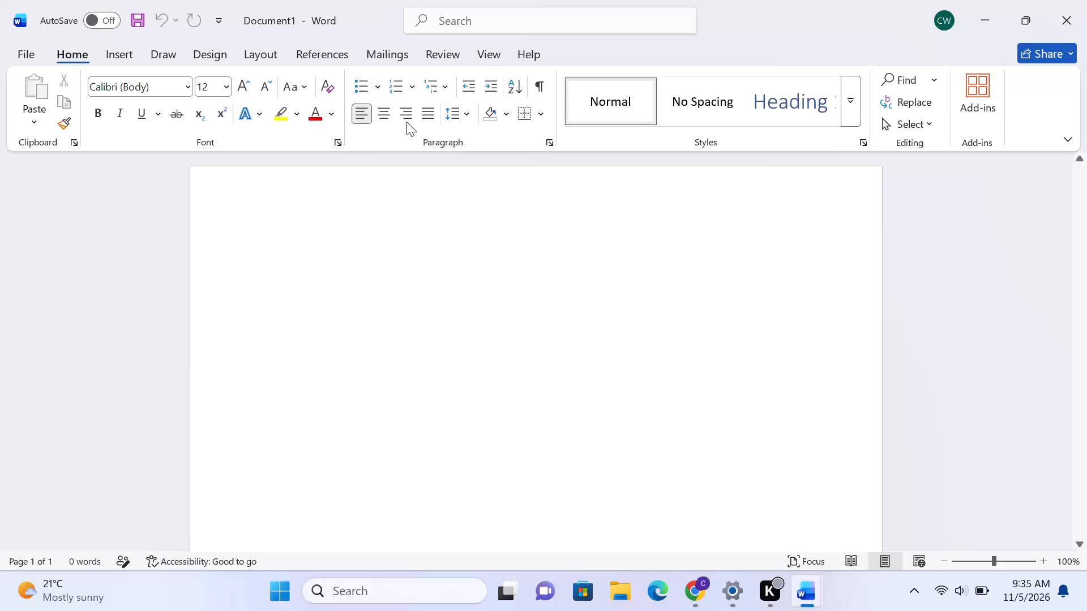
Enter "PROGRESSIVE CREDIT" as the document's first line in the Heading style.
left_click(751, 93)
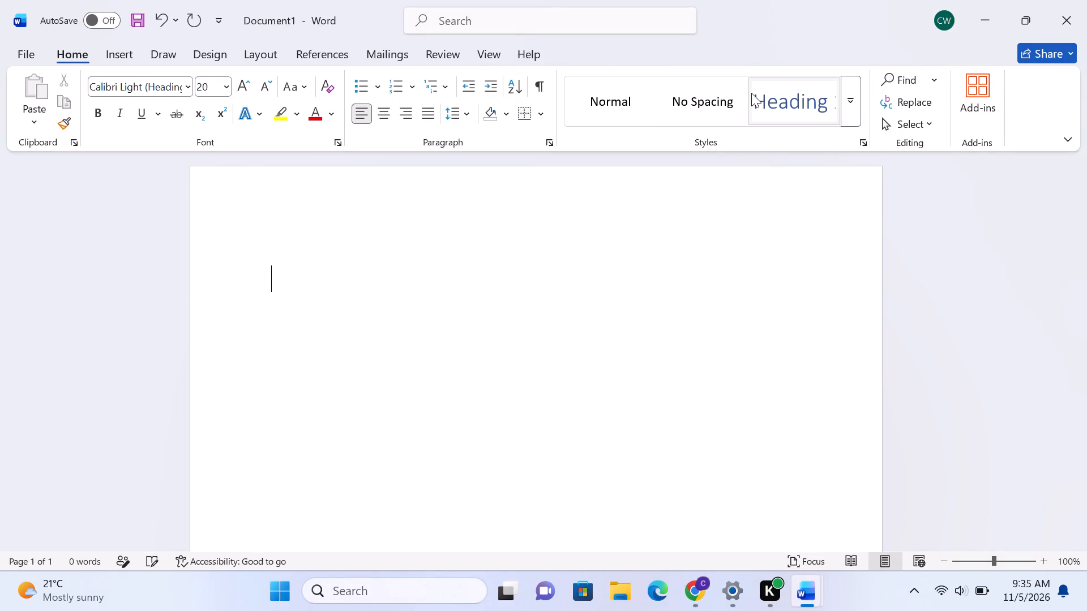
type("PROGRESSIVE CREID")
key("BackSpace")
key("BackSpace")
type("DIT")
key("space")
key("Return")
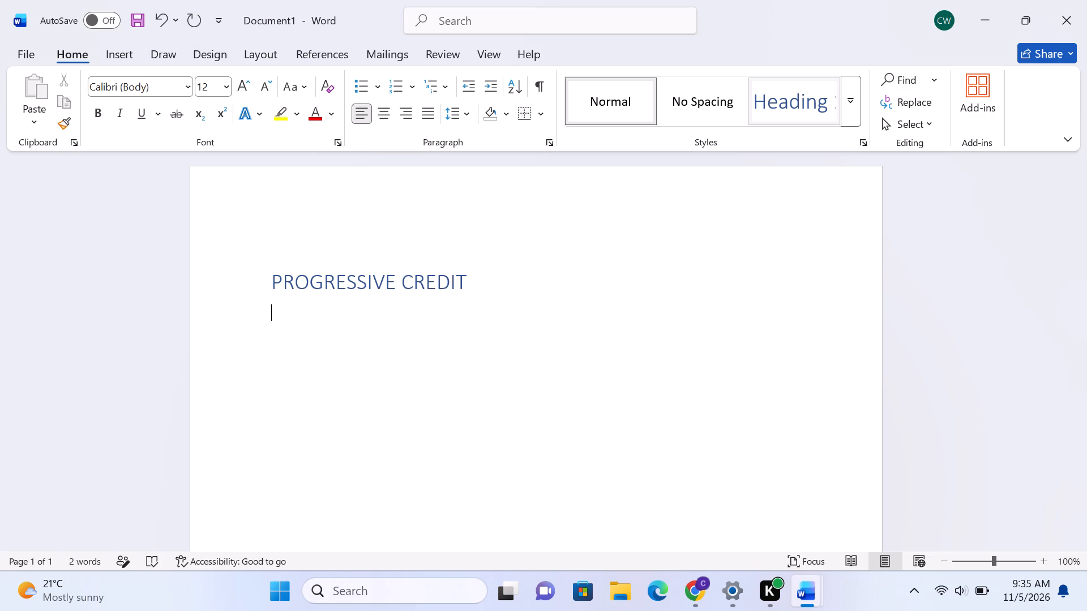
Add the line "NAIROBI -DONHOLM BRANCH" in capitals as normal text beneath the company heading.
key("n")
type("airobi")
key("BackSpace")
key("BackSpace")
key("BackSpace")
key("BackSpace")
key("BackSpace")
key("BackSpace")
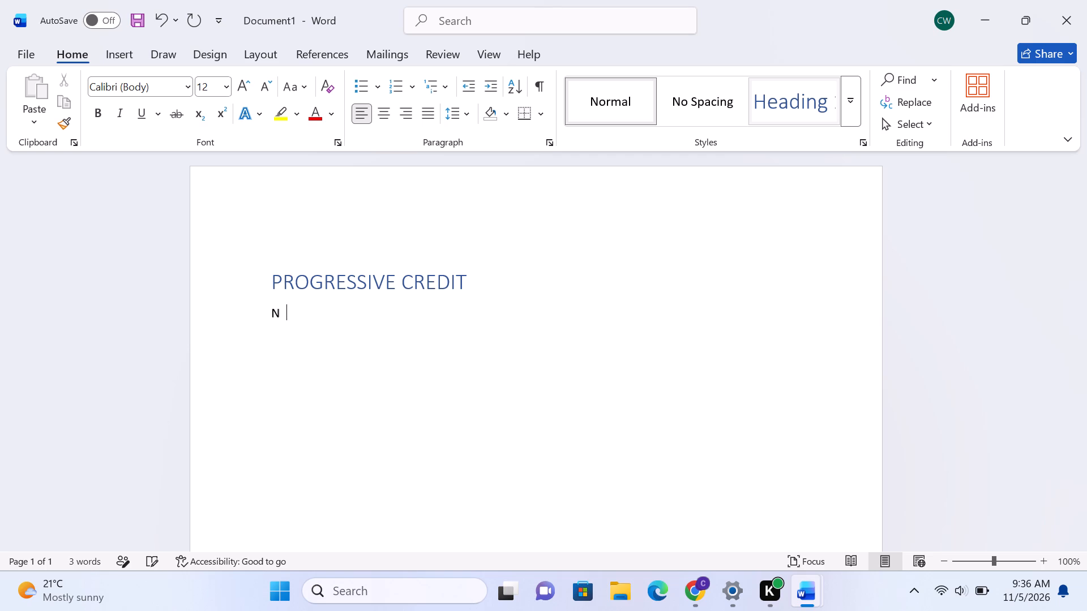
type("AIROBI")
key("space")
key("minus")
type("DONHOLM")
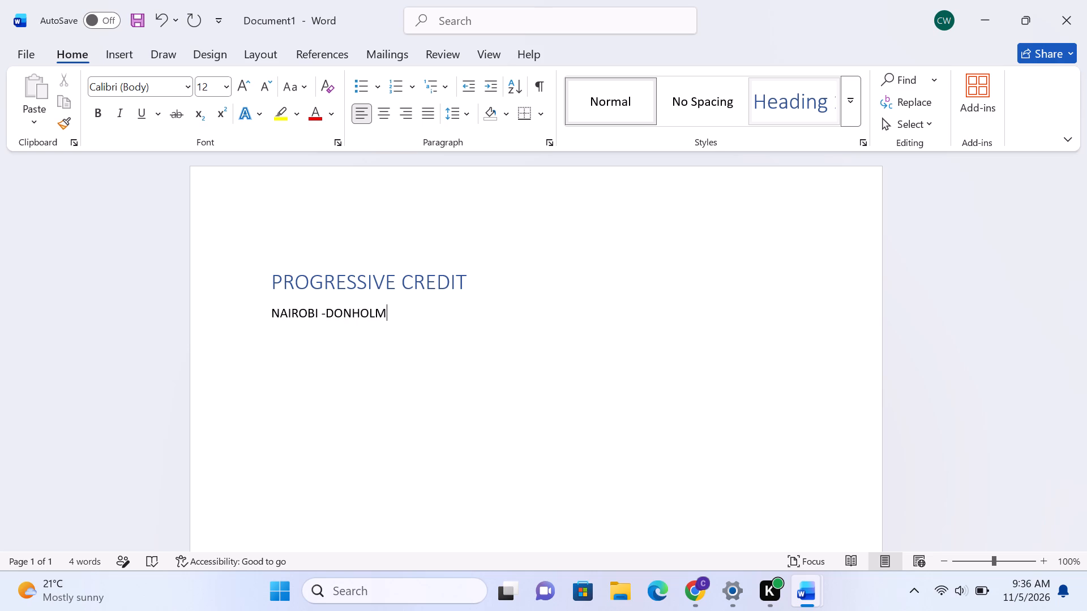
key("space")
type("BRANCH")
key("Return")
Add the line "CONSUMER DEPARTMENT" below the branch line.
type("CONSUMER DEPARTMENT")
key("space")
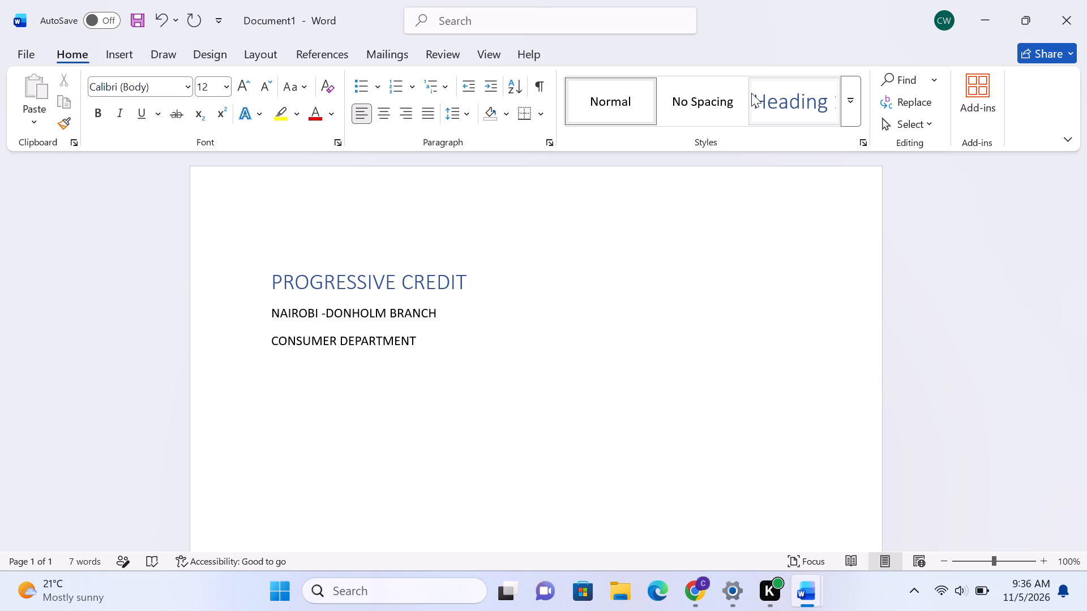
key("Return")
Add the title "STRATEGIC PLAN FOR INCREASING GOVERNMENT EMPLOYEE CHECK-OFF LOAN DISBURSEMENT" in the Heading style below the department line.
left_click(807, 98)
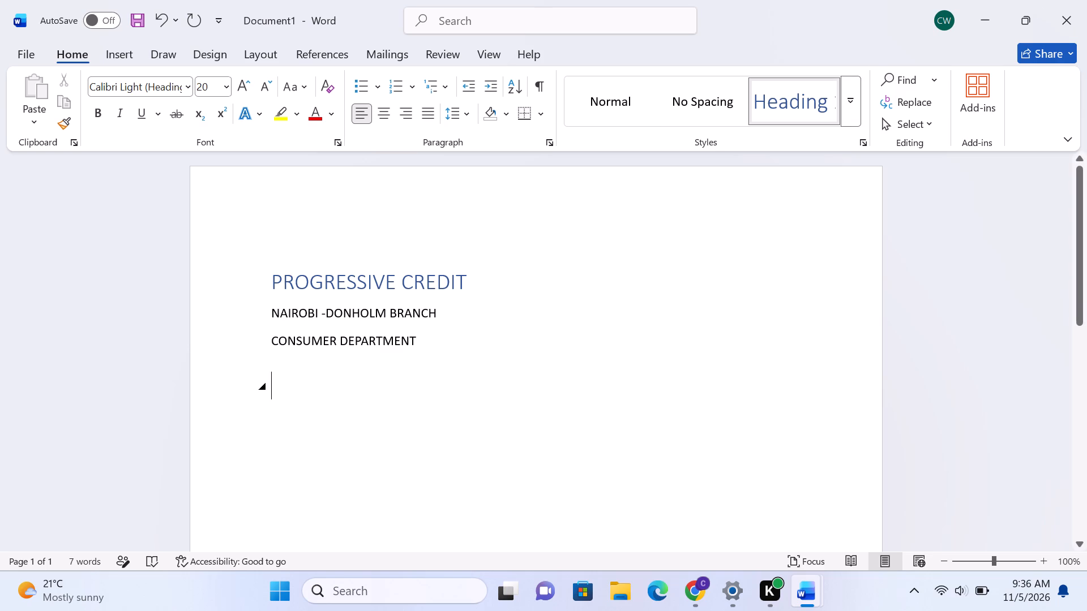
type("SR")
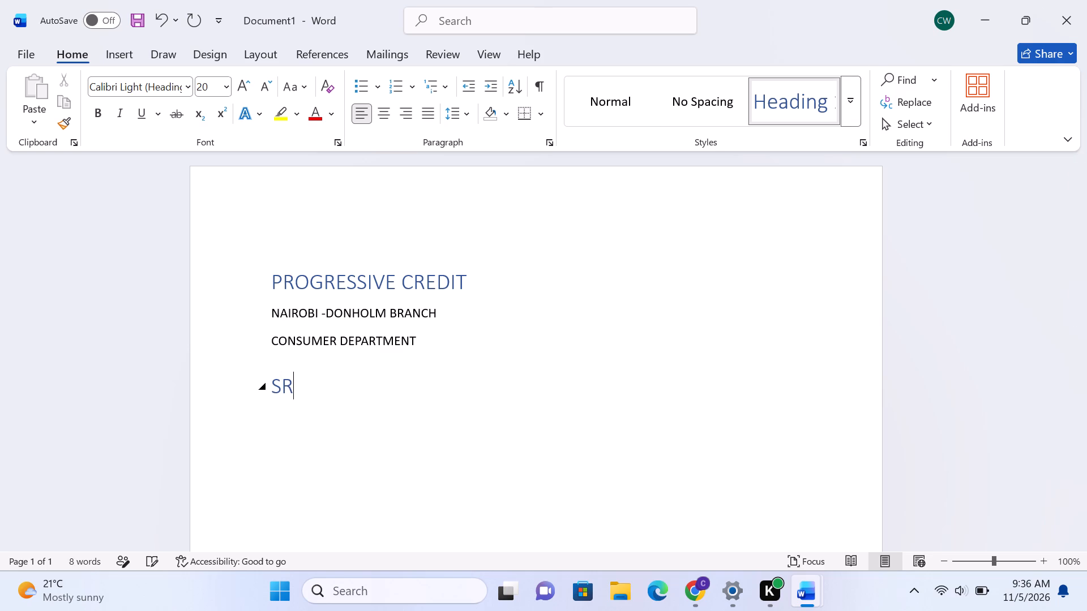
key("bracketright")
key("BackSpace")
key("BackSpace")
type("TRATEG")
type("IC")
key("space")
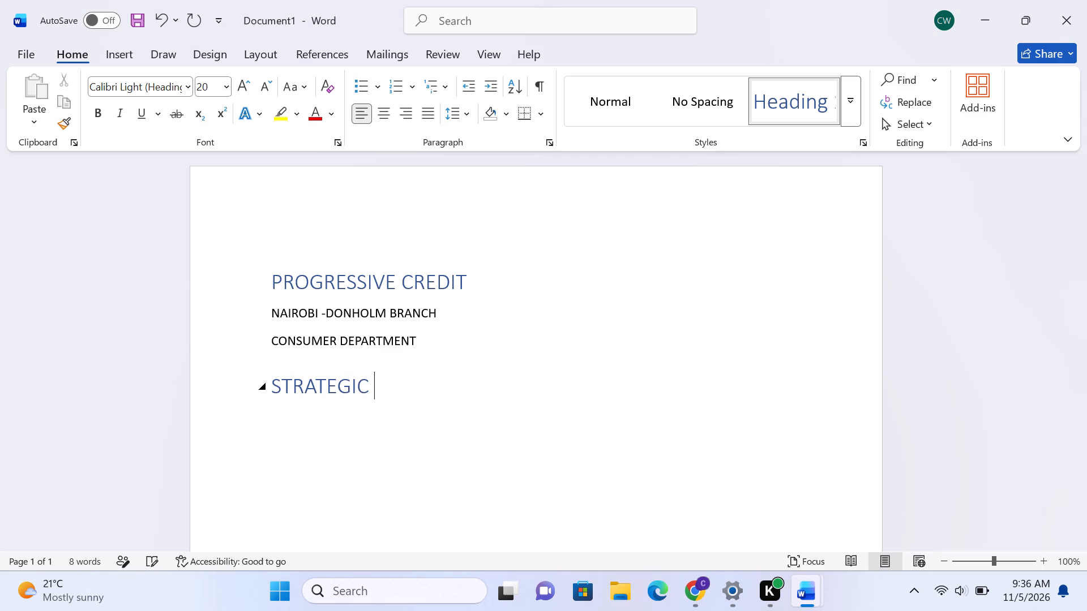
type("PLAN FP")
key("BackSpace")
type("OR")
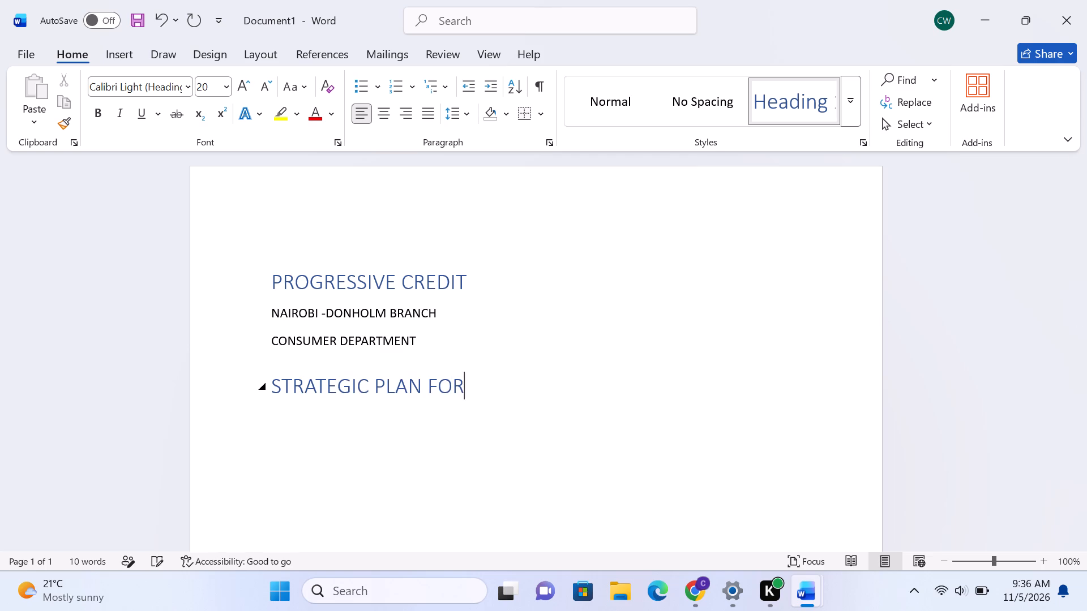
key("space")
type("INCREASING GOVERNMENT")
key("space")
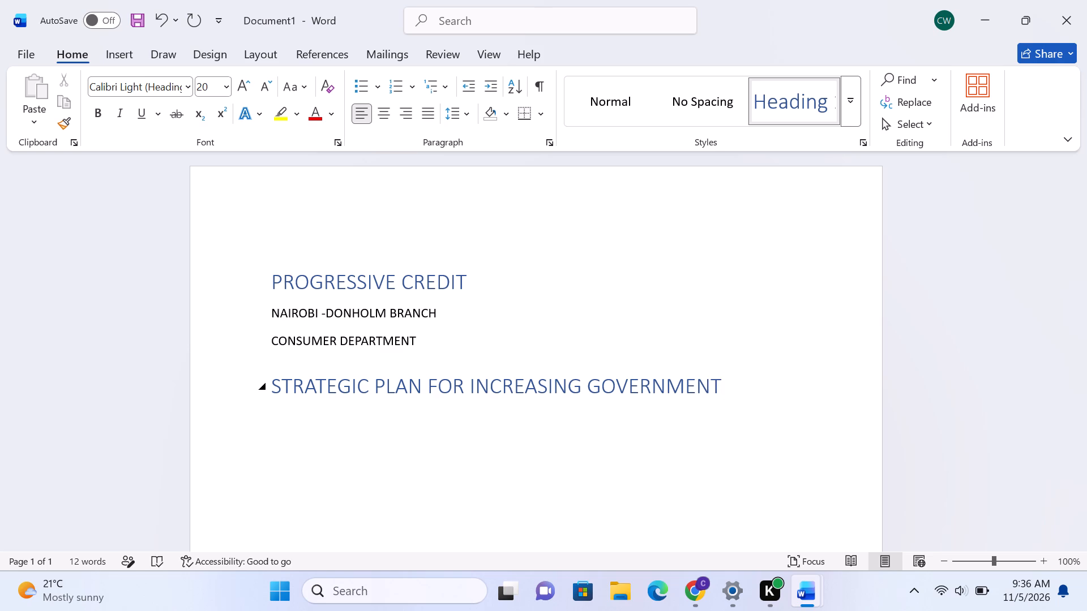
type("EMPLOYEE")
key("space")
type("CHECK O")
key("BackSpace")
key("BackSpace")
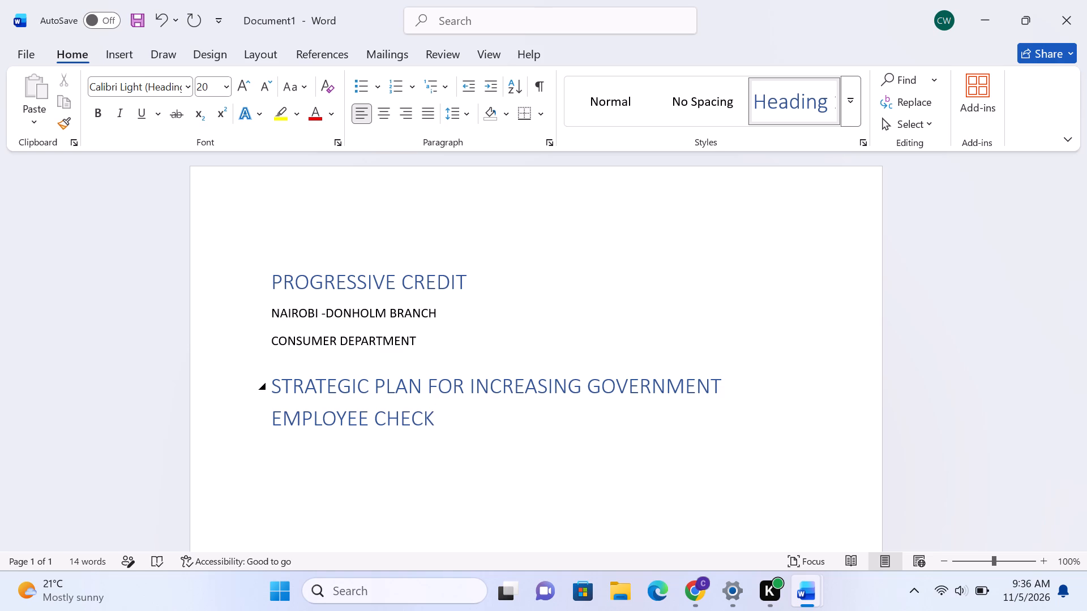
type("-OFF")
key("space")
type("LOAN DISBURSEMENT")
key("space")
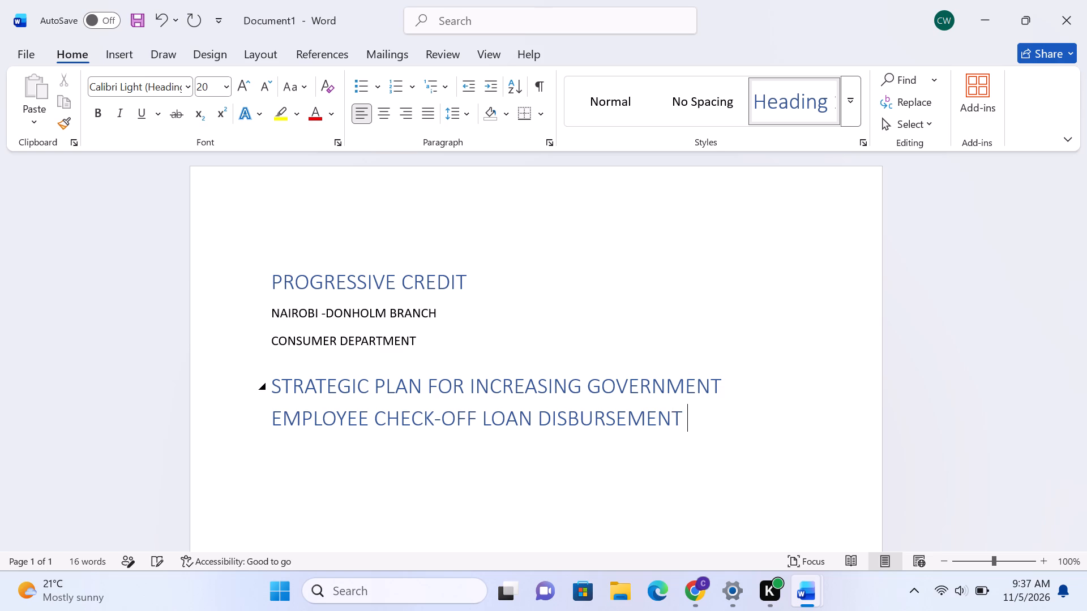
key("Return")
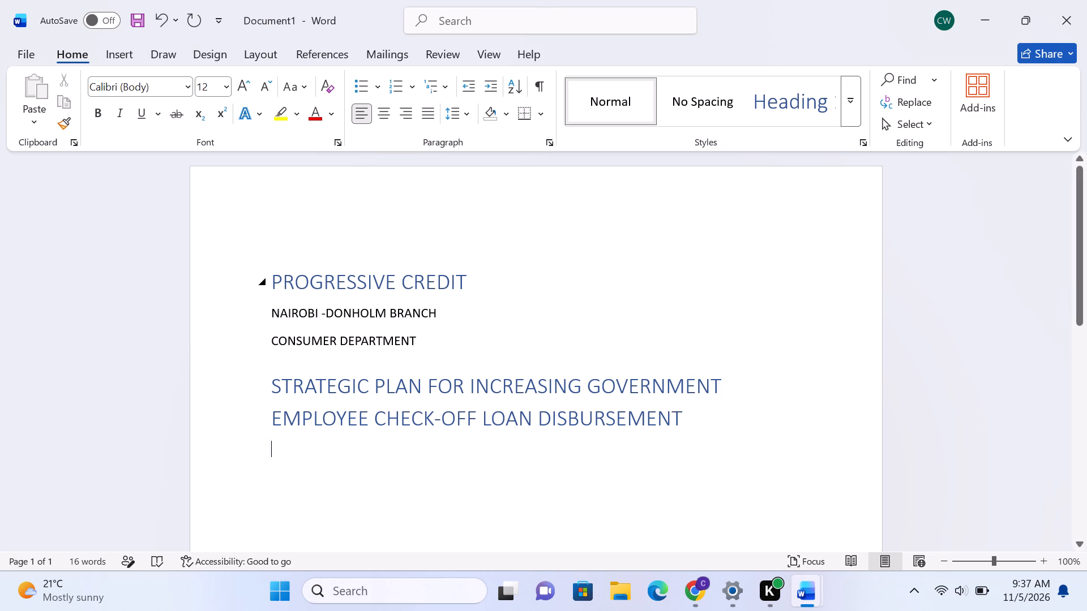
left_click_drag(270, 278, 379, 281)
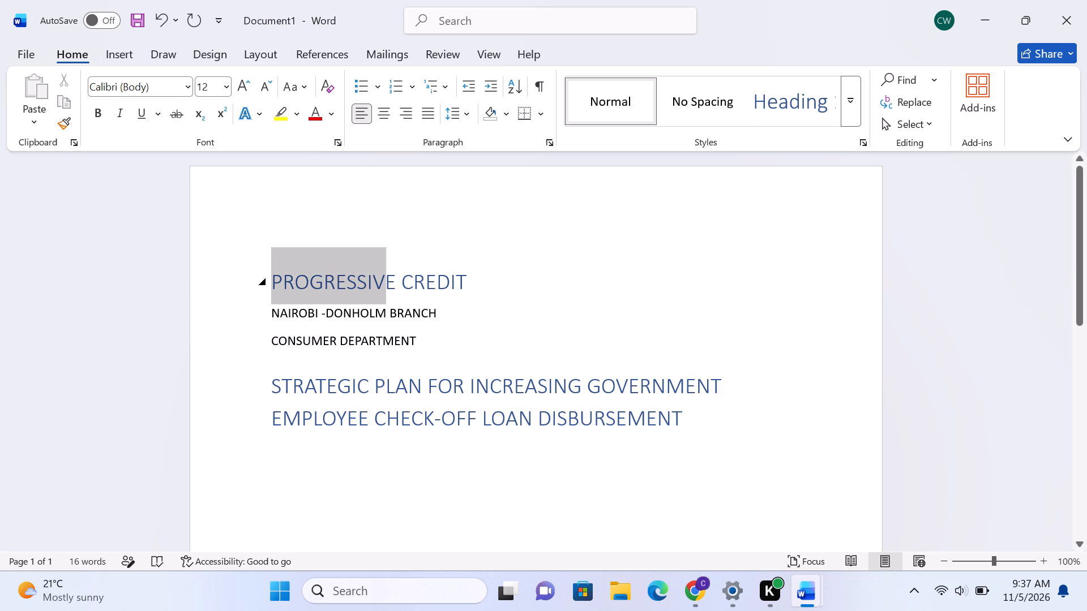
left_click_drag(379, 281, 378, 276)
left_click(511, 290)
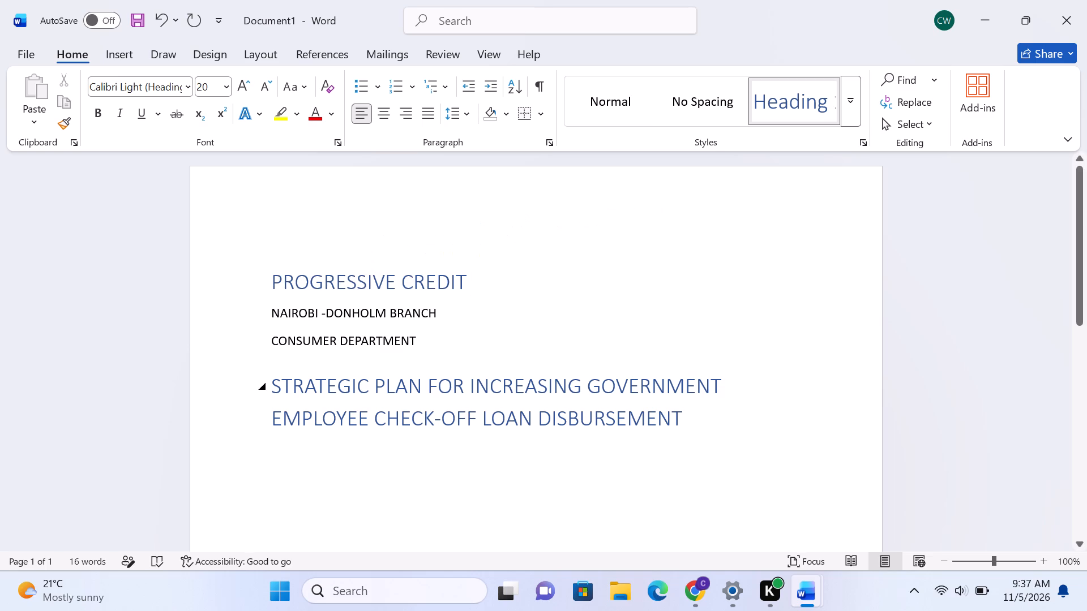
Underline the whole two-line strategic plan title.
left_click_drag(272, 381, 605, 418)
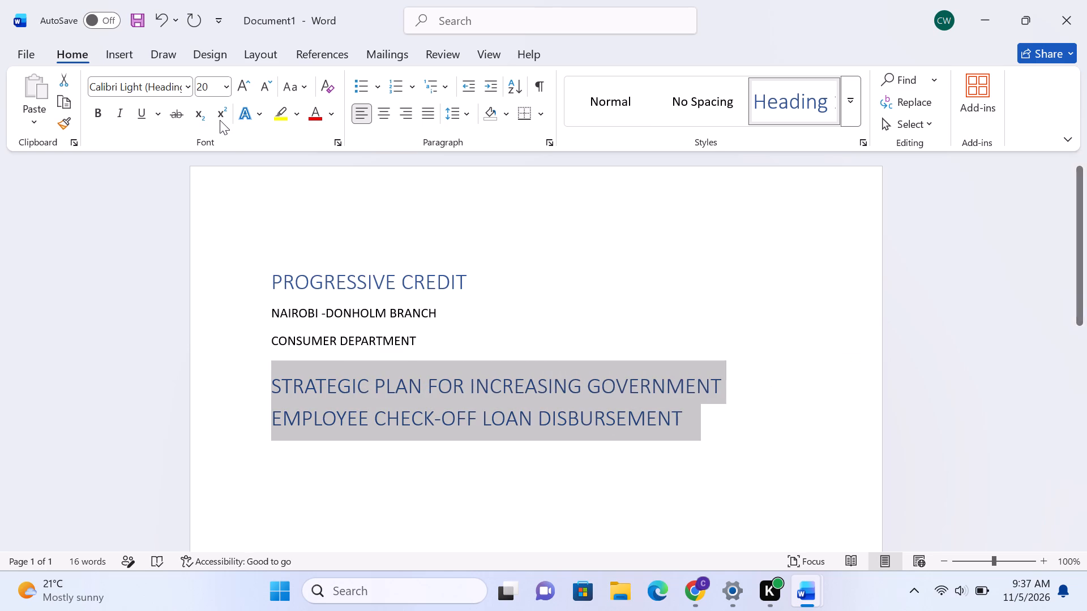
left_click(138, 117)
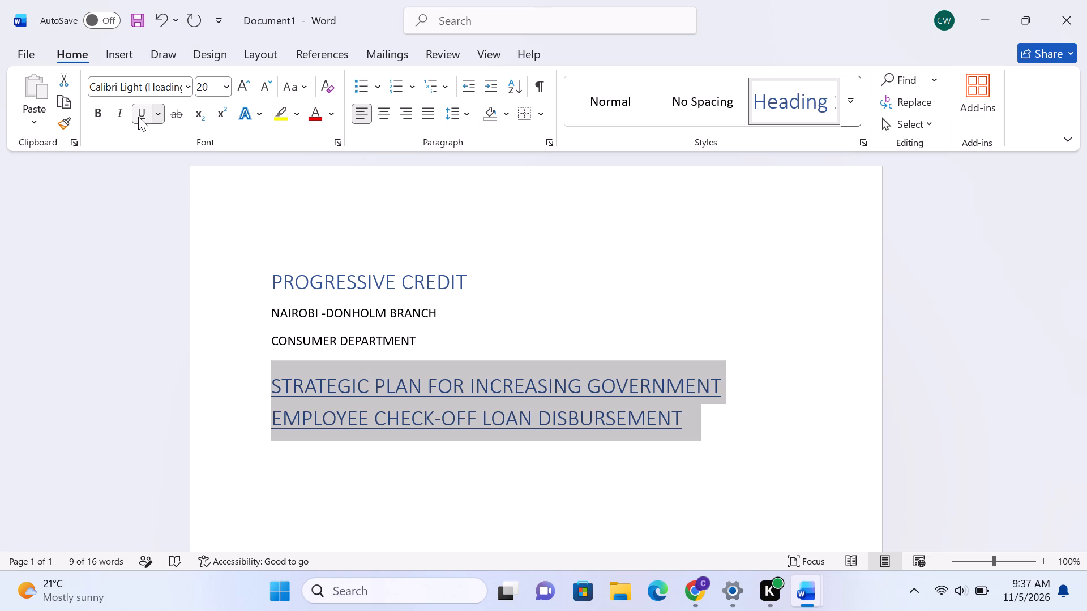
left_click(674, 317)
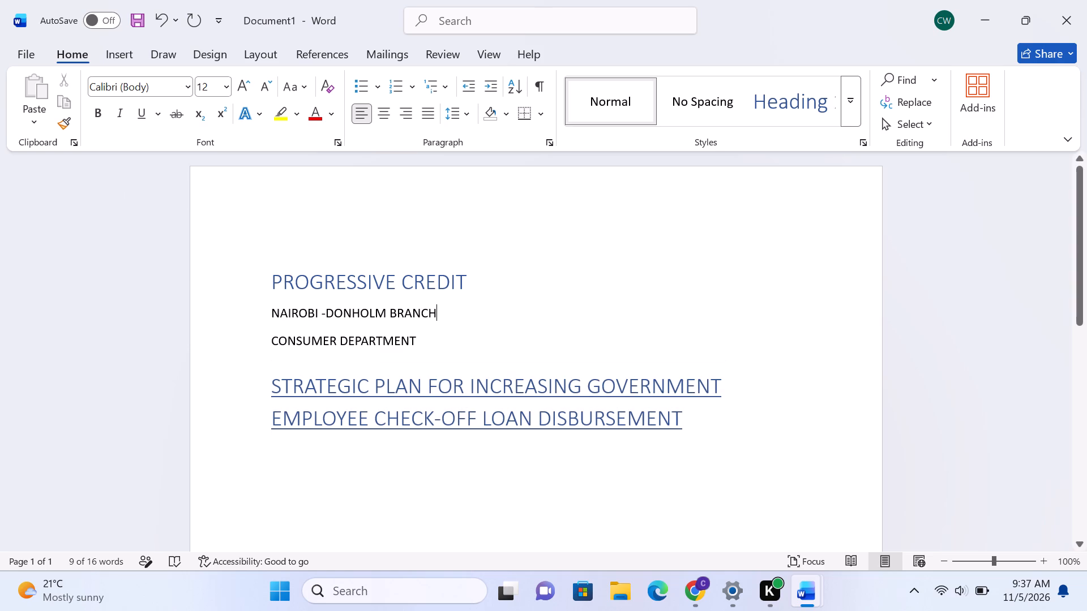
Add the line "Reporting period -November 2026" as normal text directly below the underlined title, followed by a new line.
left_click(724, 427)
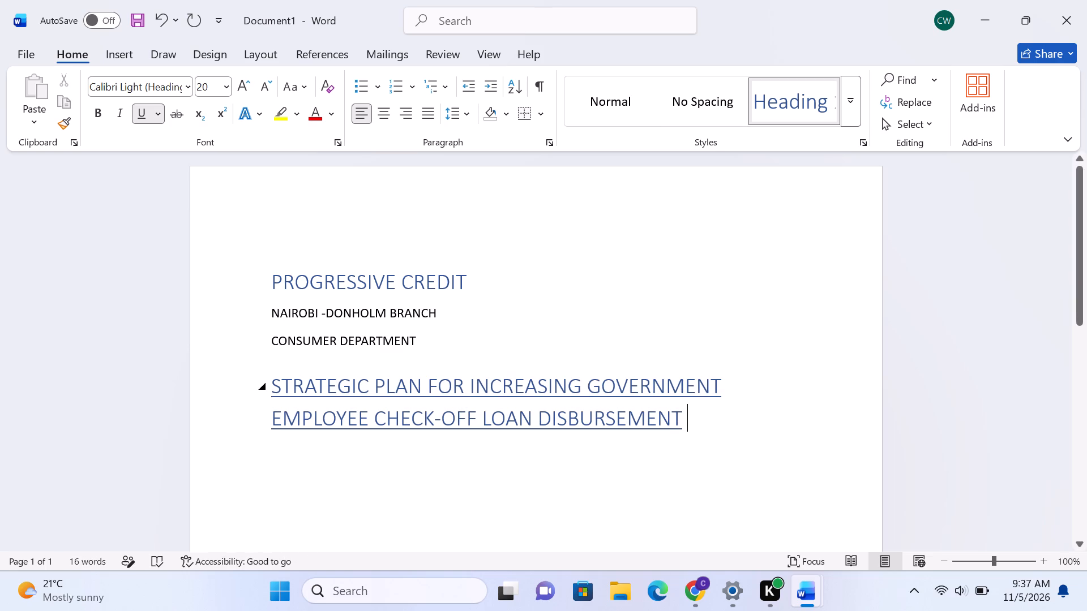
key("Return")
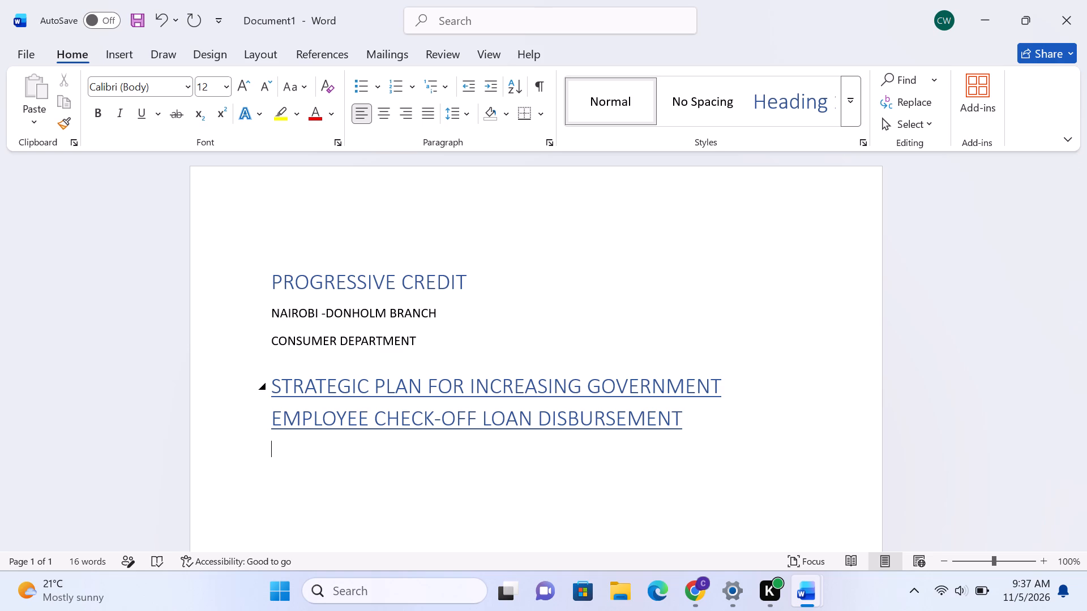
key("r")
type("portu")
key("BackSpace")
type("ing pw")
key("BackSpace")
type("eriod")
key("space")
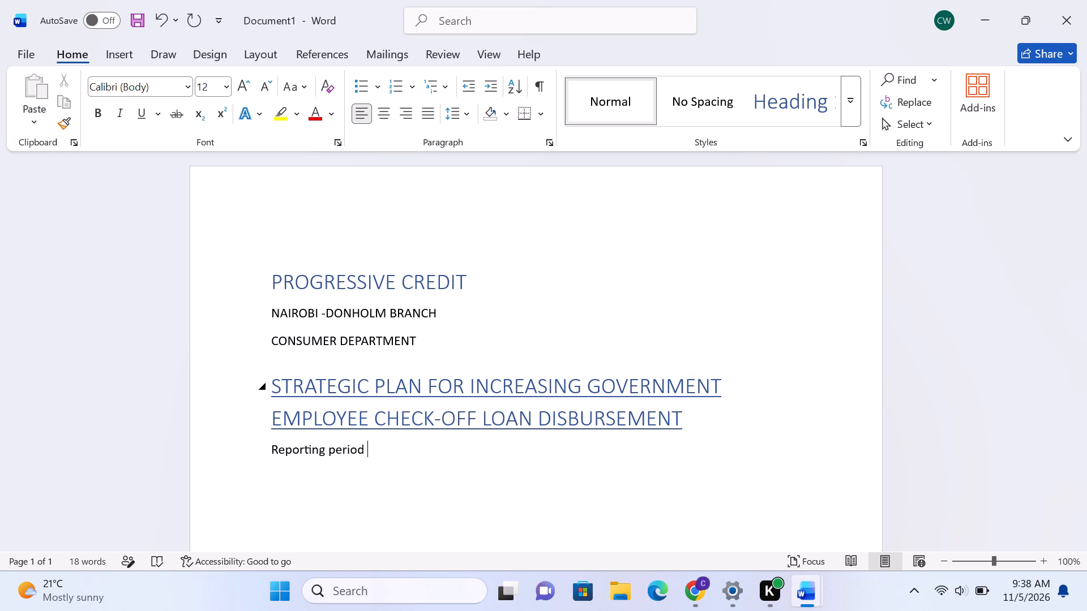
key("minus")
type("ovem")
type("ber")
key("space")
type("2026")
key("Return")
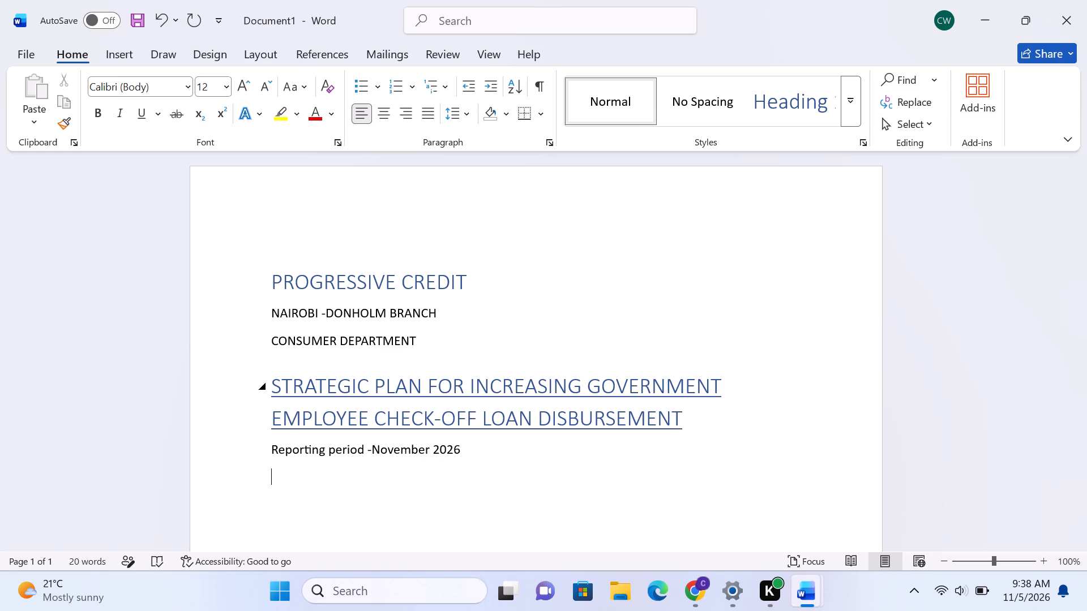
Add the line "Department -consumer loans" directly below the reporting period line.
type("de")
type("partment")
key("space")
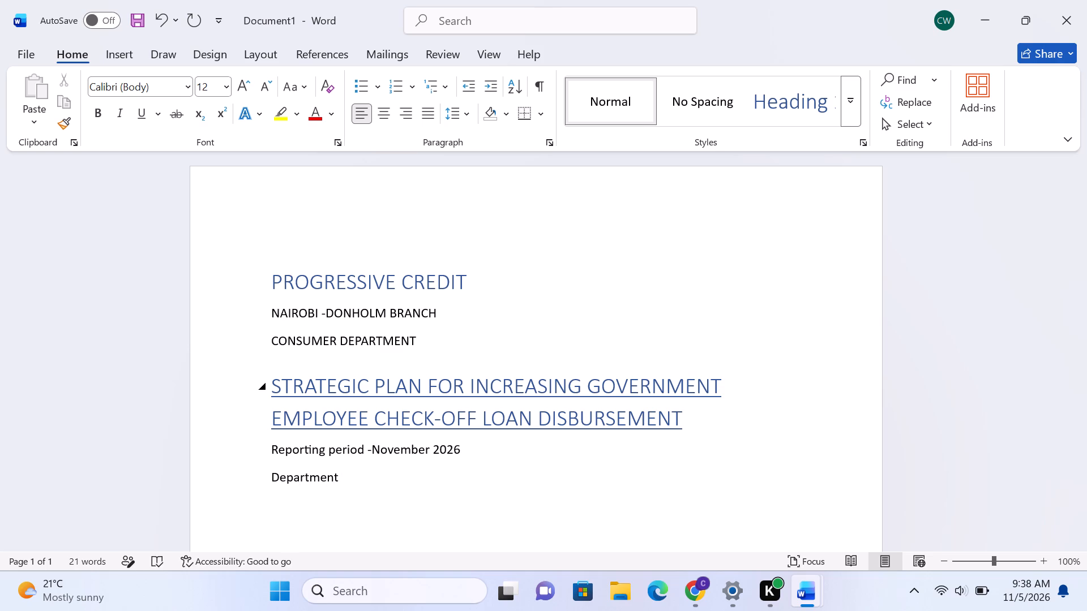
type("-consumer loans")
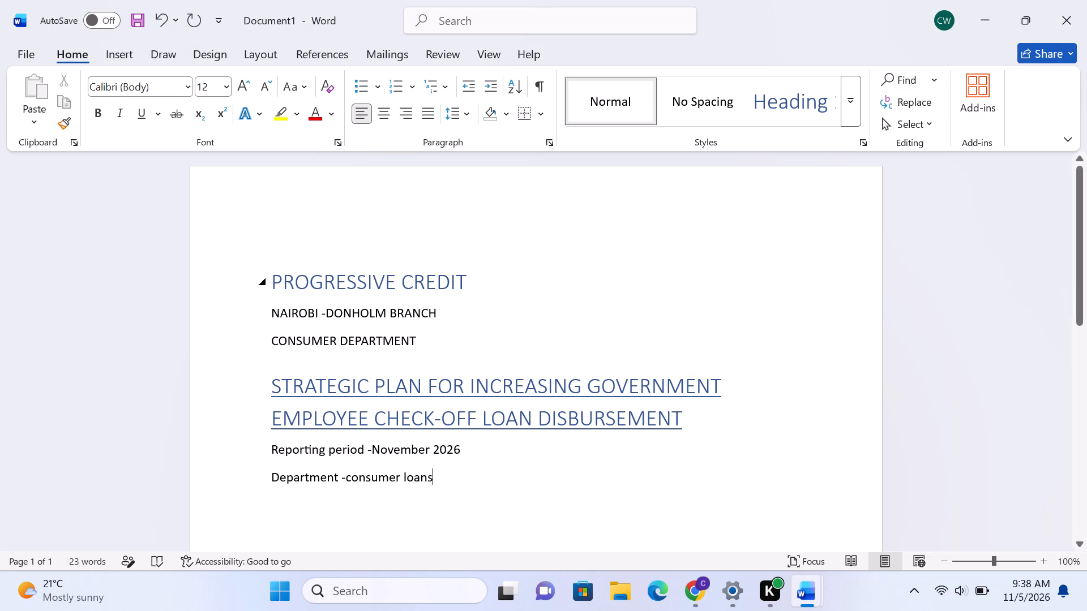
Replace the text after "NAIROBI -" in the branch line with a tab followed by "UPPER HILL BRANCH".
left_click(457, 306)
key("BackSpace")
key("BackSpace")
key("BackSpace")
key("BackSpace")
key("BackSpace")
key("BackSpace")
key("BackSpace")
key("BackSpace")
key("BackSpace")
key("BackSpace")
key("BackSpace")
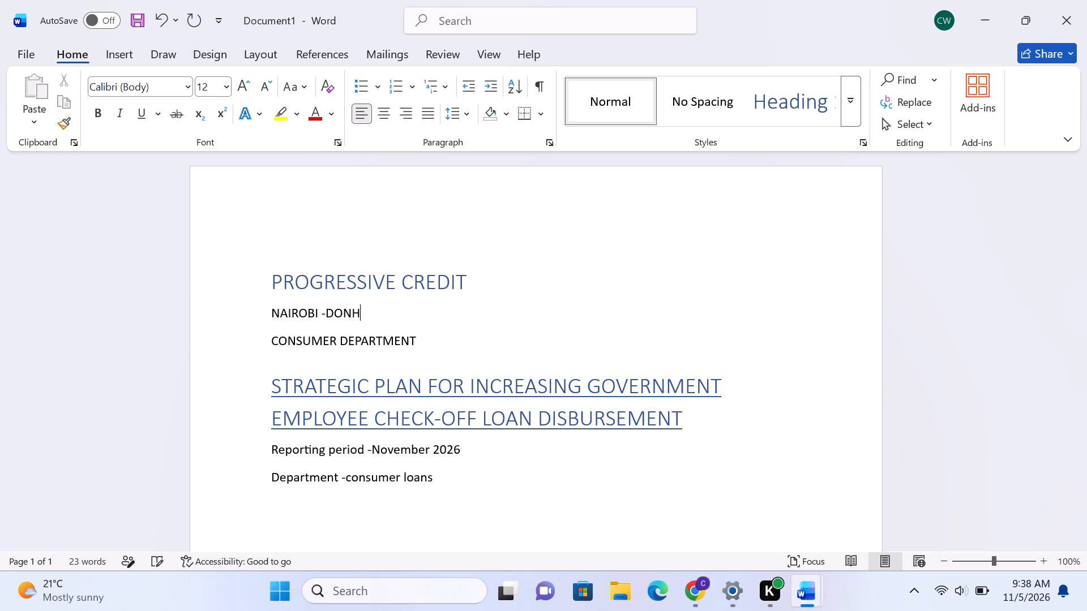
key("BackSpace")
key("BackSpace")
key("BackSpace")
key("Tab")
type("upper")
key("BackSpace")
key("BackSpace")
key("BackSpace")
key("BackSpace")
key("BackSpace")
type("UPP")
type("EER")
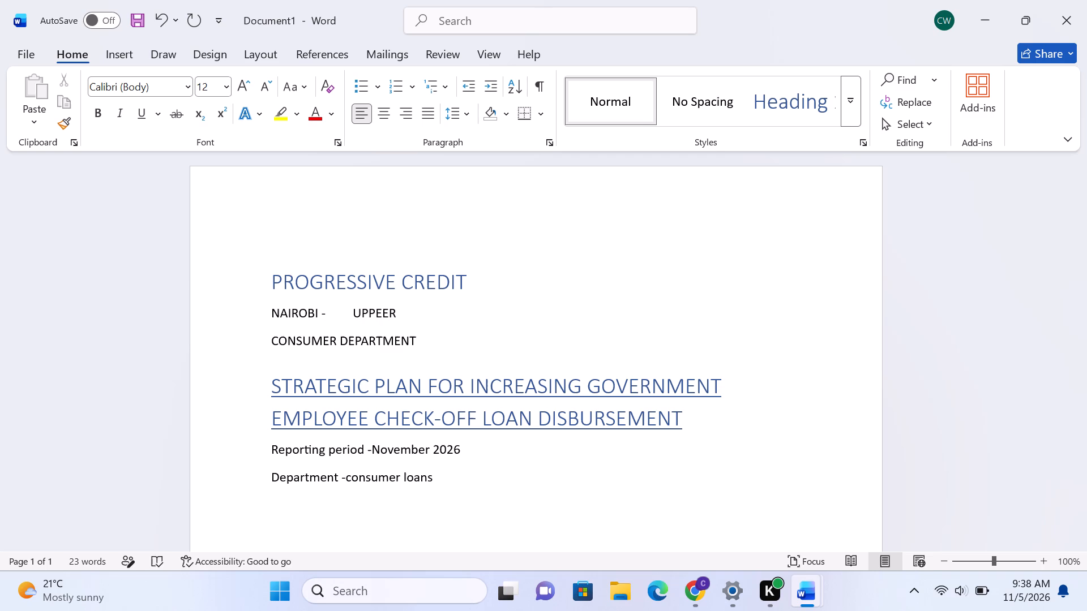
key("BackSpace")
key("BackSpace")
type("R HILL")
key("space")
type("BRANCH")
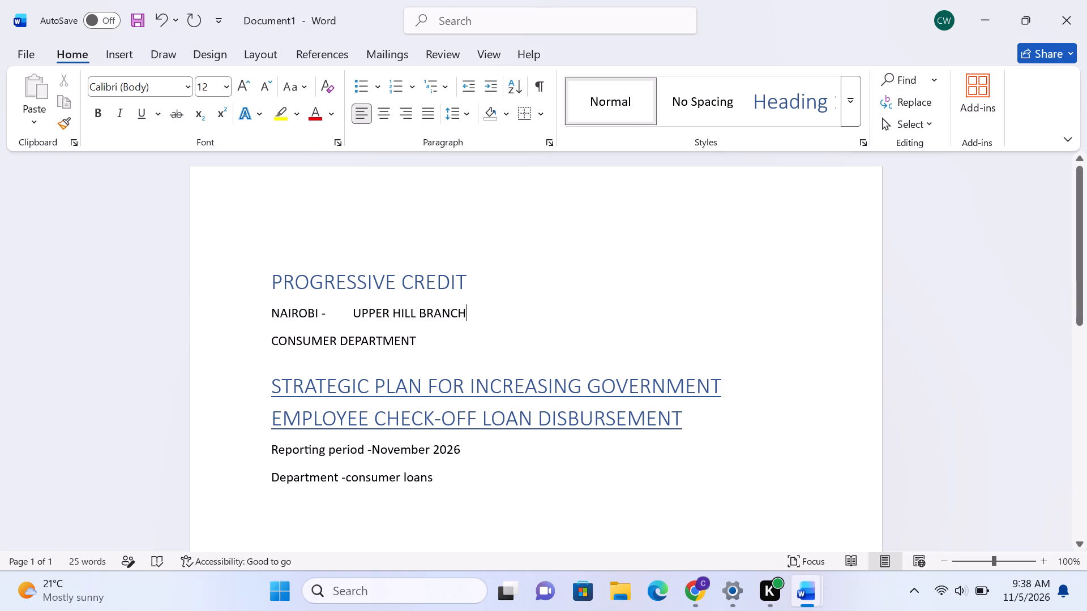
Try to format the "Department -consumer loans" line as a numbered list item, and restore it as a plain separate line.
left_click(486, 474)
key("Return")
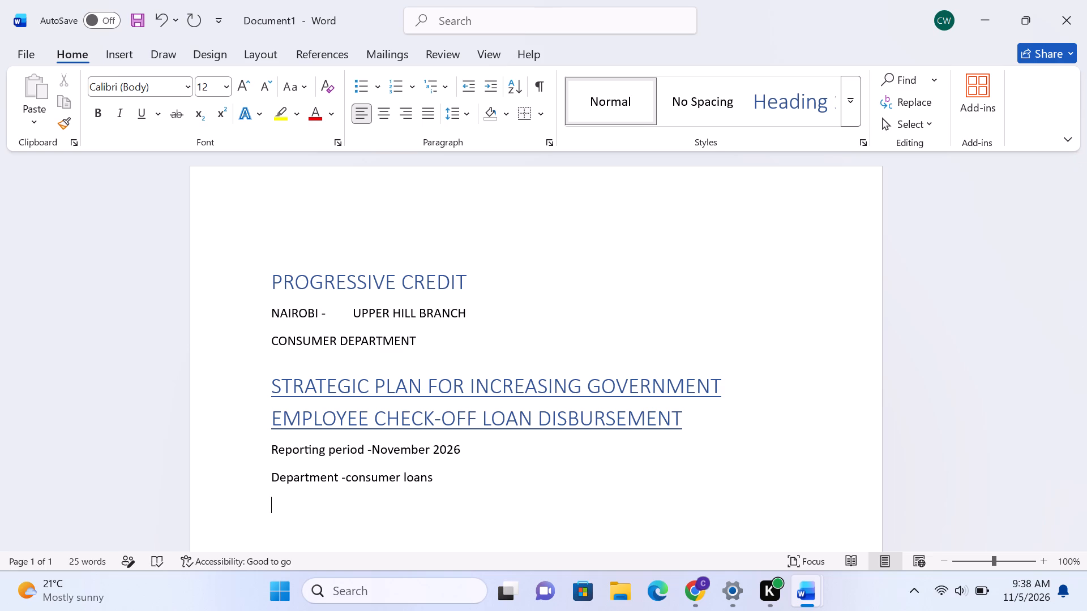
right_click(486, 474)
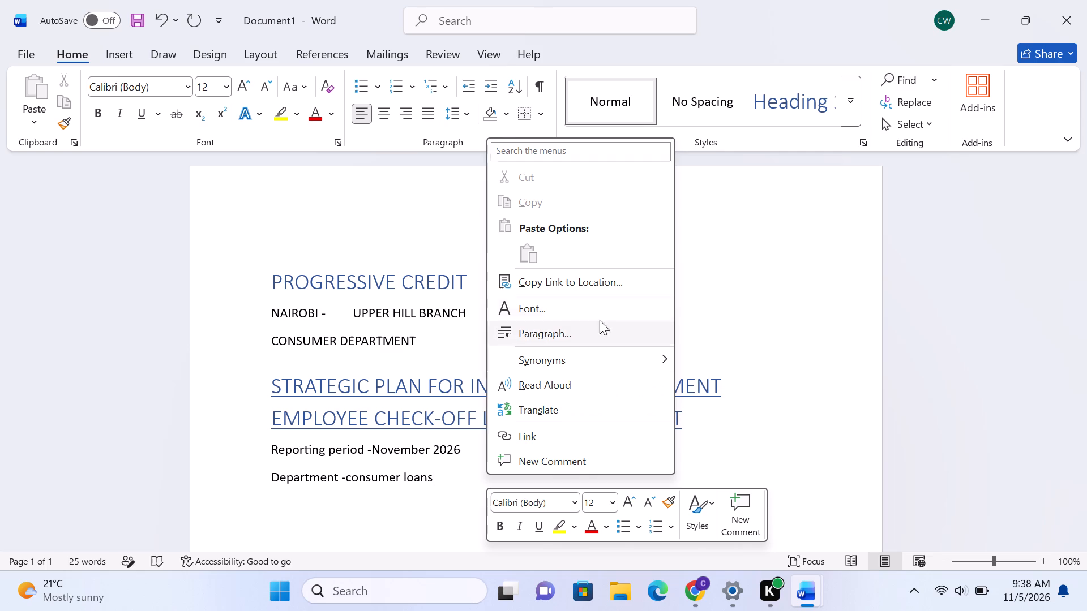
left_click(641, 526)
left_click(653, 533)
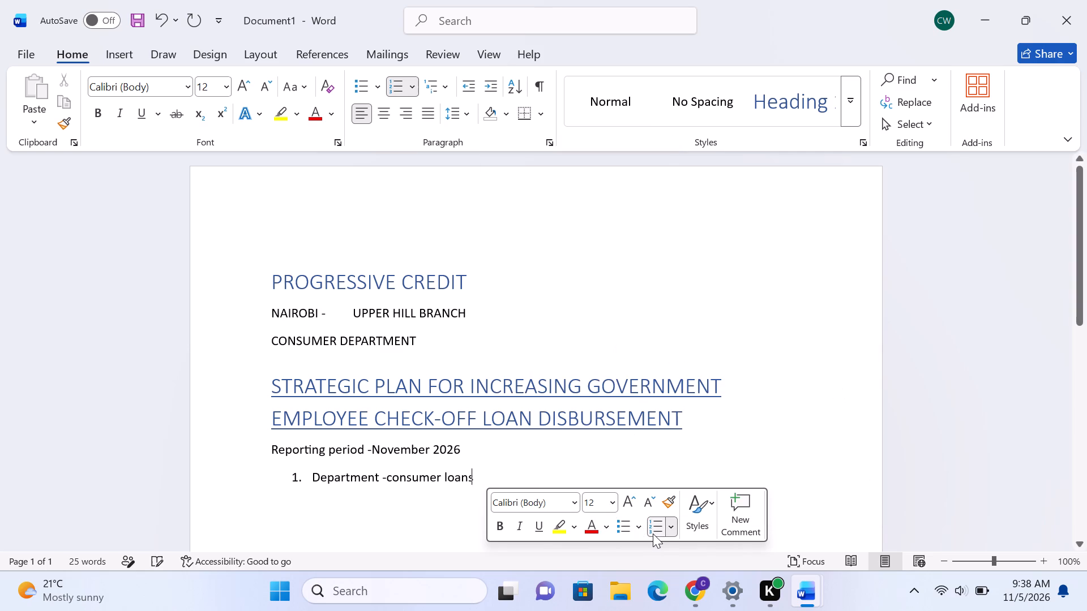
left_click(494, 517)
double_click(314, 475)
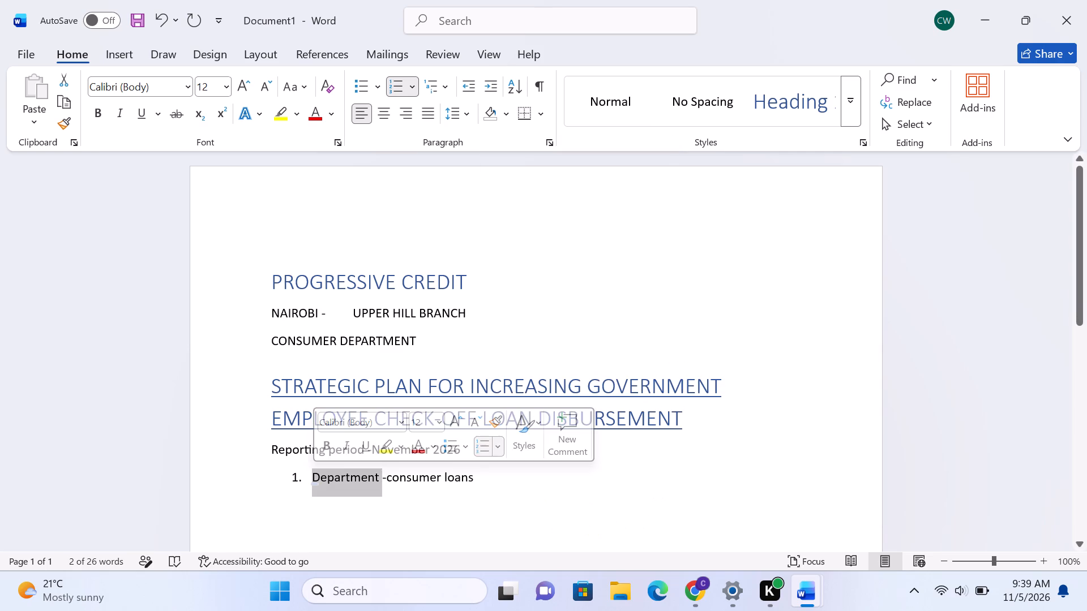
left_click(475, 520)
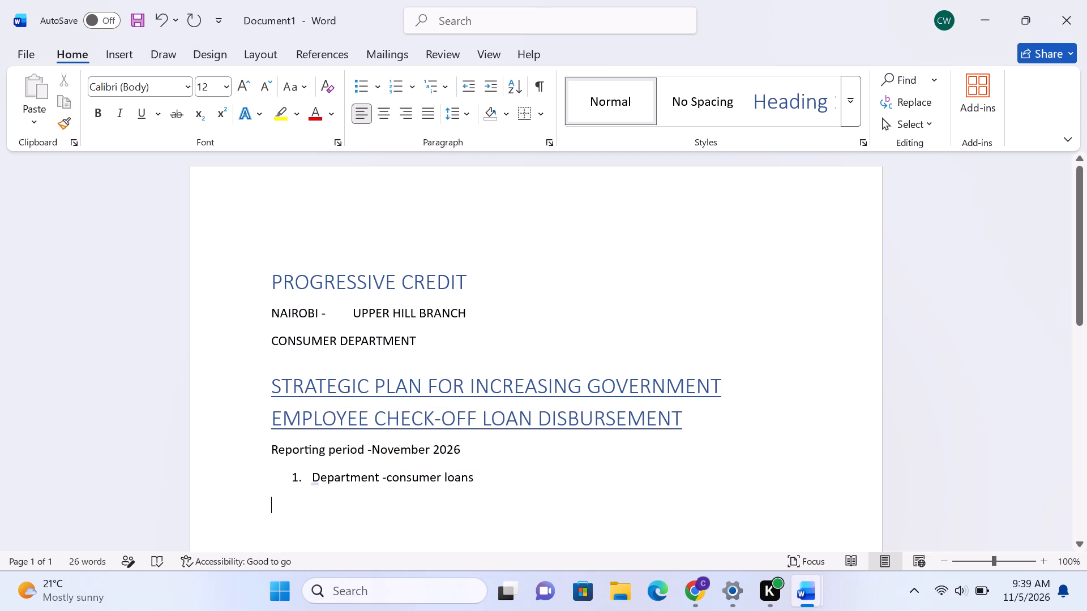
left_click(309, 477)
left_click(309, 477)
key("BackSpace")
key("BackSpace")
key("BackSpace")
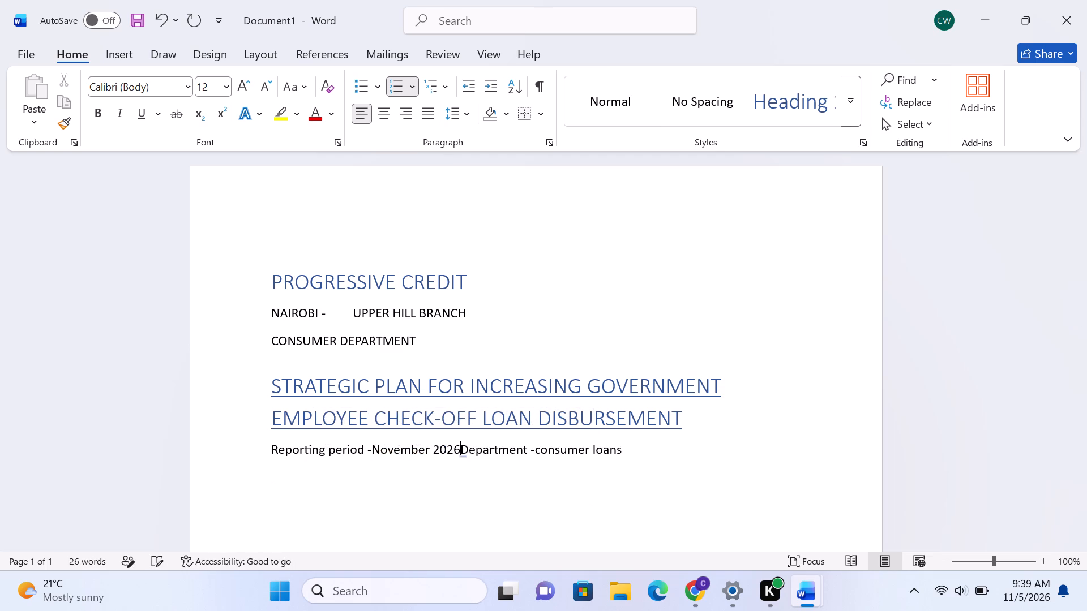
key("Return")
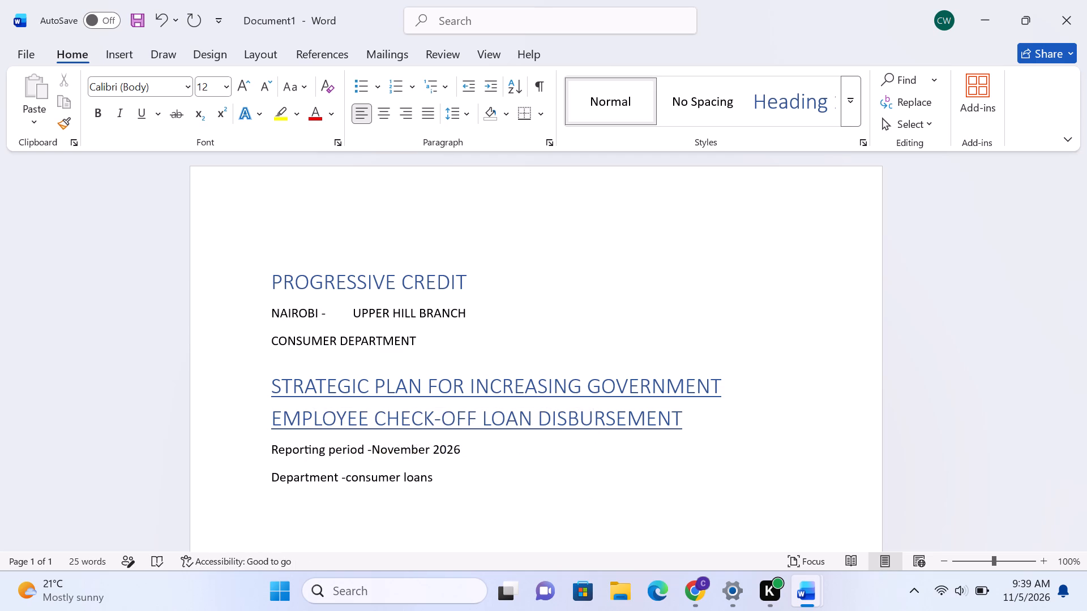
End the "Department -consumer loans" line with a period and start a new line below it.
left_click(457, 494)
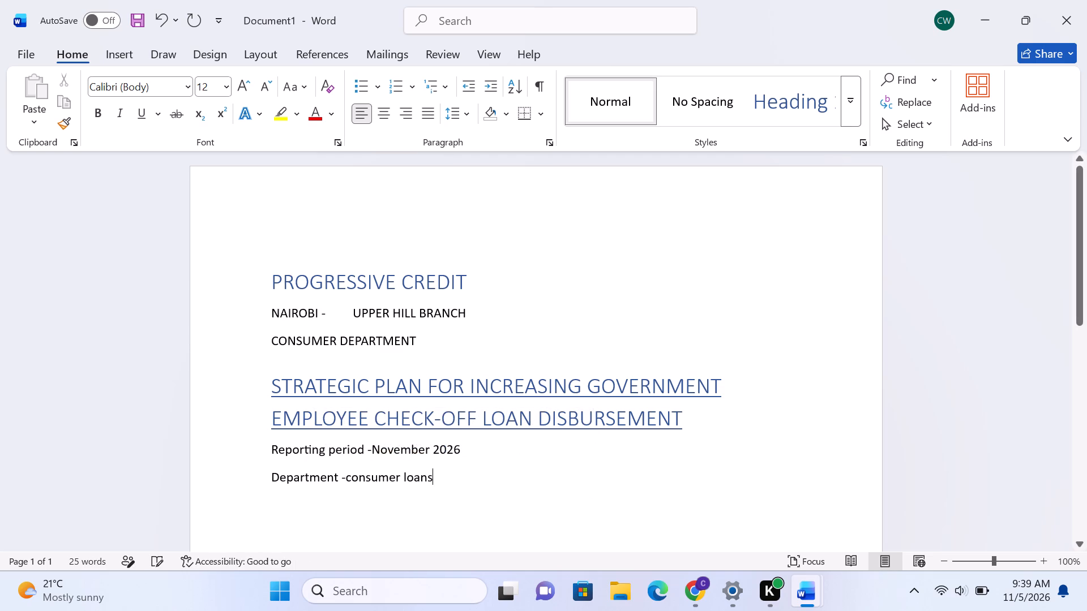
key("Return")
right_click(457, 494)
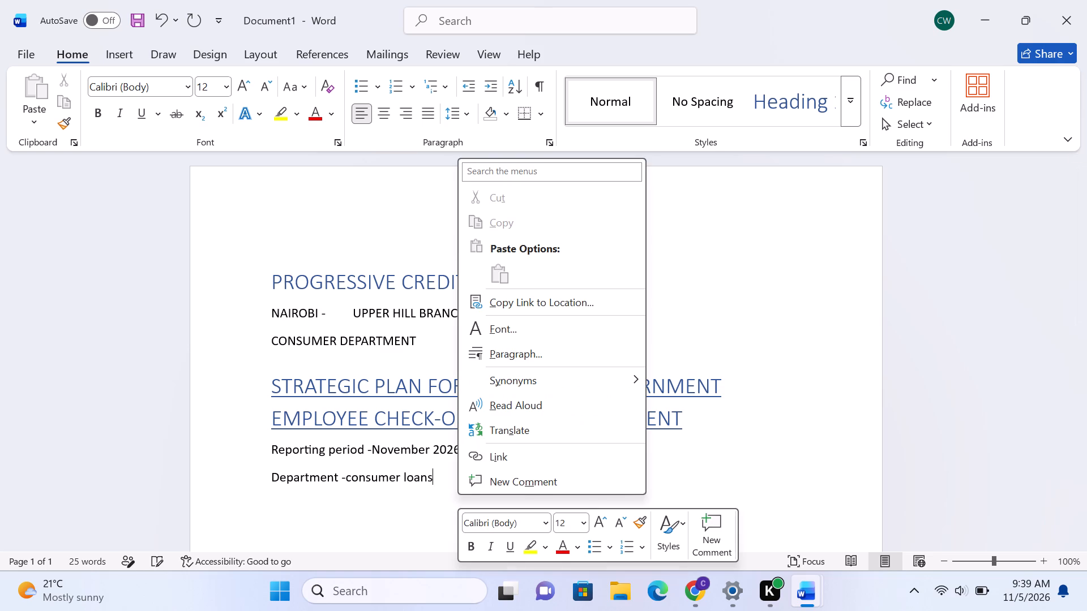
key("BackSpace")
key("period")
key("Return")
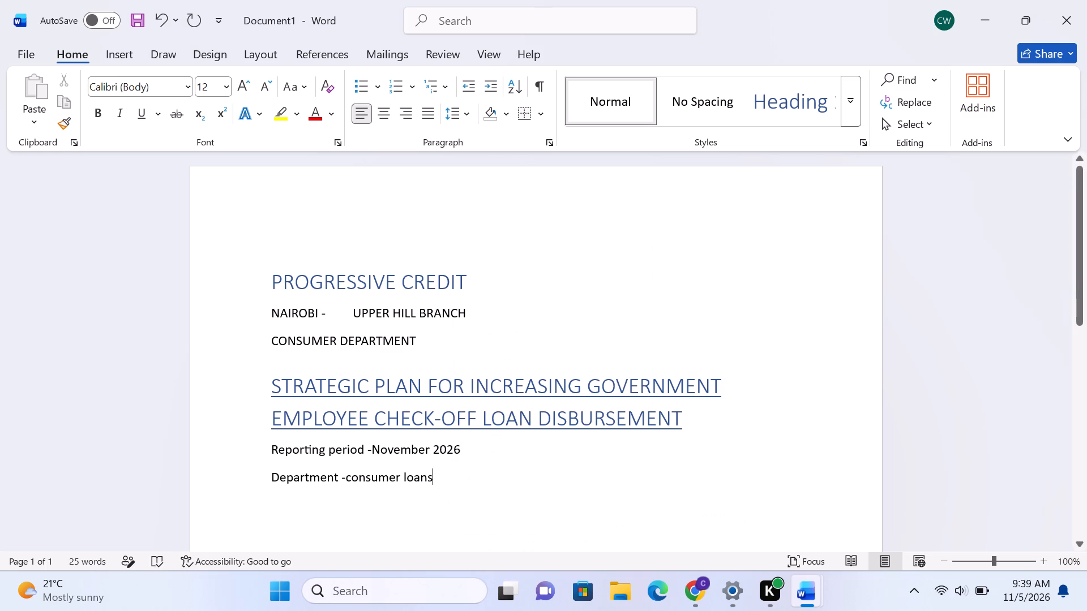
key("period")
key("Return")
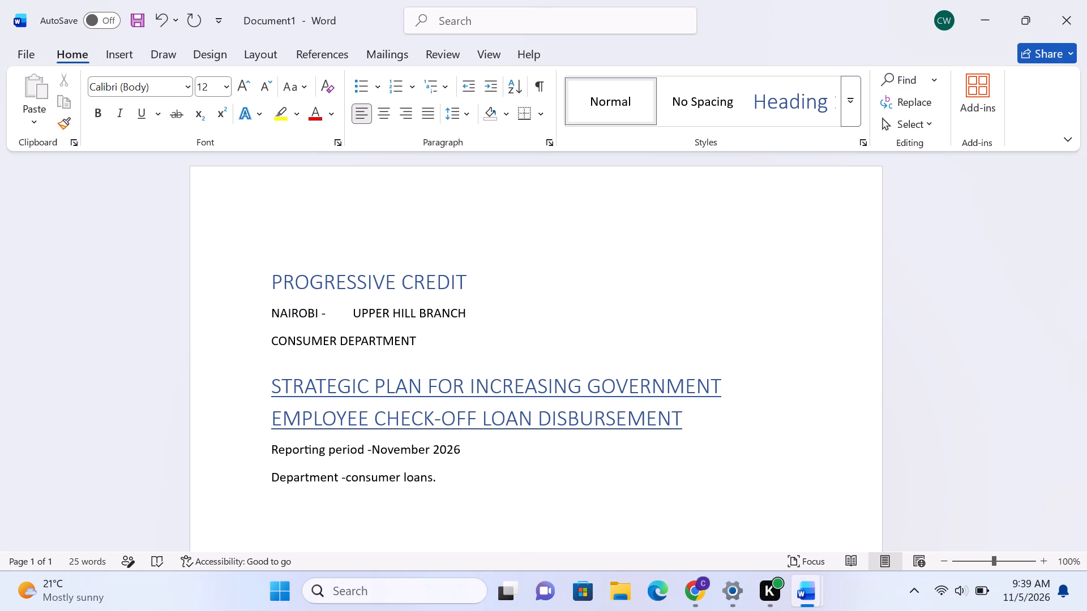
Leave a blank line below the "Department -consumer loans." line and enter "1" on the line after it.
key("q")
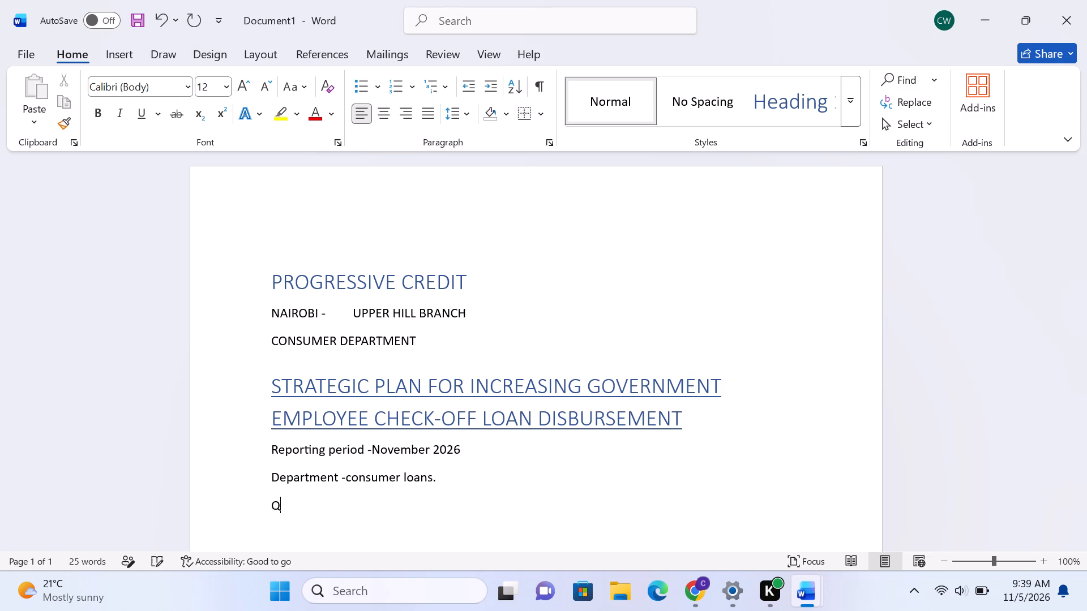
right_click(438, 487)
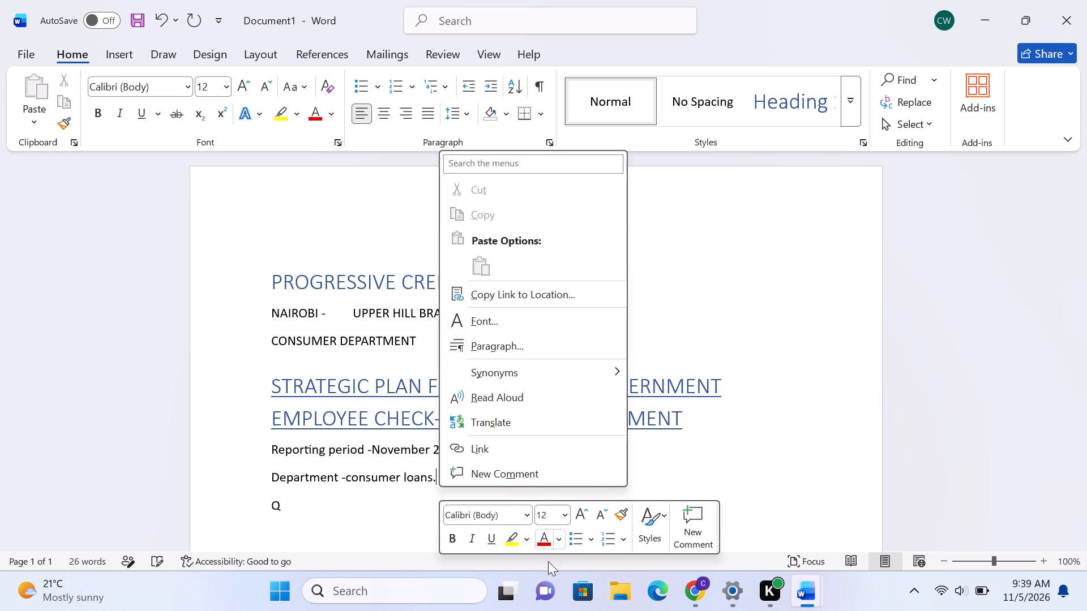
left_click(331, 527)
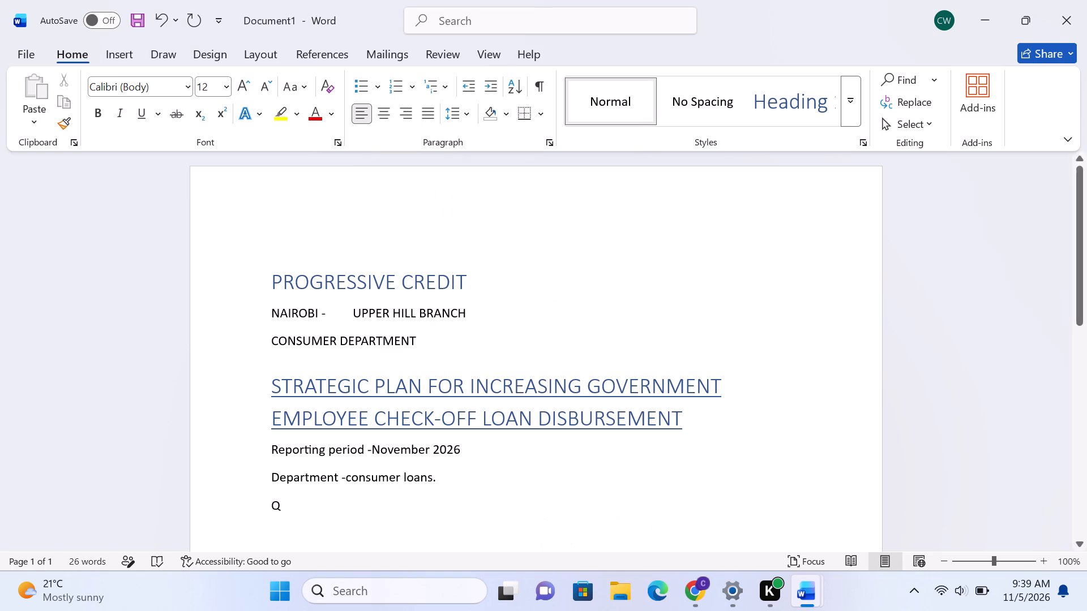
key("Return")
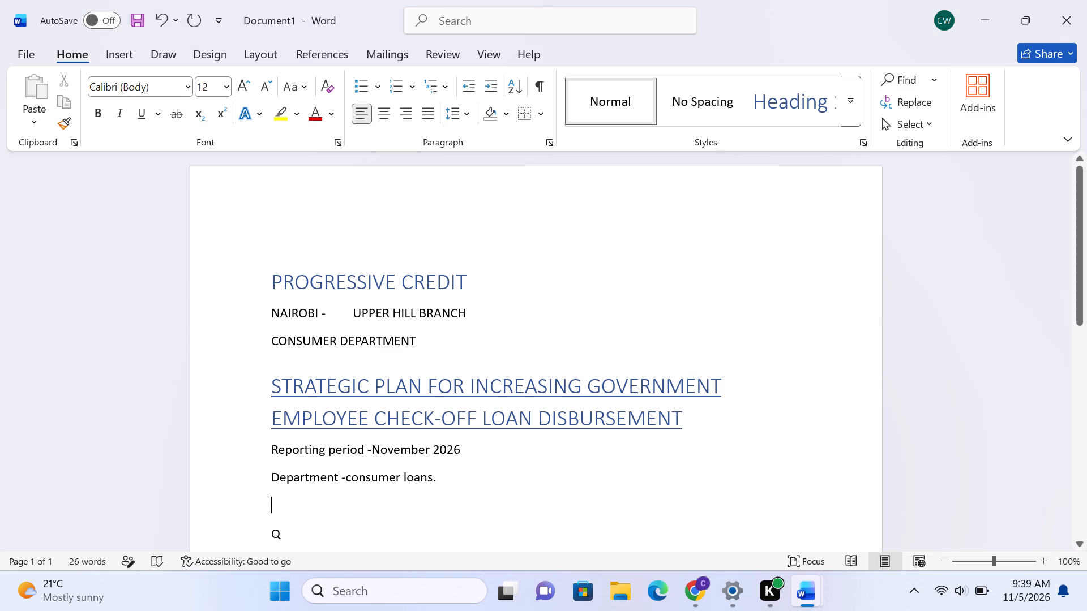
left_click(314, 533)
key("BackSpace")
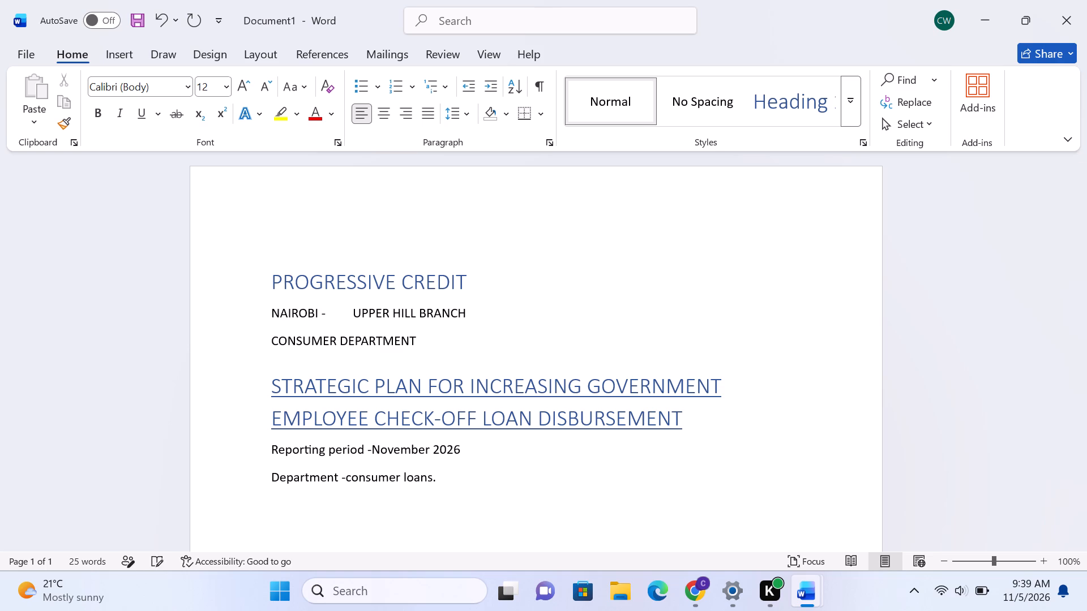
key("1")
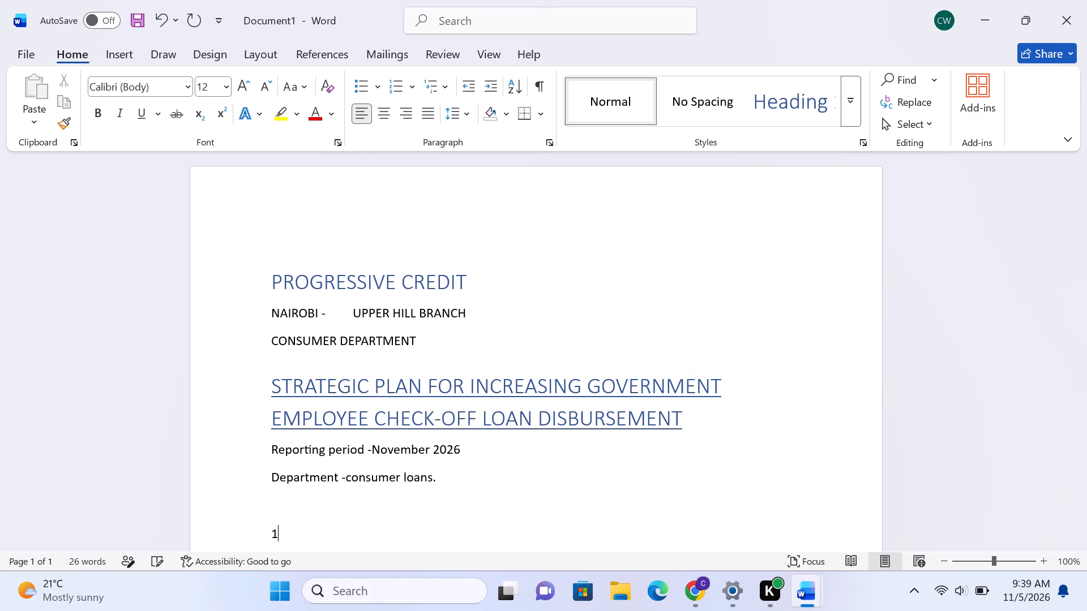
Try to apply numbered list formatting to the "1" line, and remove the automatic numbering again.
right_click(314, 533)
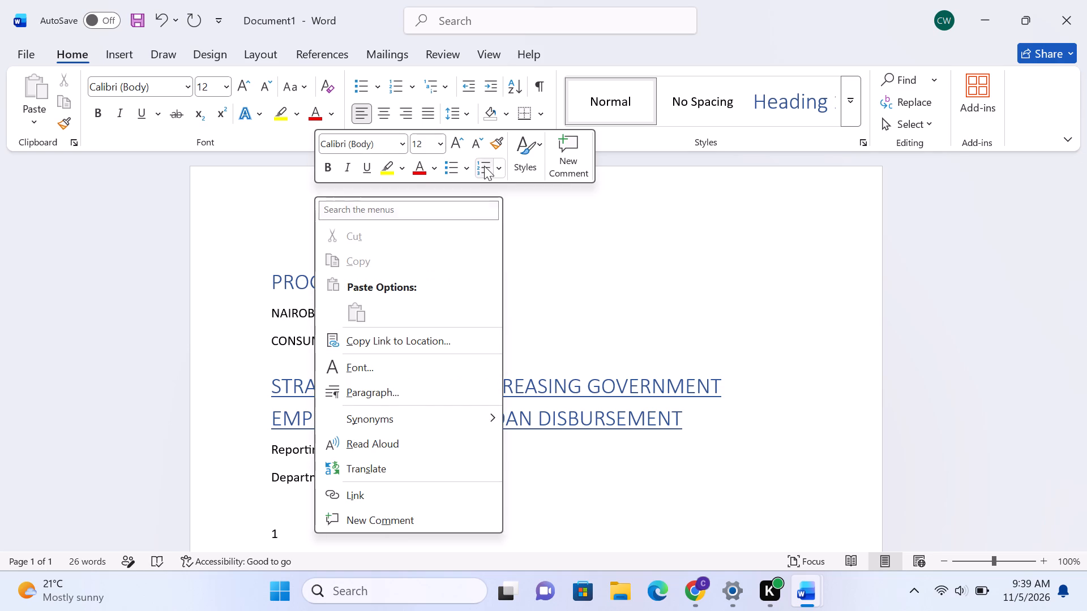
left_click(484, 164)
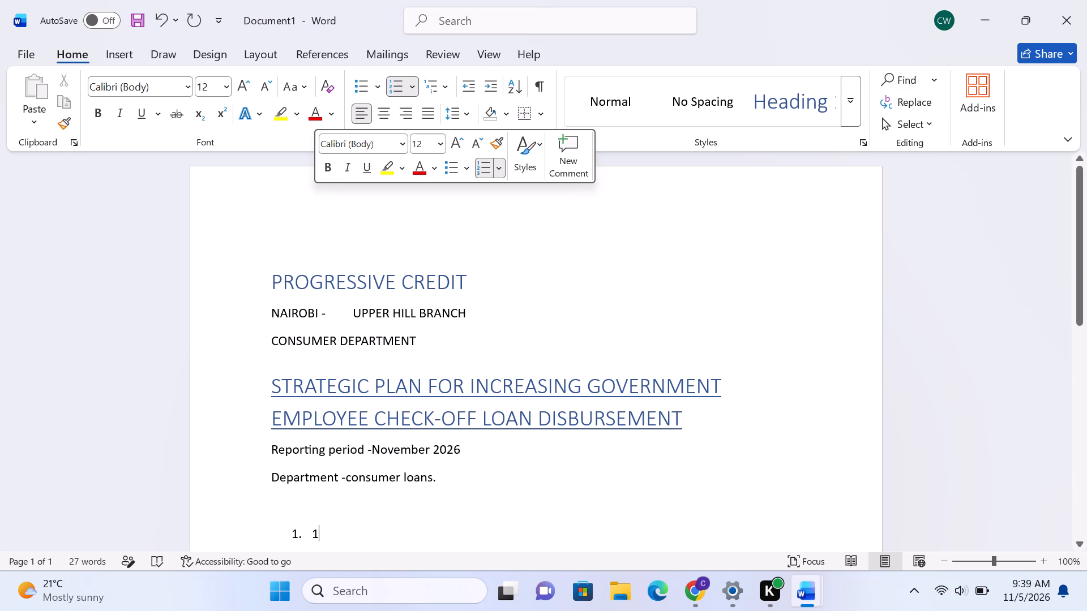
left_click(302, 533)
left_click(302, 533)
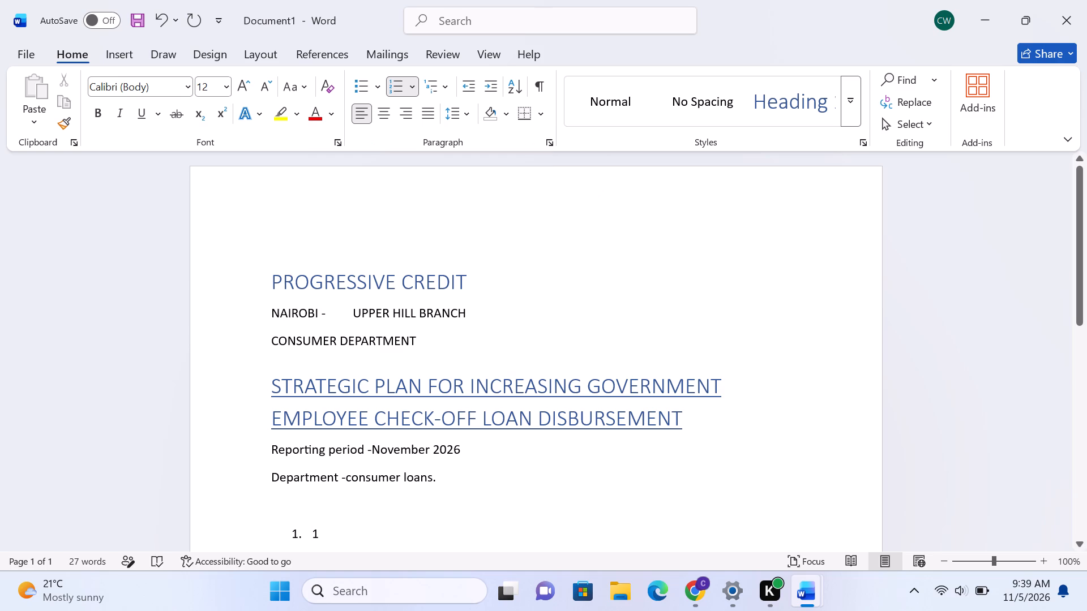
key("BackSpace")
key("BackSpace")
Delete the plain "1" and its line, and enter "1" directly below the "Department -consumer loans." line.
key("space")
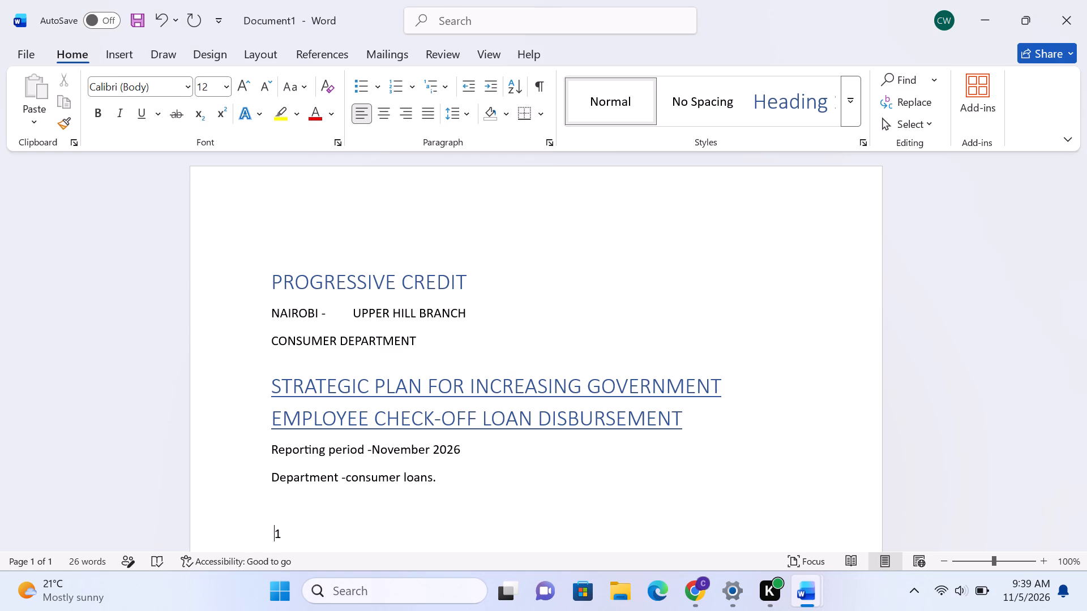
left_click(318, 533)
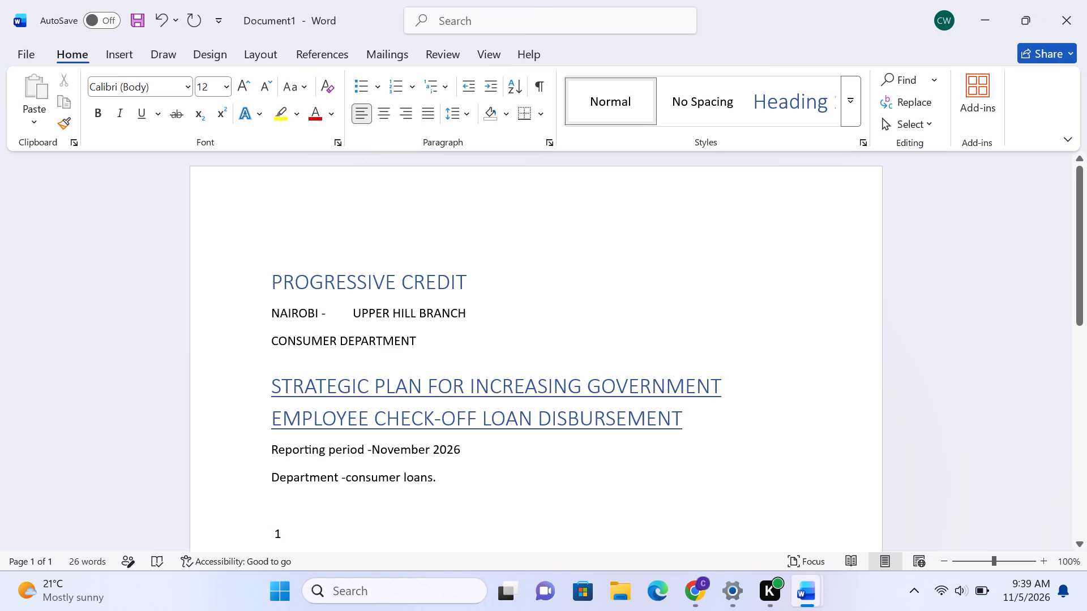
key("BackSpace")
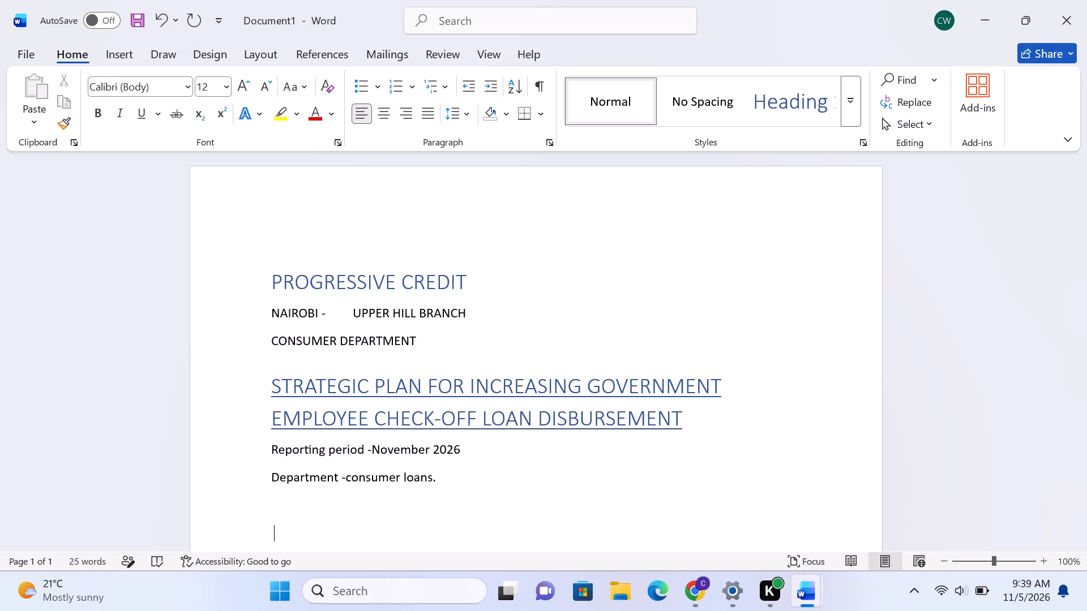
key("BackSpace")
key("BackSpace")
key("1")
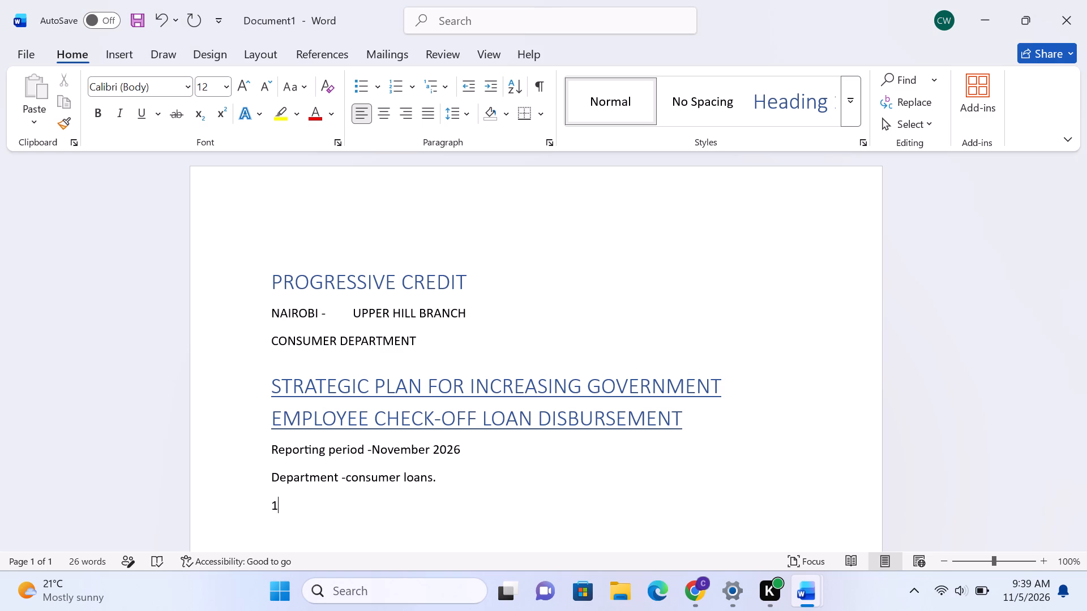
Start a numbered list on the line below the plain "1", and delete that "1" to leave a blank line above the list.
right_click(318, 533)
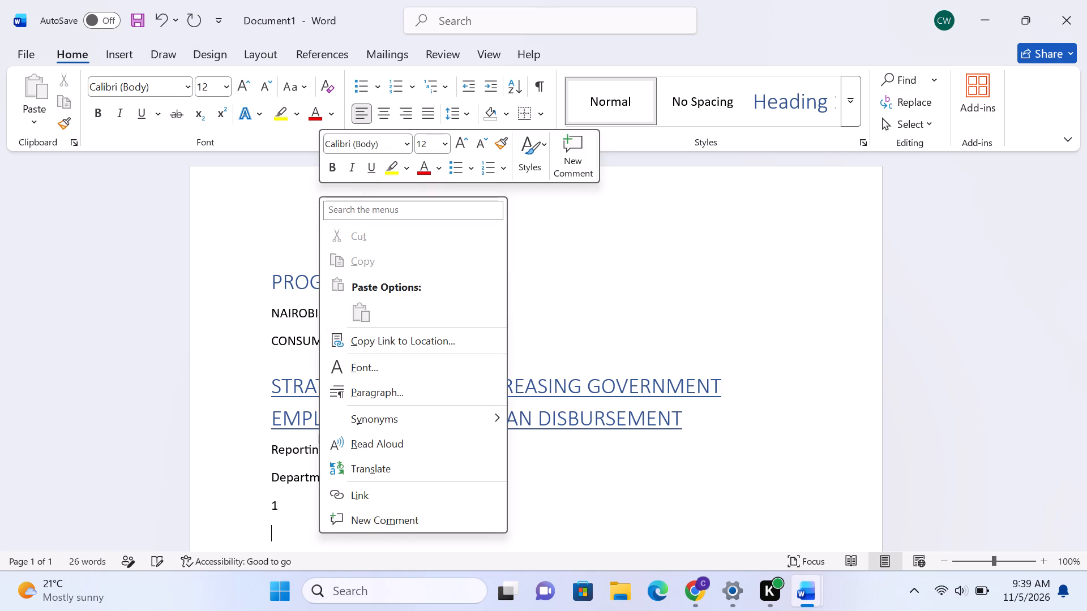
left_click(494, 166)
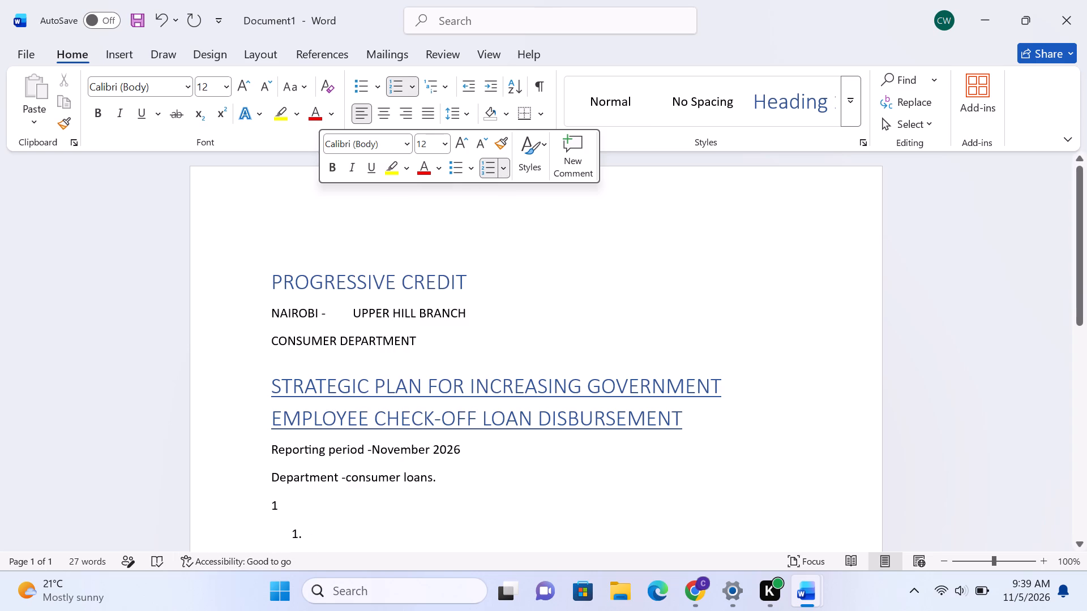
left_click(283, 510)
key("BackSpace")
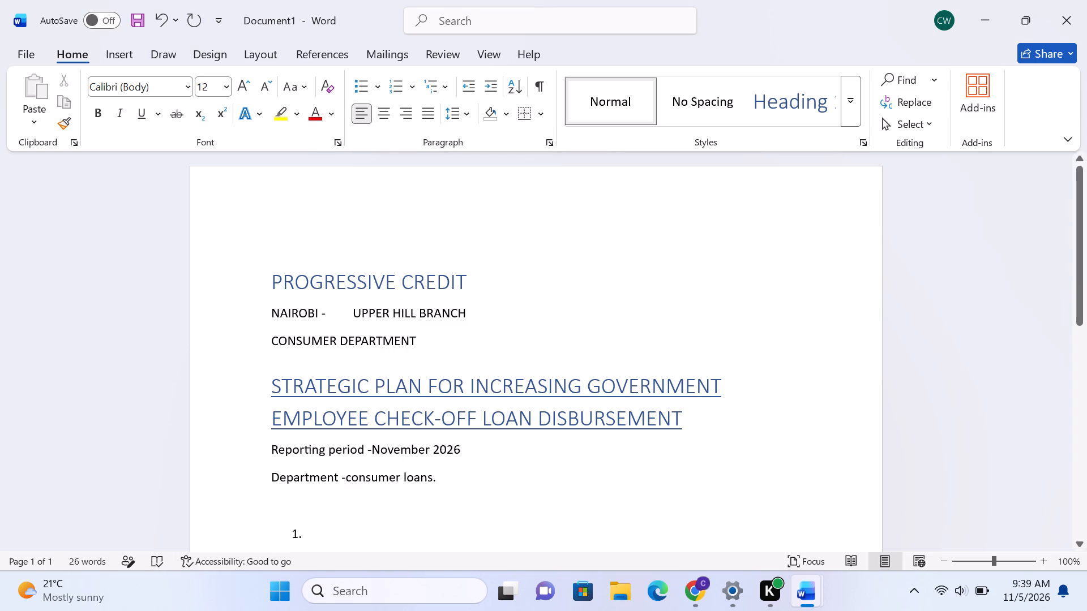
left_click(314, 535)
Enter EXECUTIVE SUMMARY, OBJECTIVES and CUSTOMER ACQUISITION as the first three items of the numbered list.
type("EXECUTIVE")
key("space")
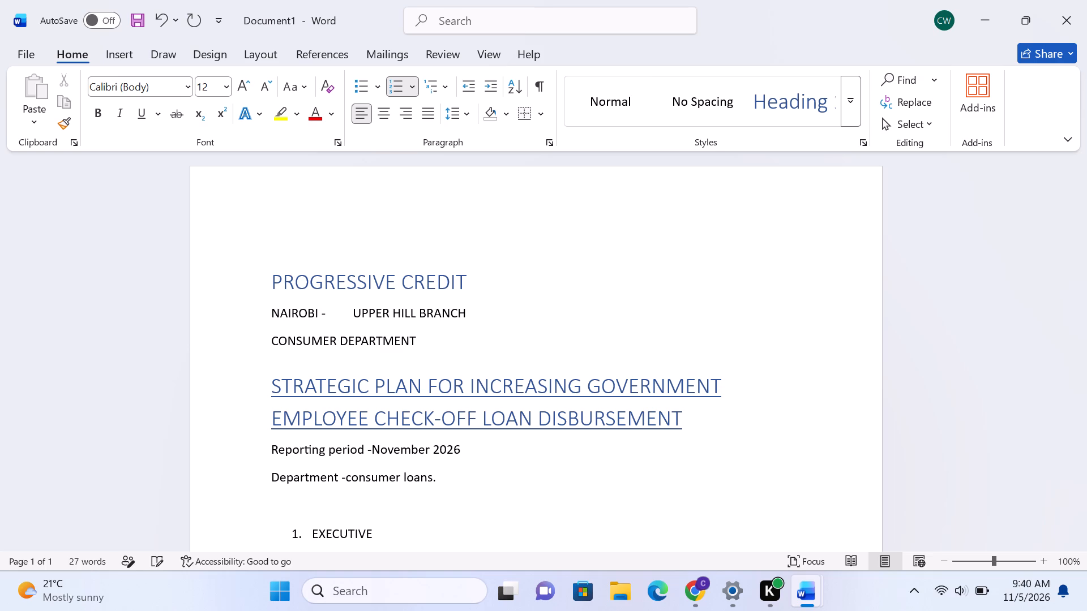
type("SUMMARY")
key("Return")
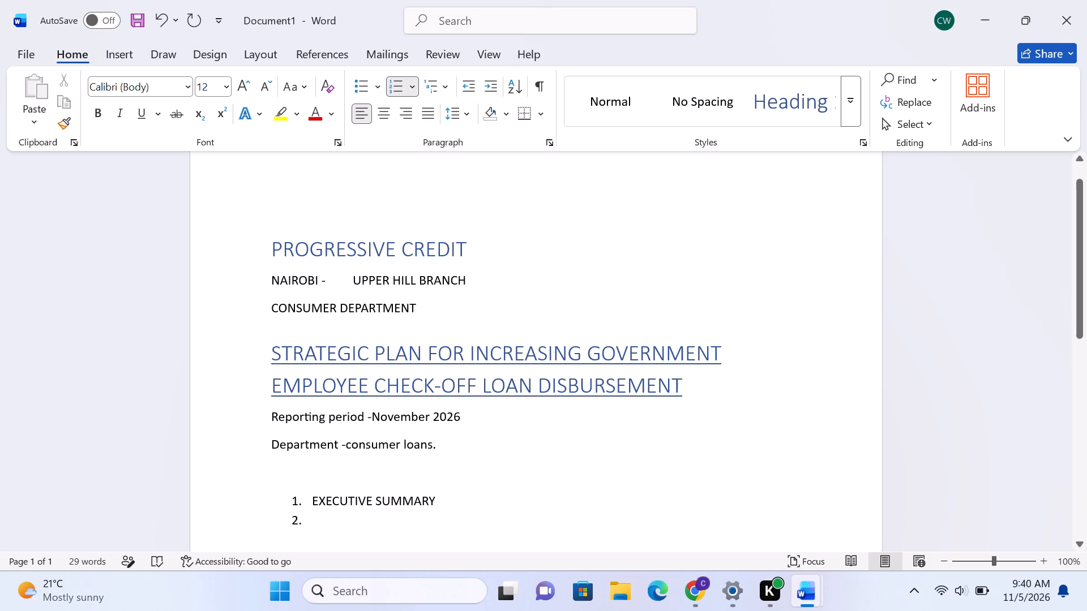
type("OBJECTIVES")
key("Return")
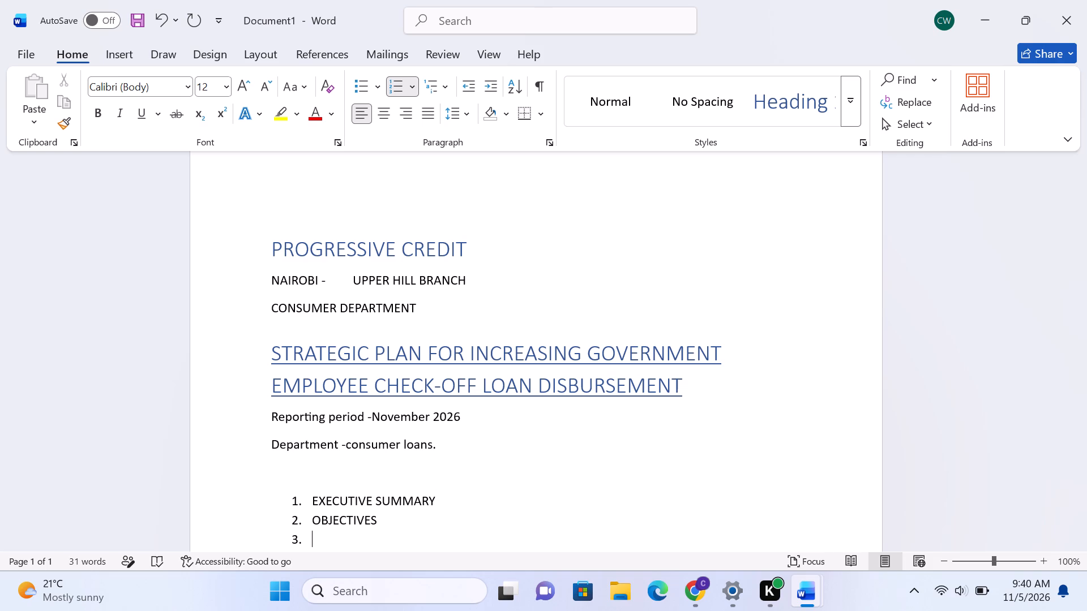
type("CUSTOMER")
key("space")
type("AC")
type("QUISITION")
key("Return")
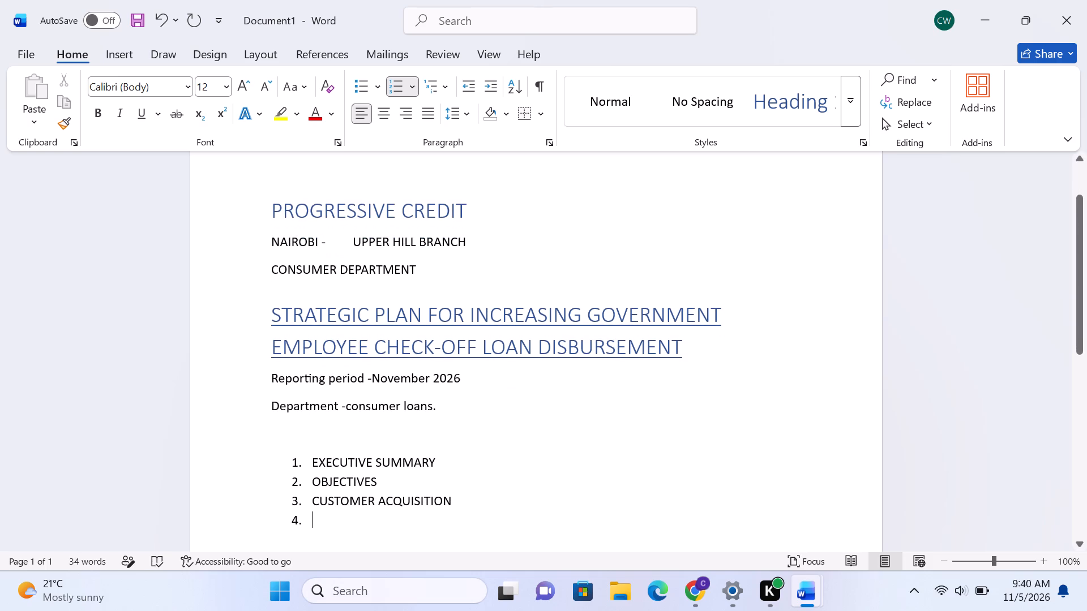
Add IMPROVING LOAN APPLICATION CONVERSION as item 4 of the numbered list and start the following item.
type("IMPROVING L")
type("OAN")
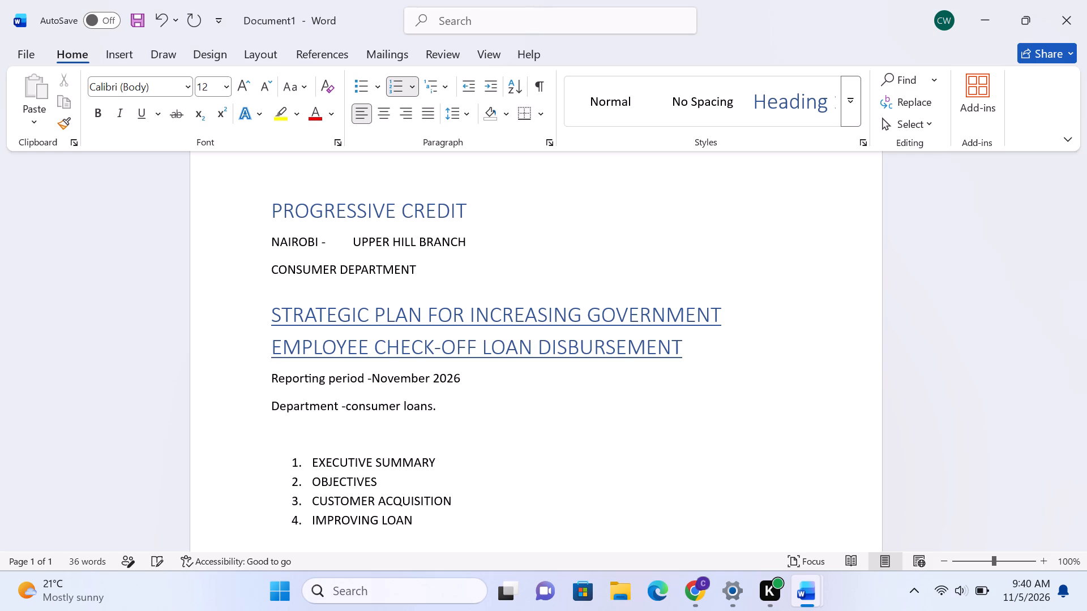
key("space")
type("APPLICATION CONVERSION")
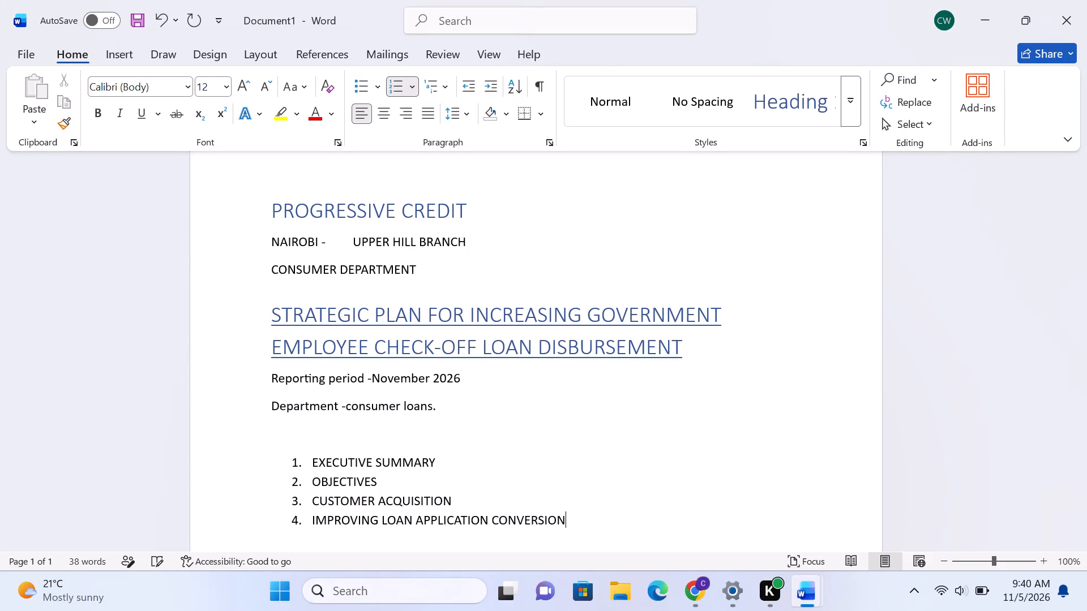
key("Return")
Add LOAN APPRAISAL AND RISK MANAGEMENT as item 5 of the numbered list and start the following item.
type("LAOAN")
key("space")
key("BackSpace")
key("BackSpace")
key("BackSpace")
key("BackSpace")
key("BackSpace")
type("OAN APPRAISAL")
key("space")
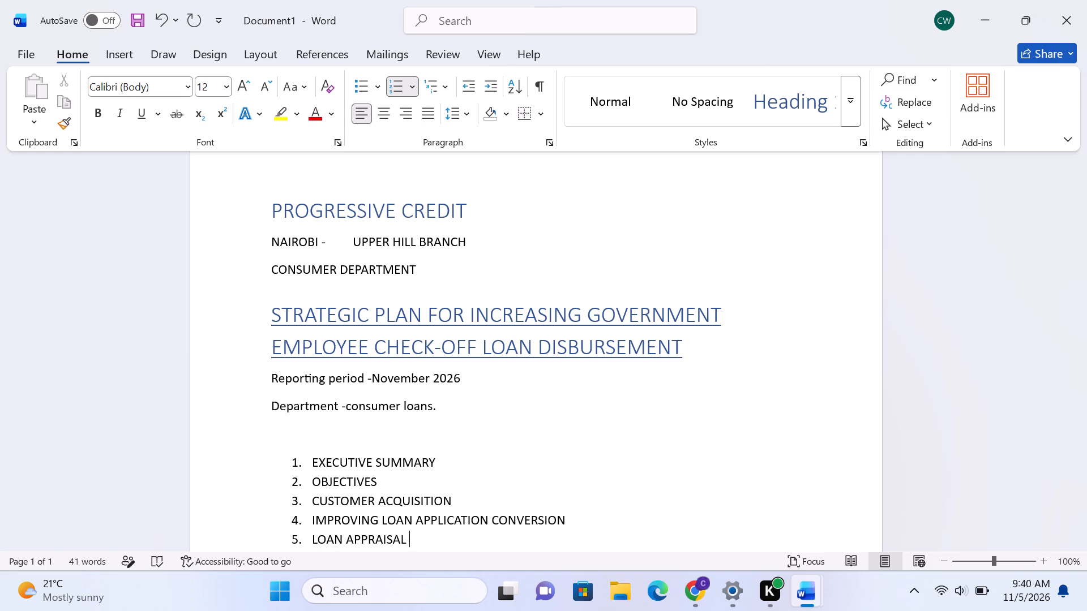
type("AND S")
key("BackSpace")
type("RISK MANAGEMENT")
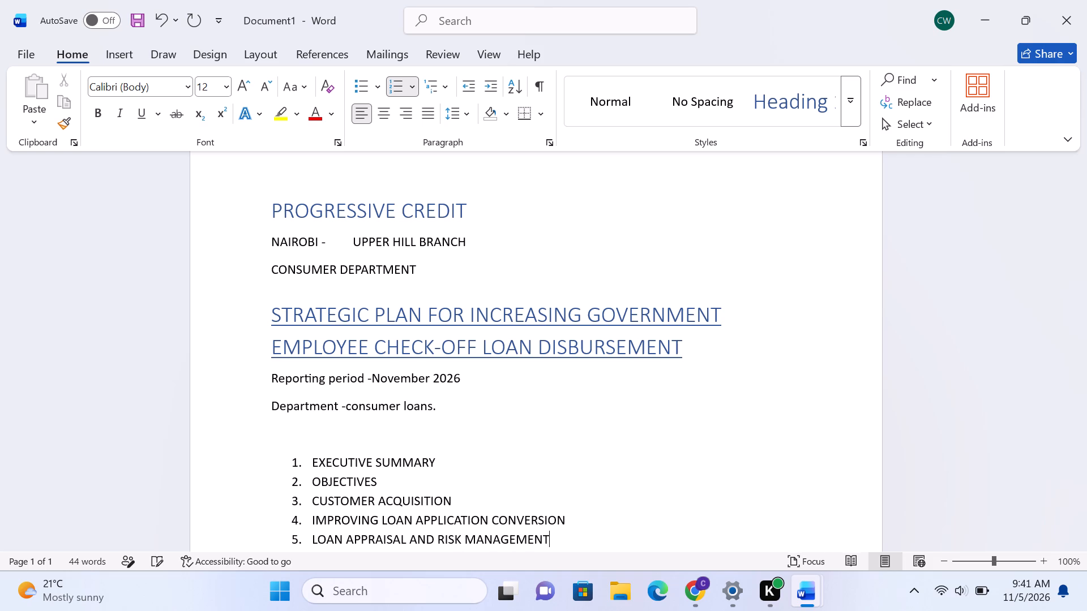
key("Return")
Add MONTHLY PERFORMANCE MONITORING as item 6 of the numbered list and start the following item.
type("MONTHLY")
key("space")
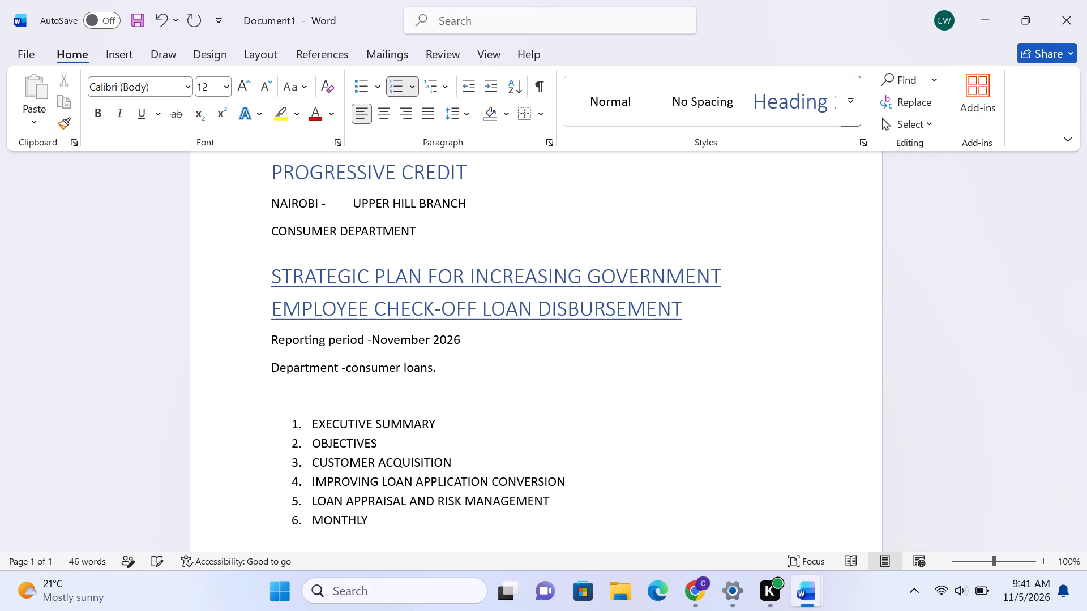
type("PERFORMANCE")
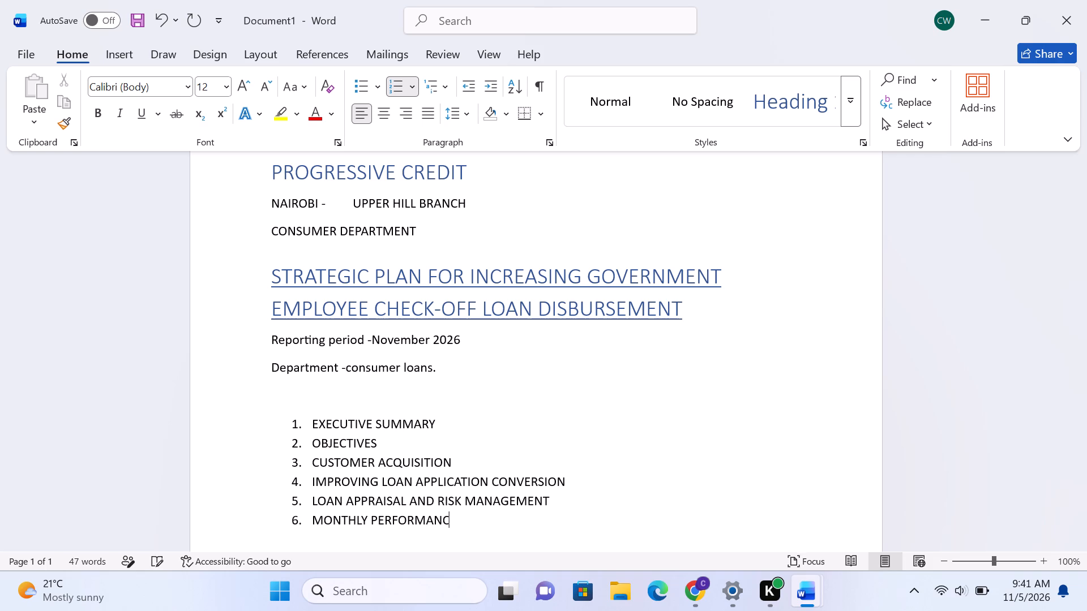
key("space")
type("MONITORING")
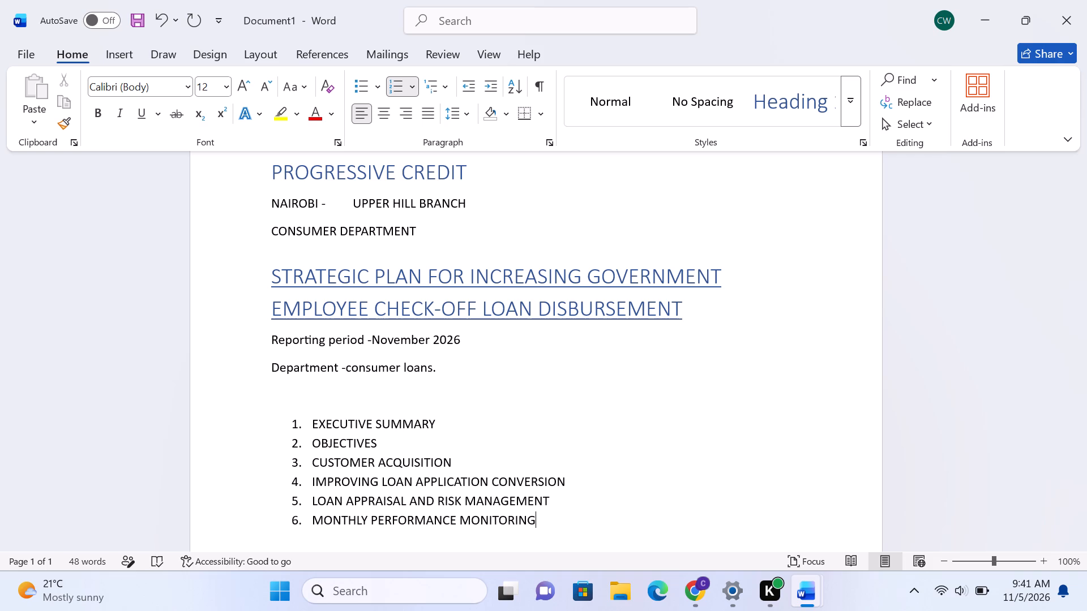
key("Return")
Add ACTION PLAN, EXPECTED OUTCOMES and CONCLUSION as items 7 to 9 of the numbered list.
type("ACTION PLAN")
key("space")
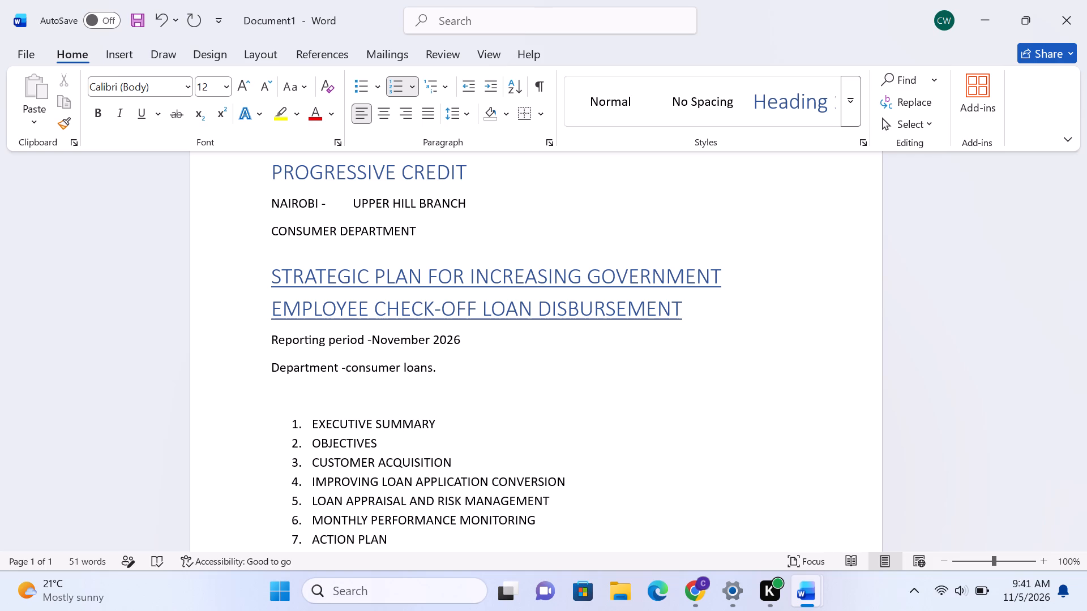
key("Return")
type("EXPECTED OUTCOMES")
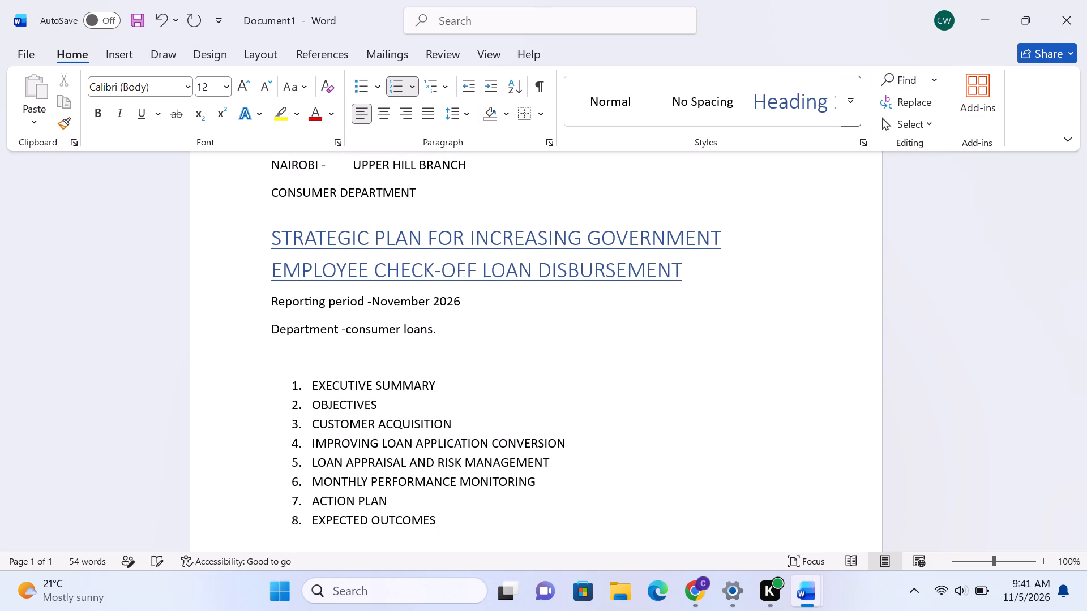
key("Return")
type("CONCLUSO")
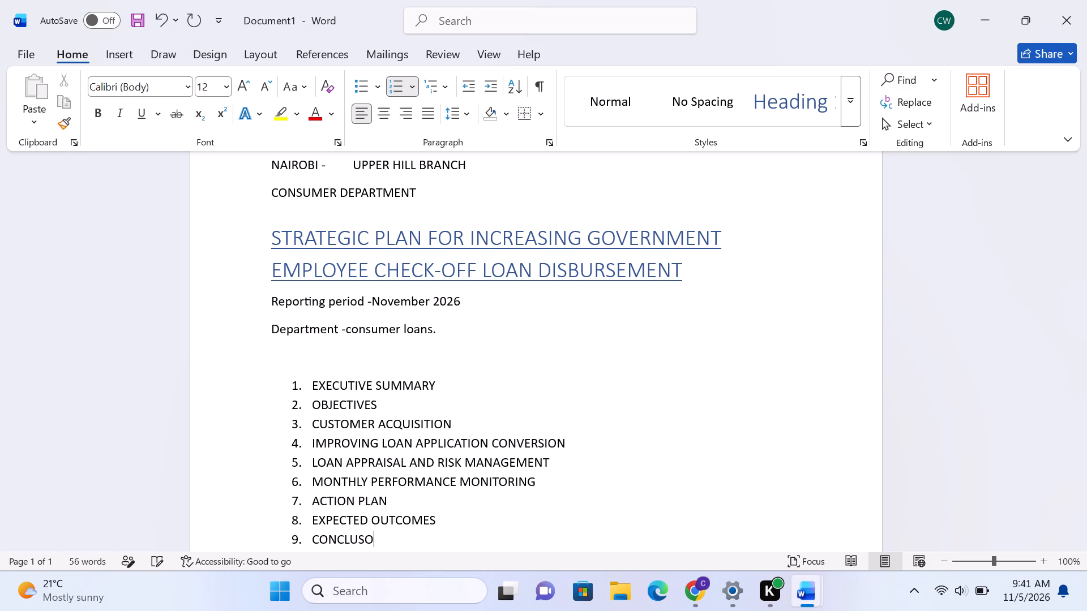
key("BackSpace")
key("BackSpace")
type("SION")
Insert an unnumbered, unindented blank line below the EXECUTIVE SUMMARY item, keeping OBJECTIVES as item 2.
left_click(440, 382)
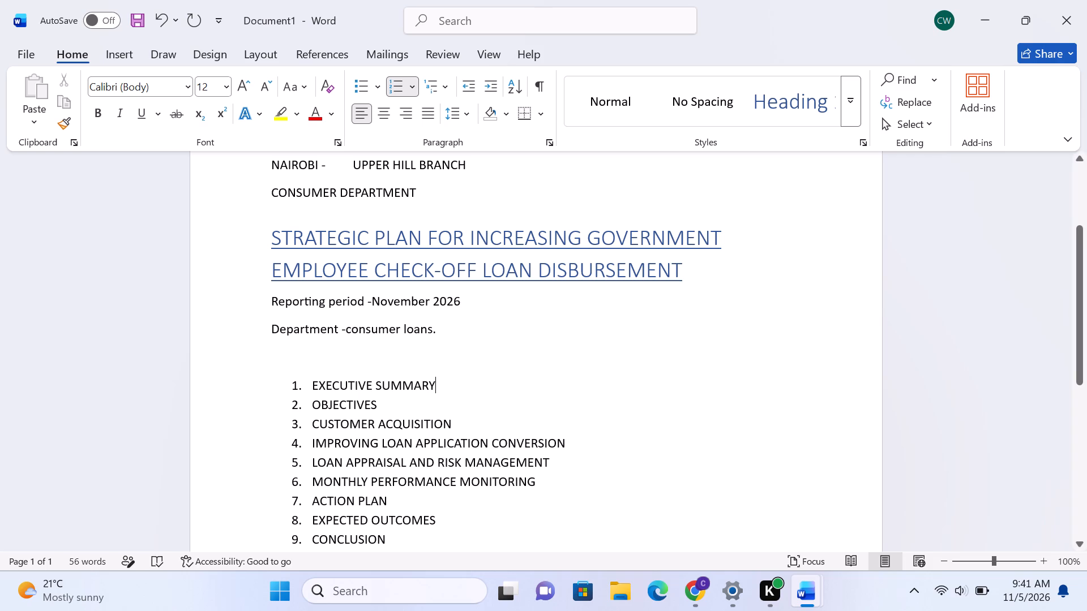
key("Return")
key("BackSpace")
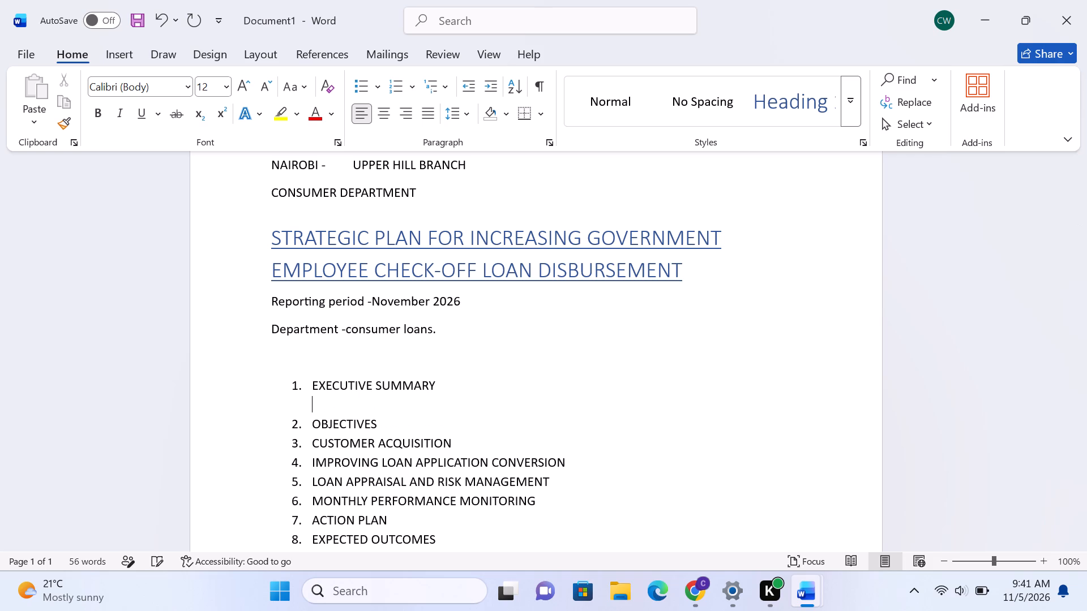
key("space")
key("space")
key("BackSpace")
key("BackSpace")
key("BackSpace")
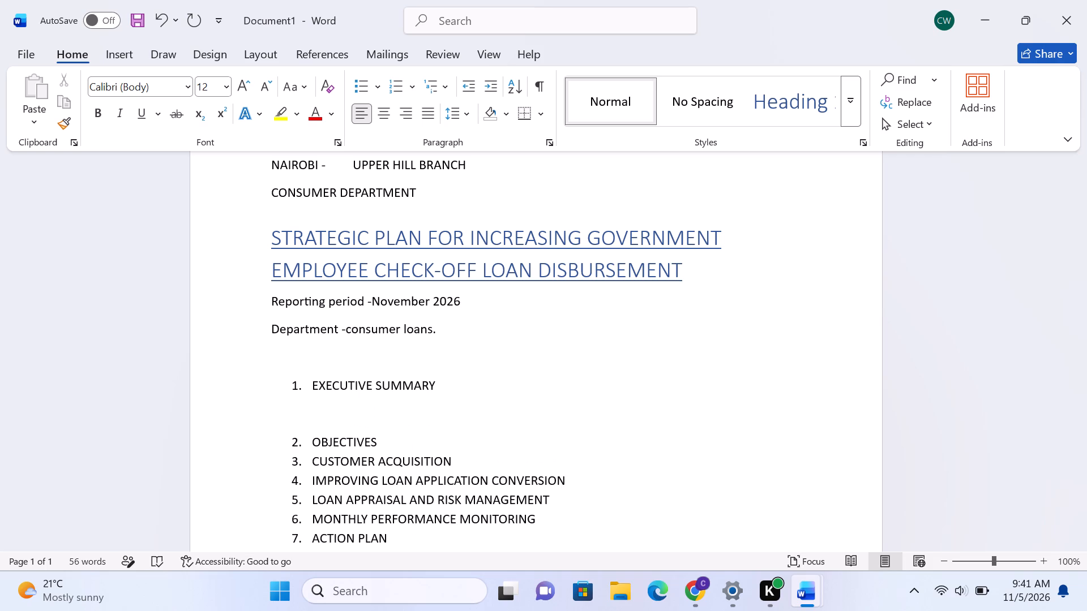
key("BackSpace")
Start the executive summary paragraph with "The consumer department aims to increase loan disbursement volumes by strengthening".
type("the consumer")
key("space")
type("department")
key("space")
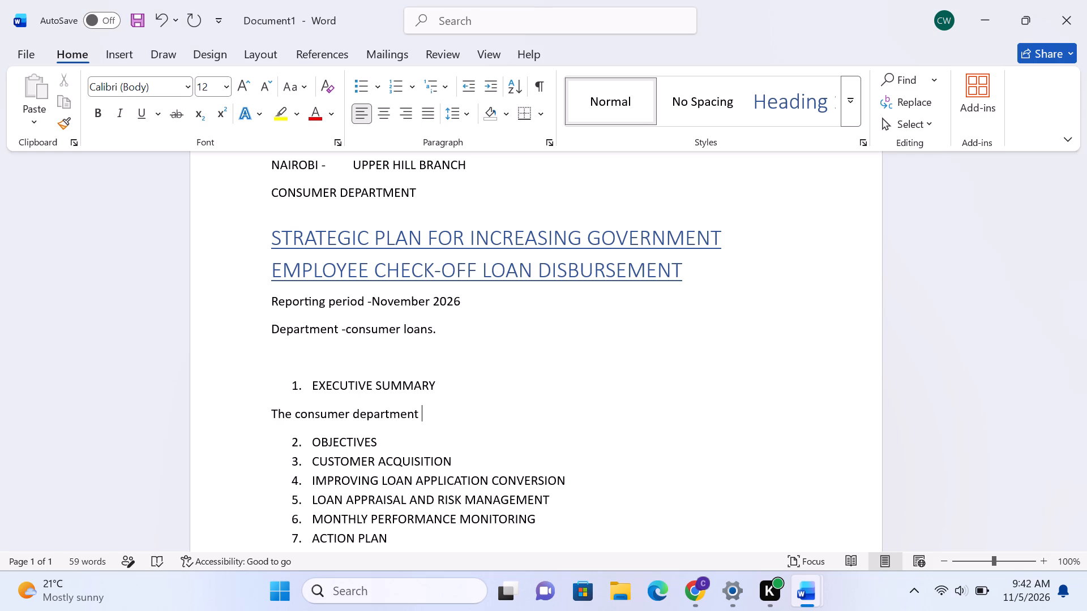
type("aims")
key("space")
type("to increase")
key("space")
type("loan disbursement")
key("space")
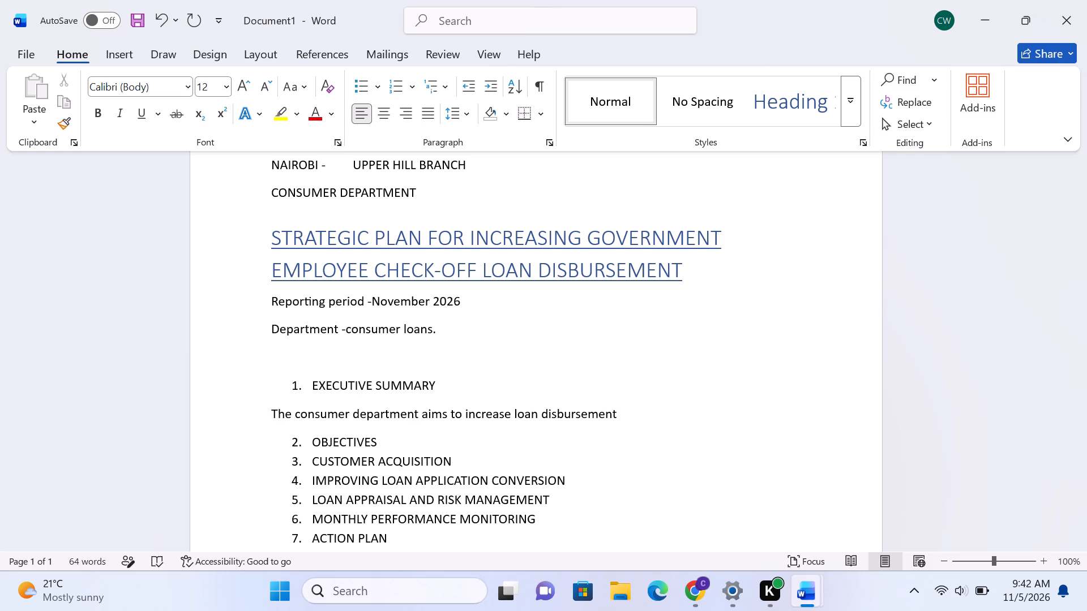
type("volumes by strenghening")
key("space")
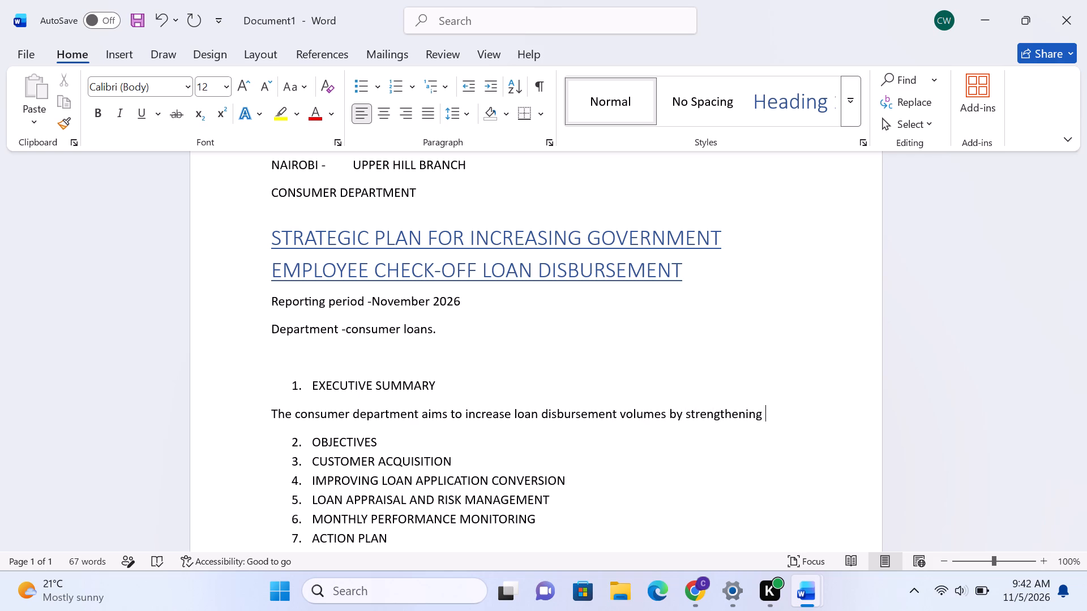
Continue the executive summary sentence with "customer acquisition, improving application coversion rates".
type("customer acquisition")
key("space")
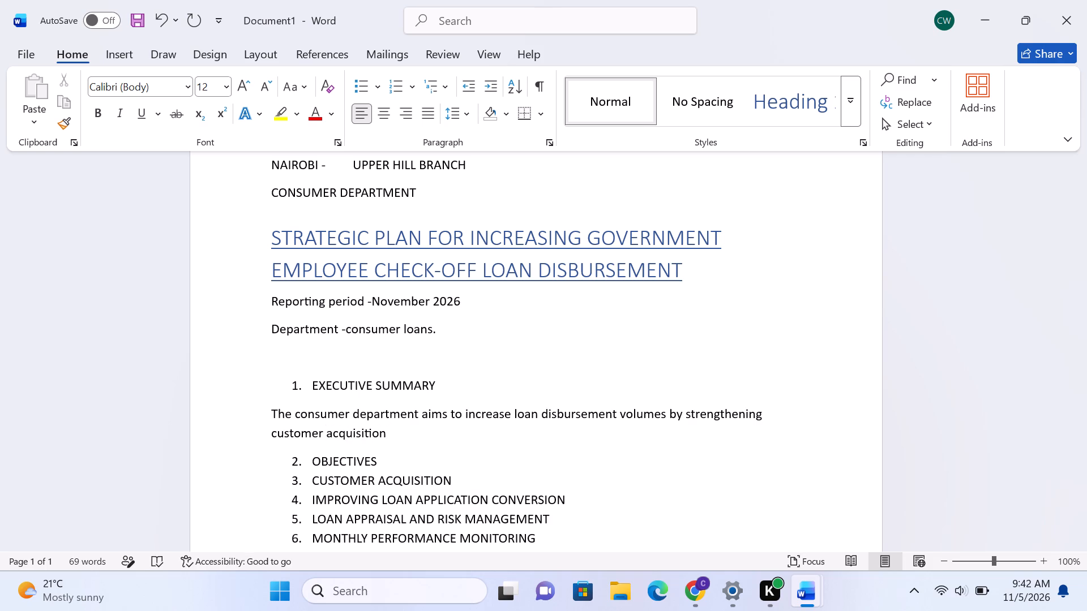
key("BackSpace")
type(", improving")
key("space")
type("application")
key("space")
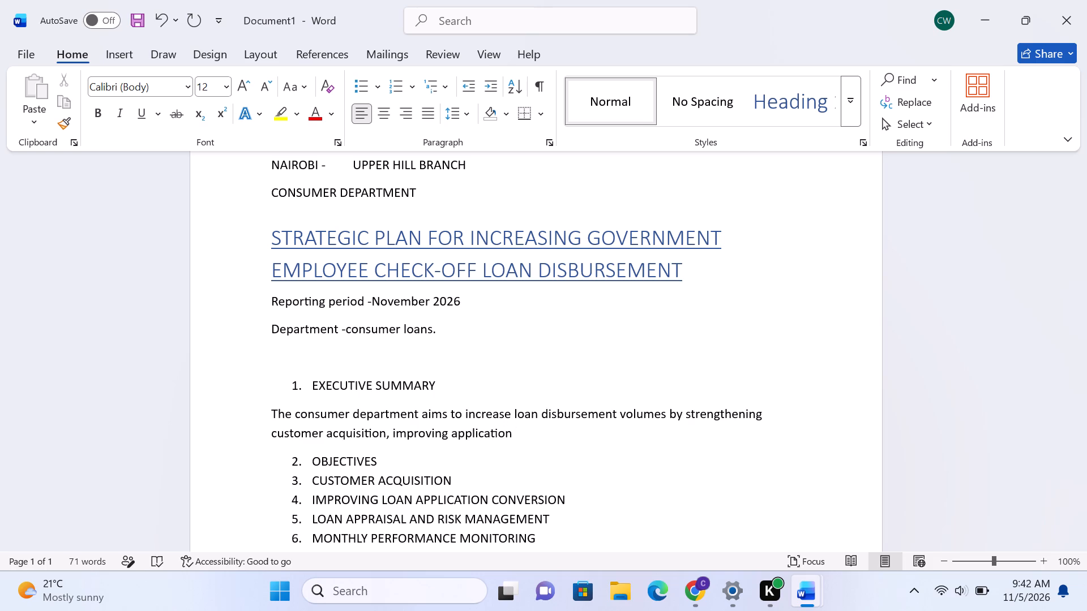
type("cob")
key("BackSpace")
type("version rates")
key("space")
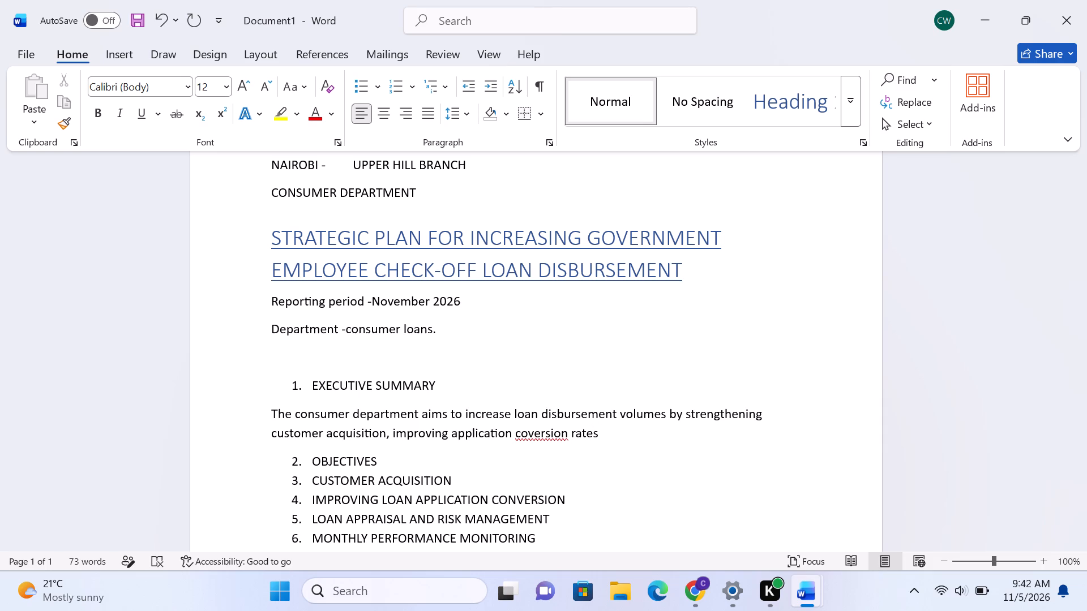
key("BackSpace")
key("space")
Finish the executive summary sentence with "and expanding relationships with eligible government employees.".
type("an")
key("space")
key("BackSpace")
type("d expandinh")
key("BackSpace")
type("g")
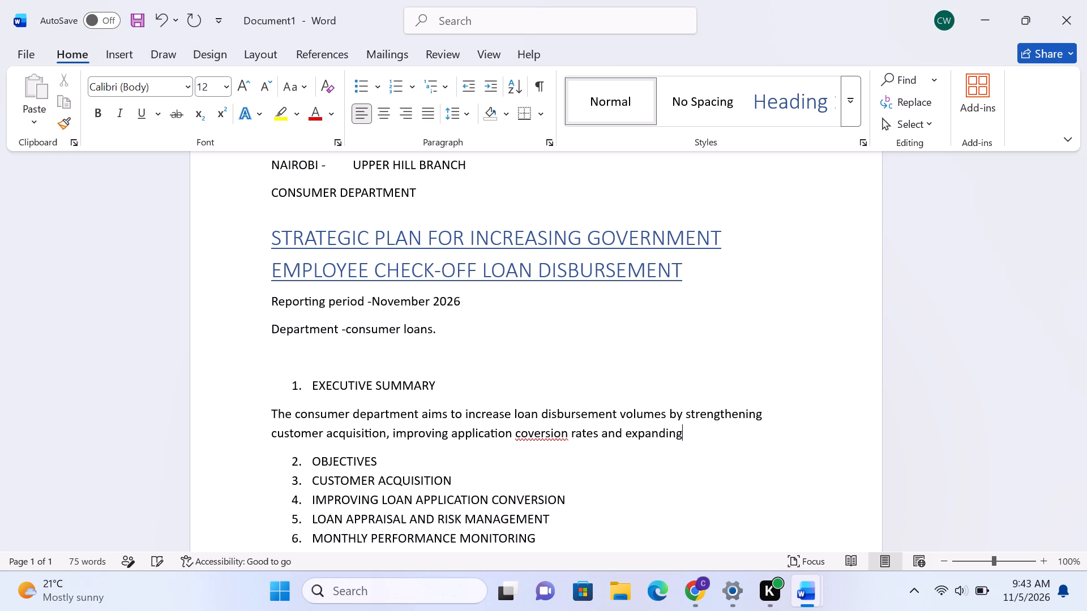
key("space")
type("relationsh")
type("ips")
key("space")
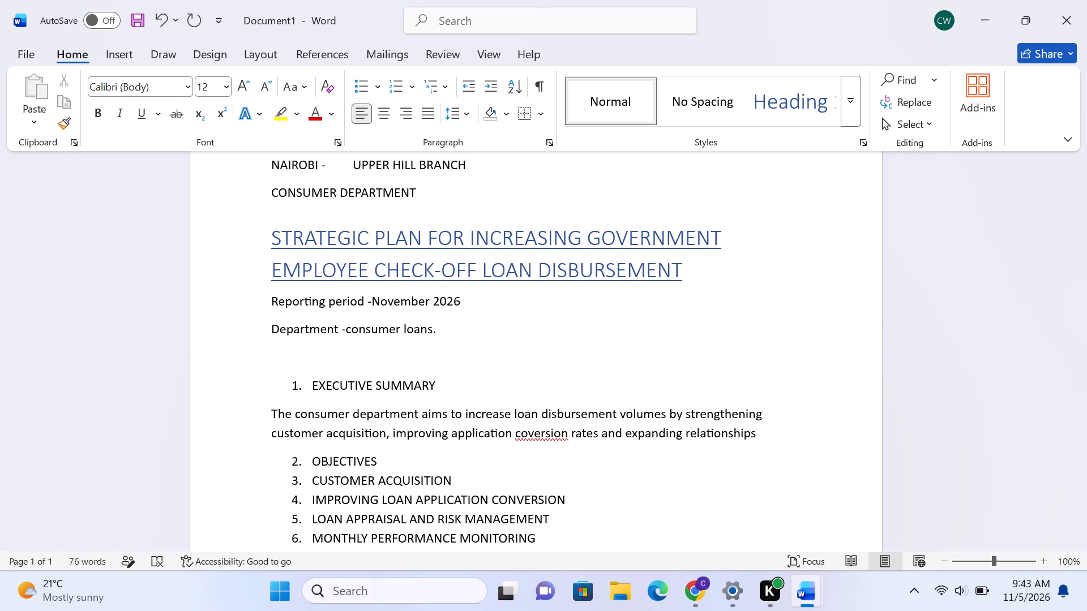
type("with elig")
type("ible")
key("space")
type("government employees")
key("space")
key("BackSpace")
key("period")
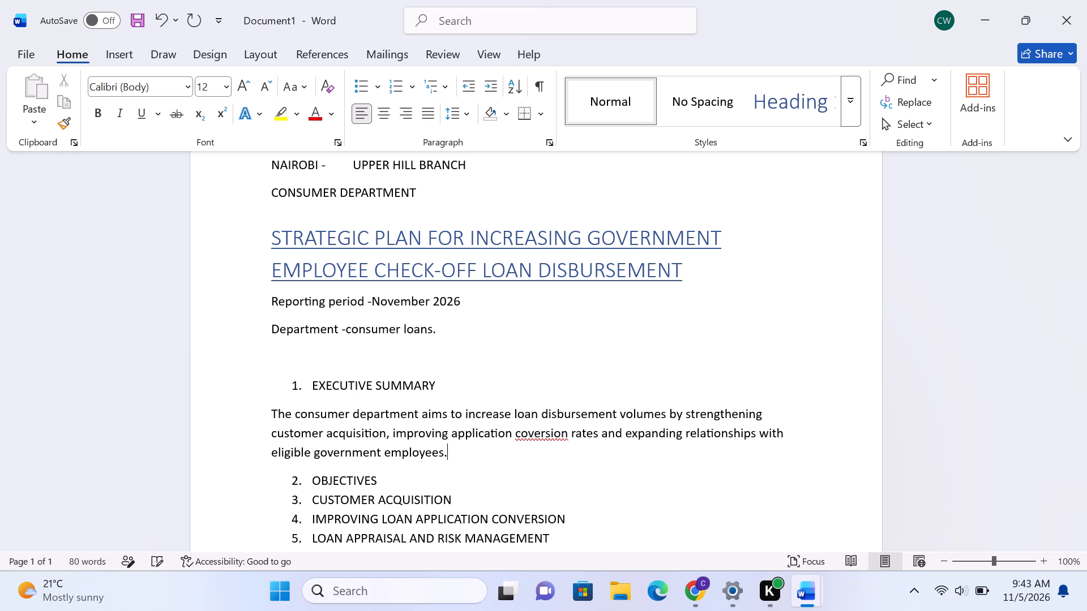
Correct the misspelled word "coversion" in the executive summary to the suggested spelling "conversion".
left_click_drag(514, 431, 568, 436)
right_click(568, 436)
left_click(568, 436)
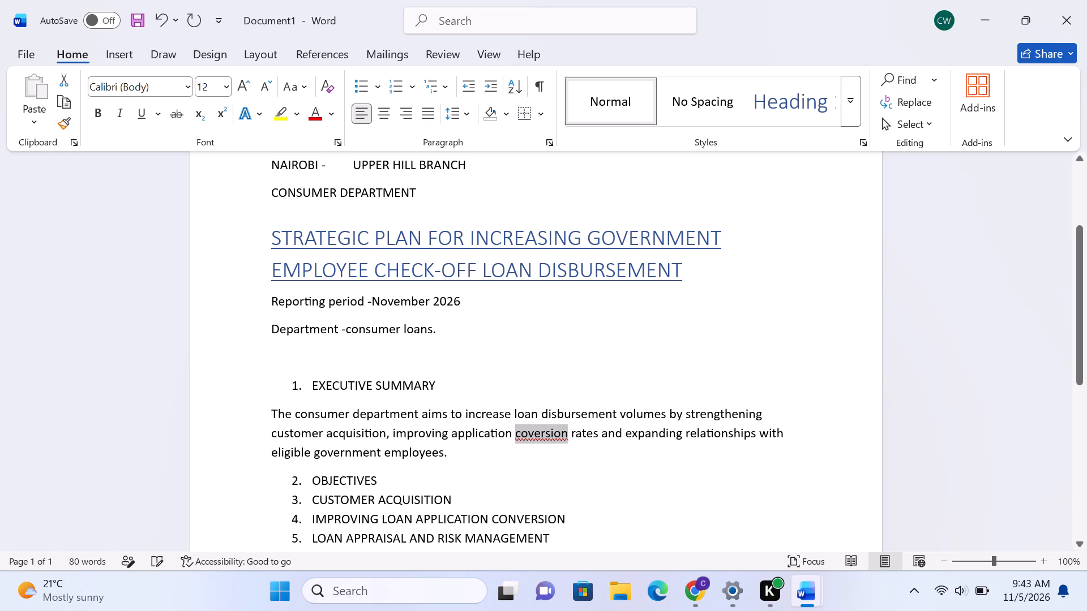
right_click(558, 434)
left_click(528, 46)
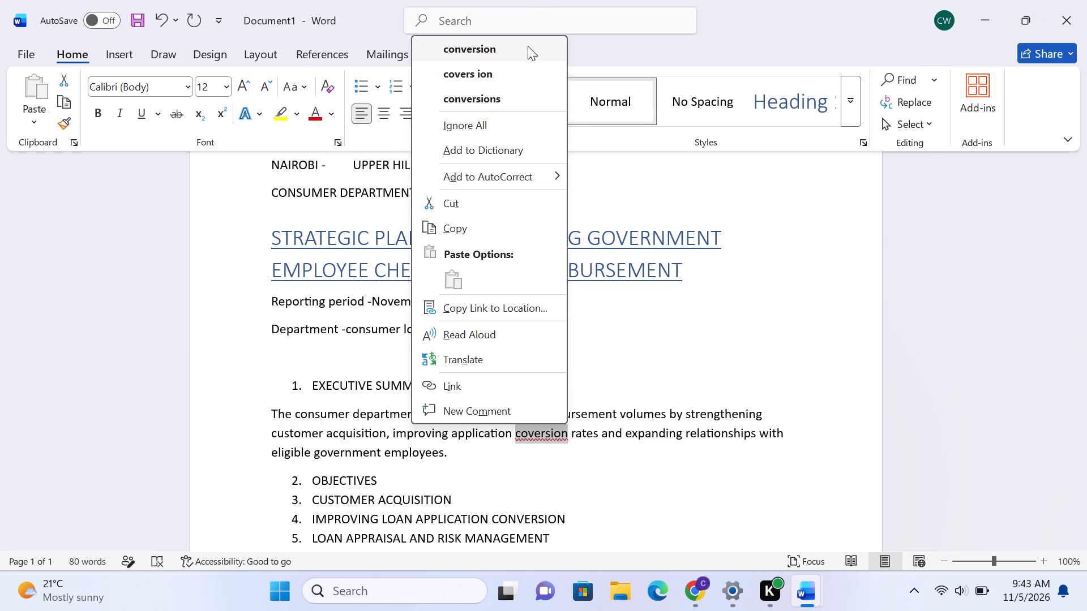
Begin a second executive summary paragraph with "The strategy focuses on responsible lending, effective".
left_click(470, 453)
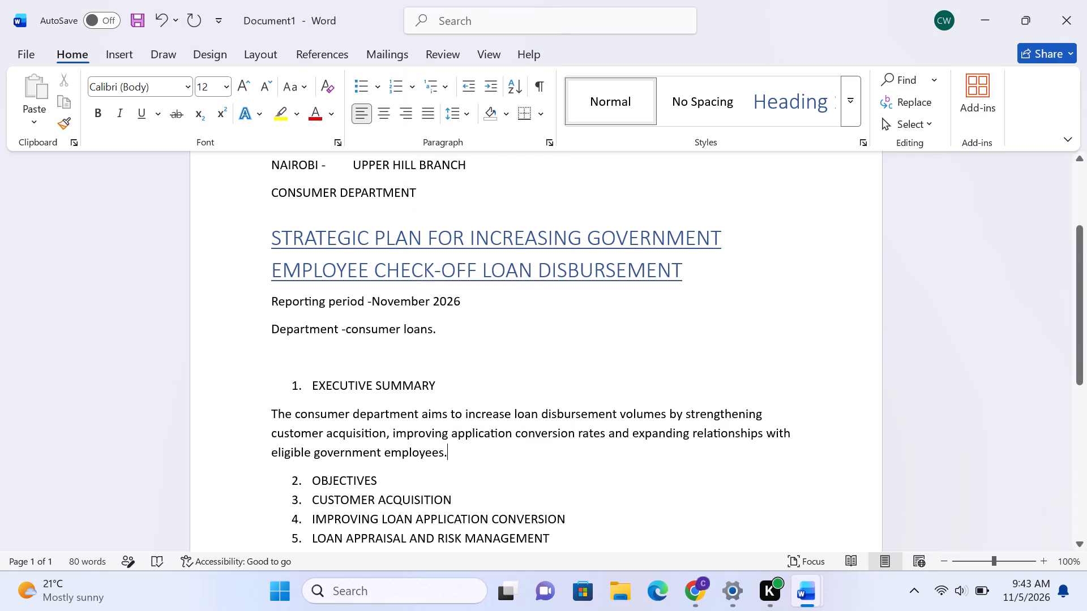
key("Return")
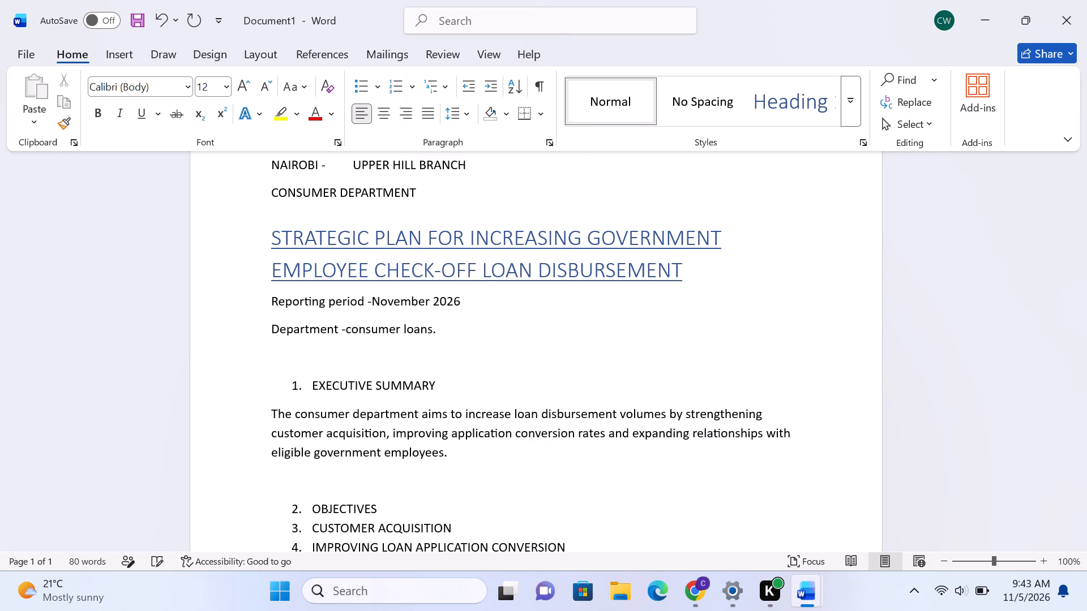
key("t")
type("hr")
key("BackSpace")
type("e")
key("space")
type("strategy focuses")
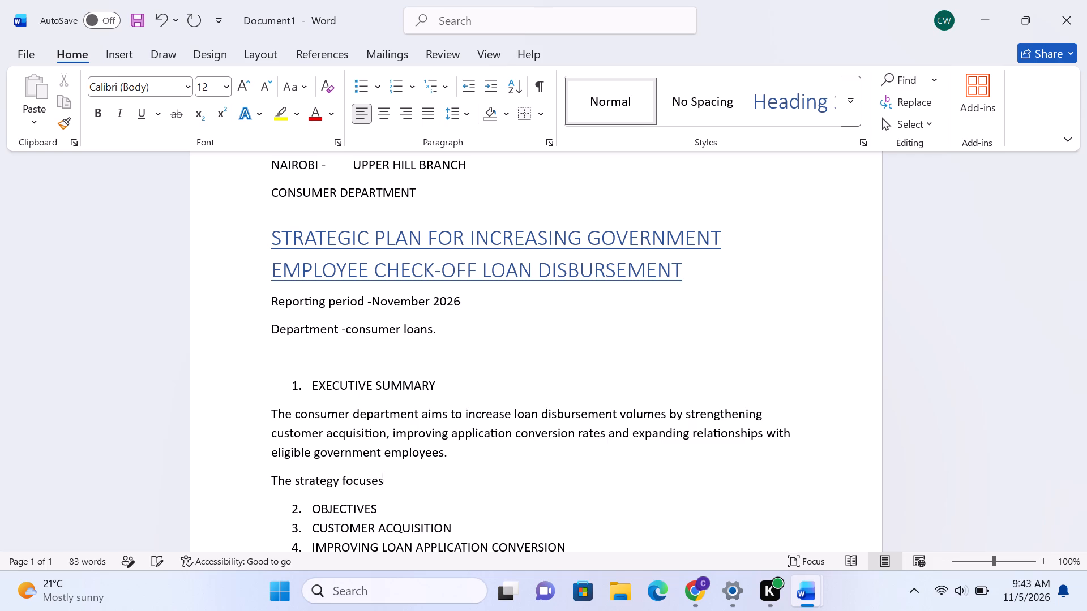
key("space")
type("on responsible")
key("space")
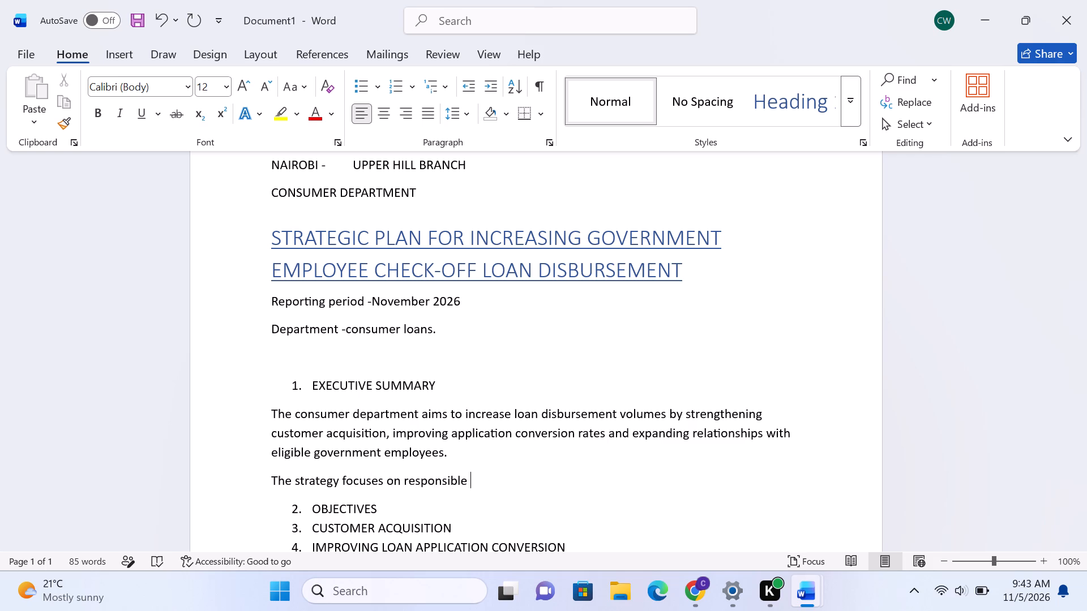
type("lending, effective")
key("space")
Continue the second executive summary paragraph after "effective" with "marketing,".
type("mae")
key("BackSpace")
type("rketiing")
key("BackSpace")
key("BackSpace")
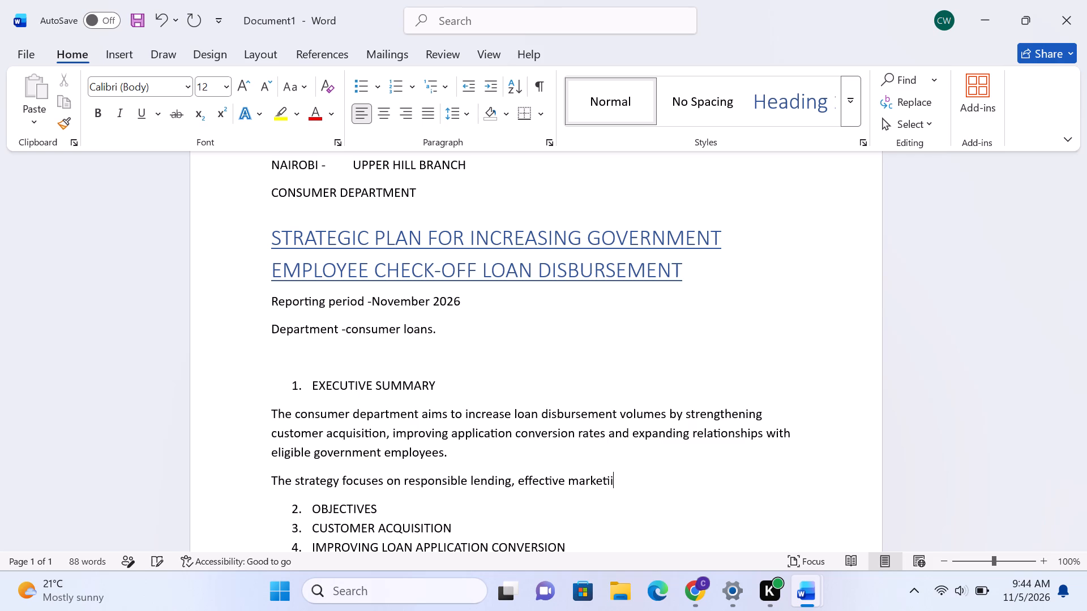
key("BackSpace")
type("ng,")
key("space")
Continue the second executive summary paragraph with "timely application processing".
type("timel")
type("y application")
key("space")
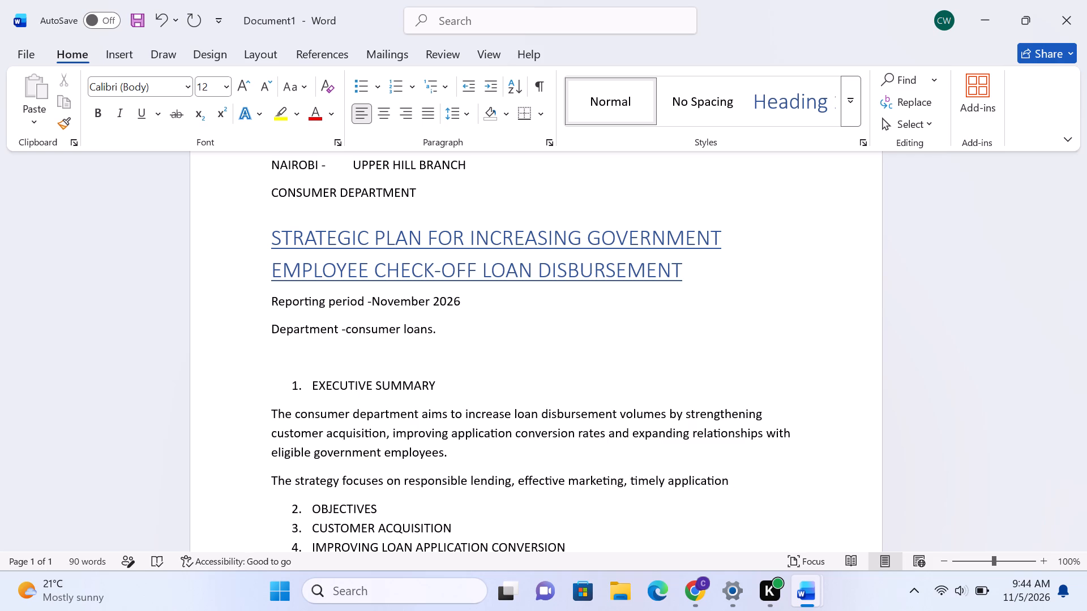
key("BackSpace")
key("space")
key("r")
key("BackSpace")
key("BackSpace")
key("space")
type("prov")
key("BackSpace")
type("cessing")
key("space")
Finish the second executive summary paragraph with "and improved customer experience.".
type("an f")
key("BackSpace")
key("BackSpace")
type("d")
key("space")
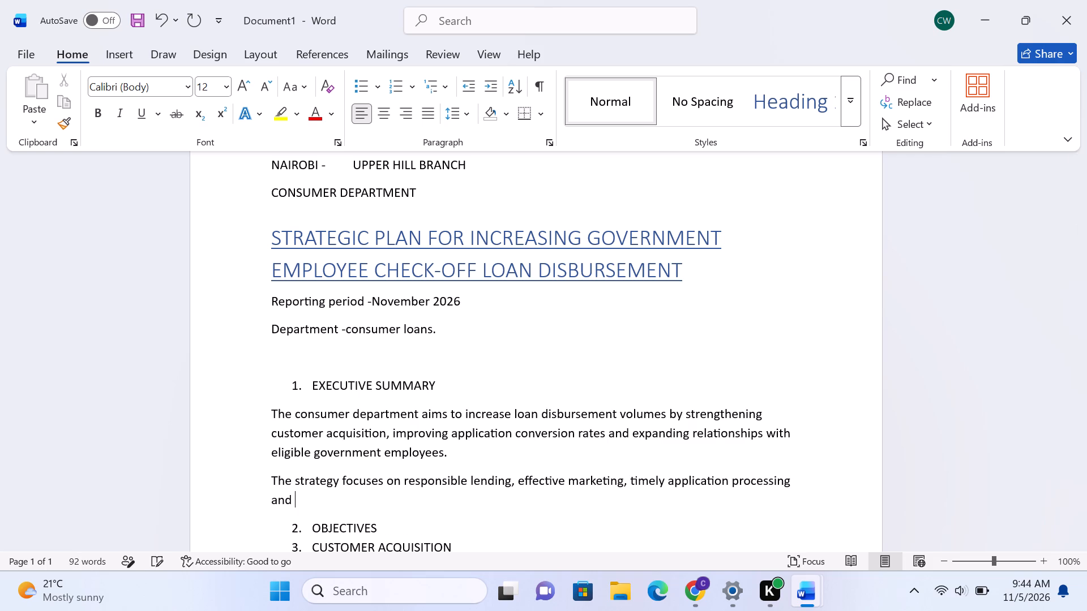
type("improvee")
key("space")
key("BackSpace")
type("d customer experience")
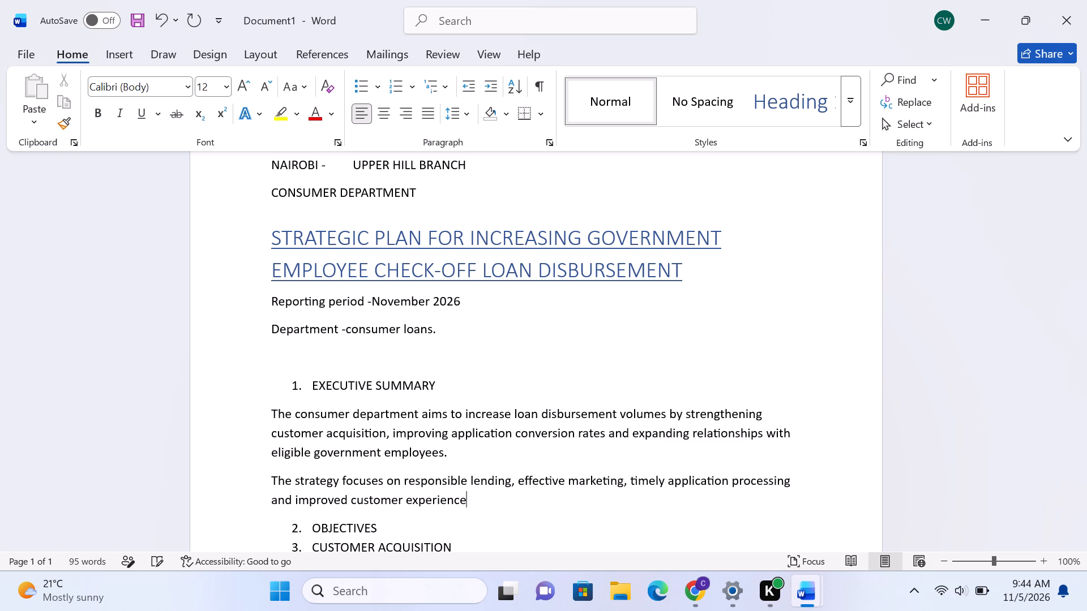
key("space")
key("BackSpace")
key("period")
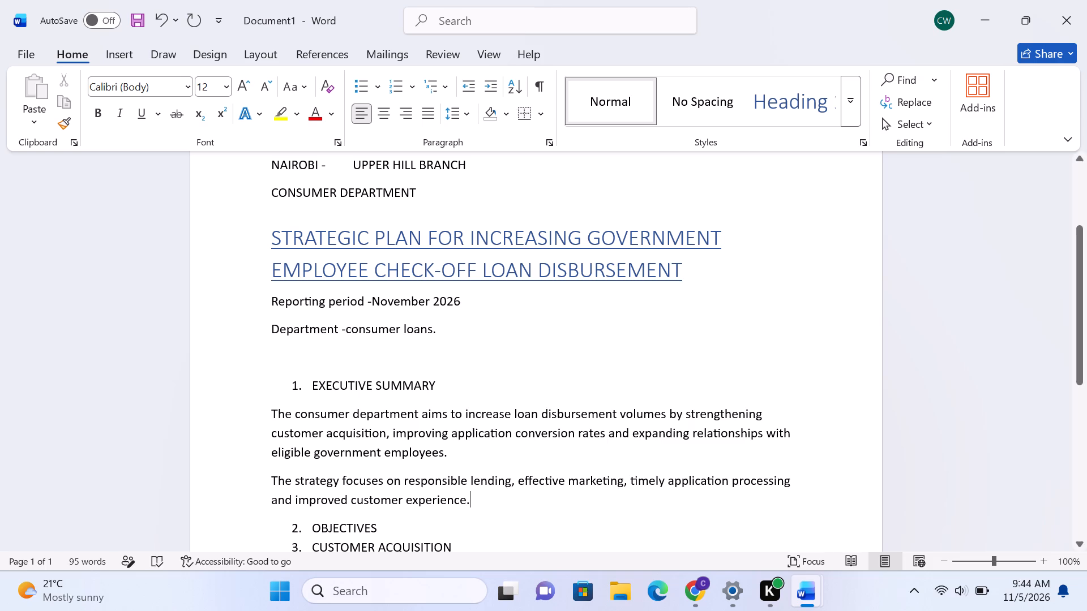
Insert a new bulleted line beneath the OBJECTIVES heading, ahead of CUSTOMER ACQUISITION.
left_click(393, 524)
key("Return")
key("BackSpace")
key("BackSpace")
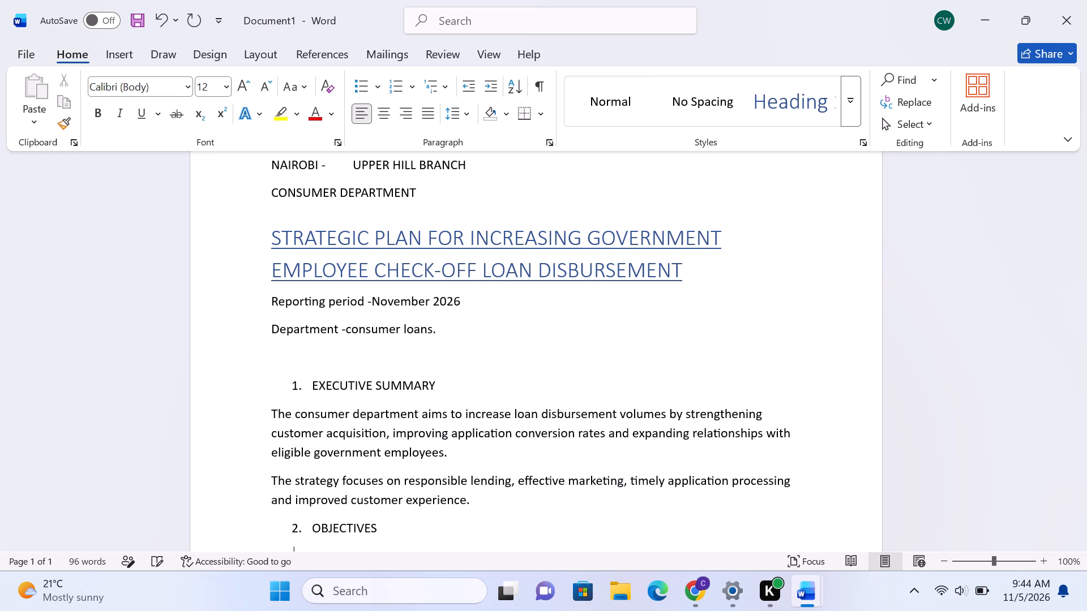
key("BackSpace")
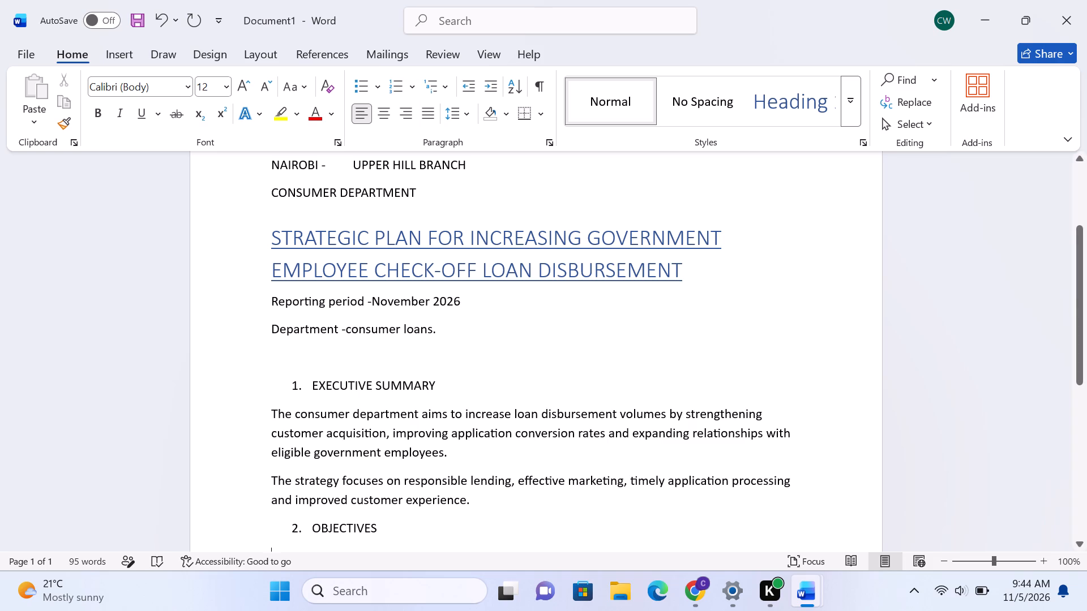
left_click_drag(1078, 301, 1064, 398)
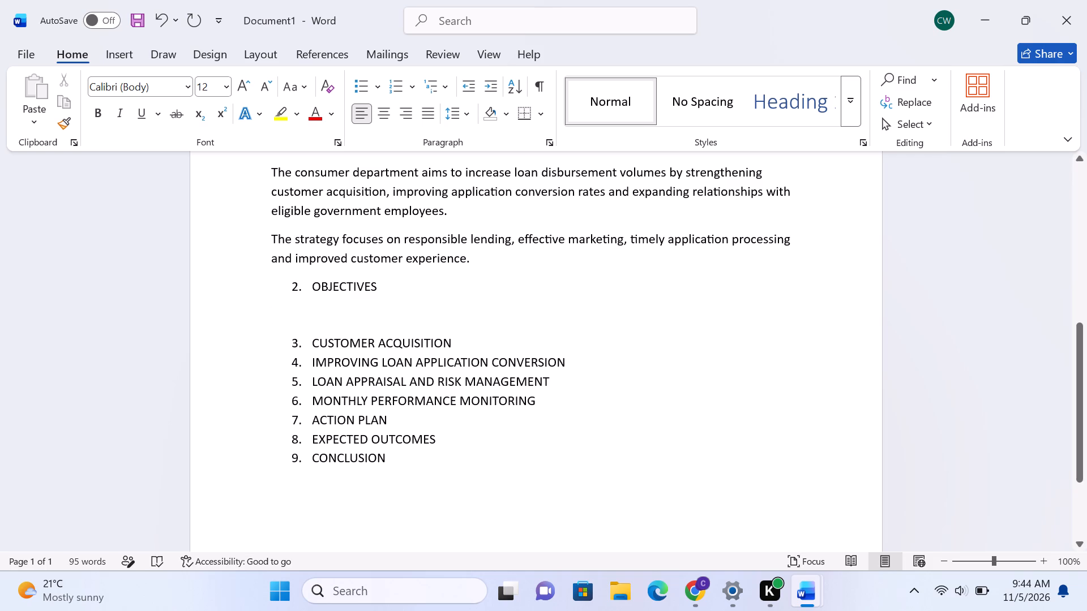
right_click(284, 310)
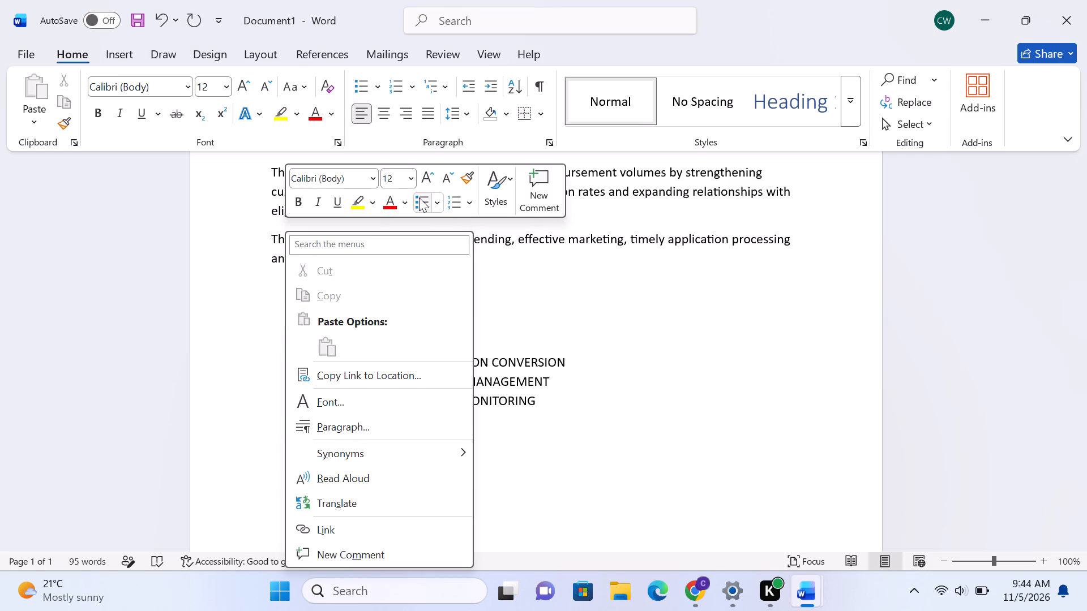
left_click(419, 197)
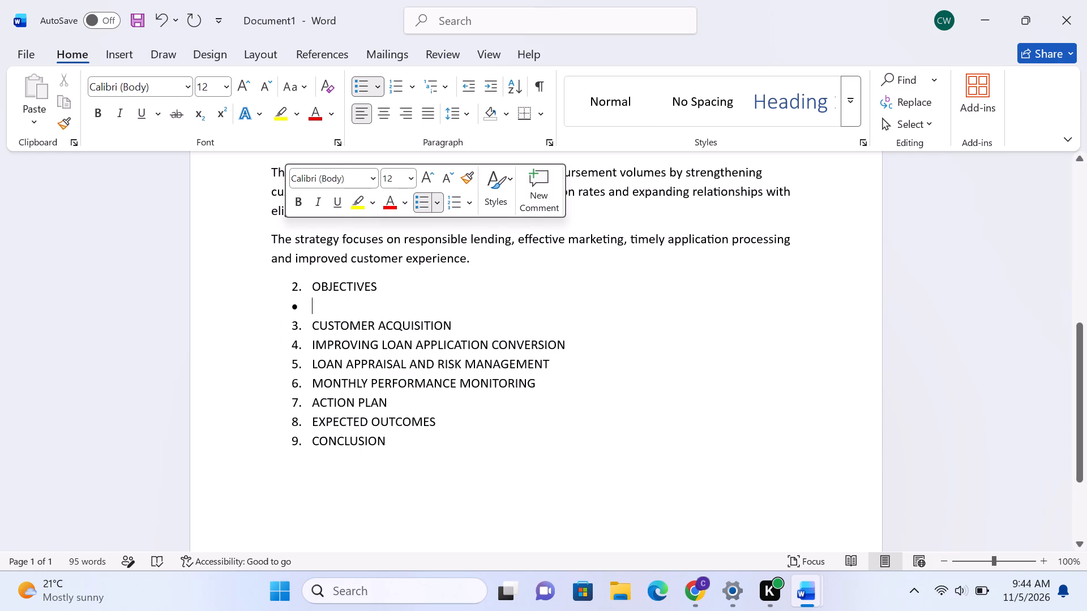
left_click(313, 304)
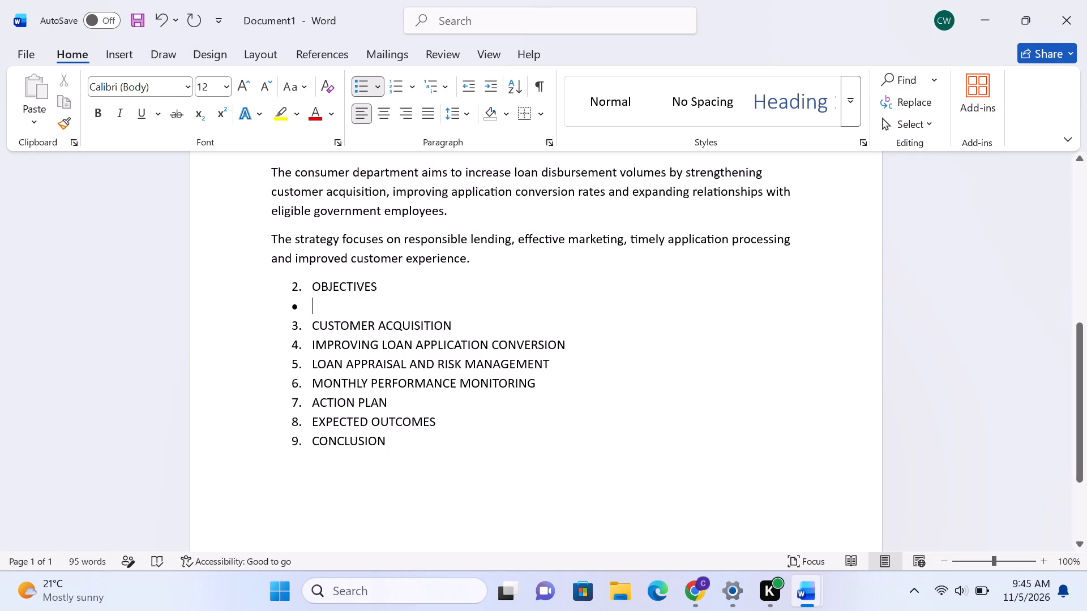
Write the first objective bullet as "Increase the number of eligible government employees accessing loans facilities.".
type("in")
key("BackSpace")
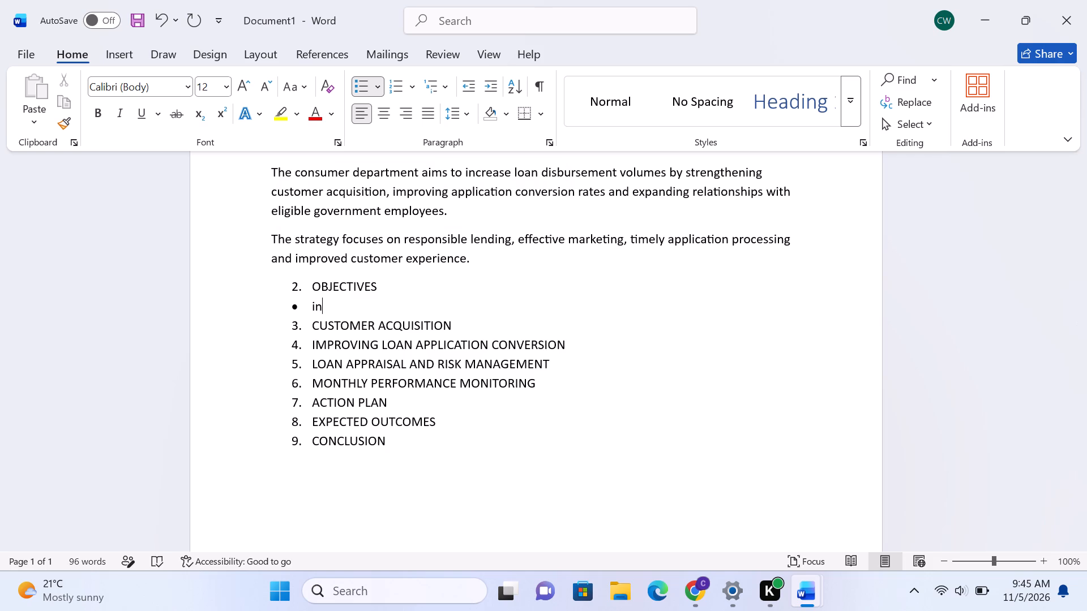
key("BackSpace")
type("increase")
key("space")
type("the numb")
type("er of")
key("space")
type("eligible")
key("space")
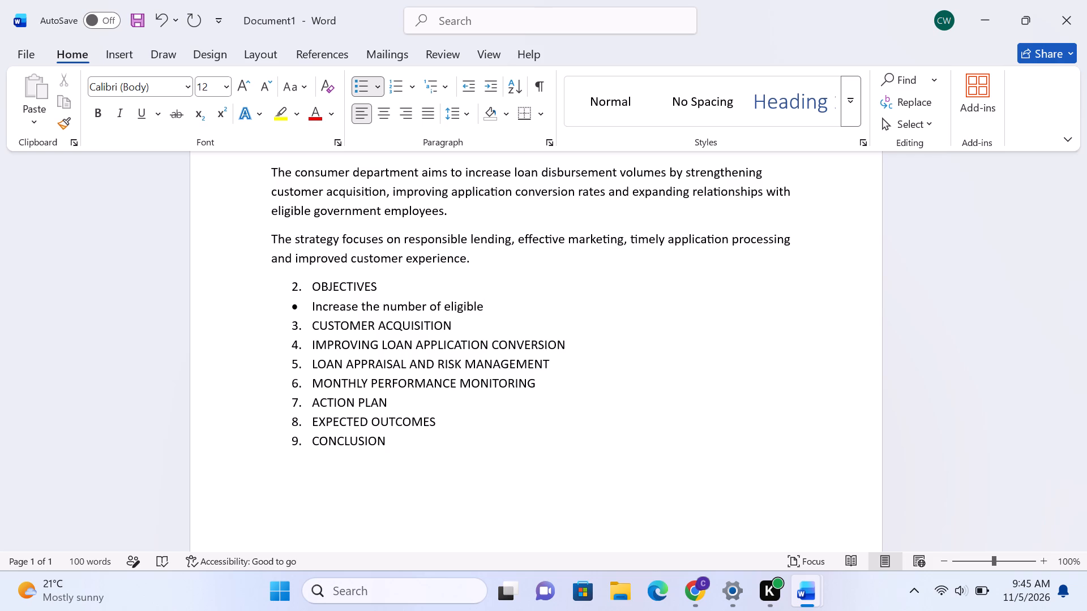
type("government")
key("space")
type("employes")
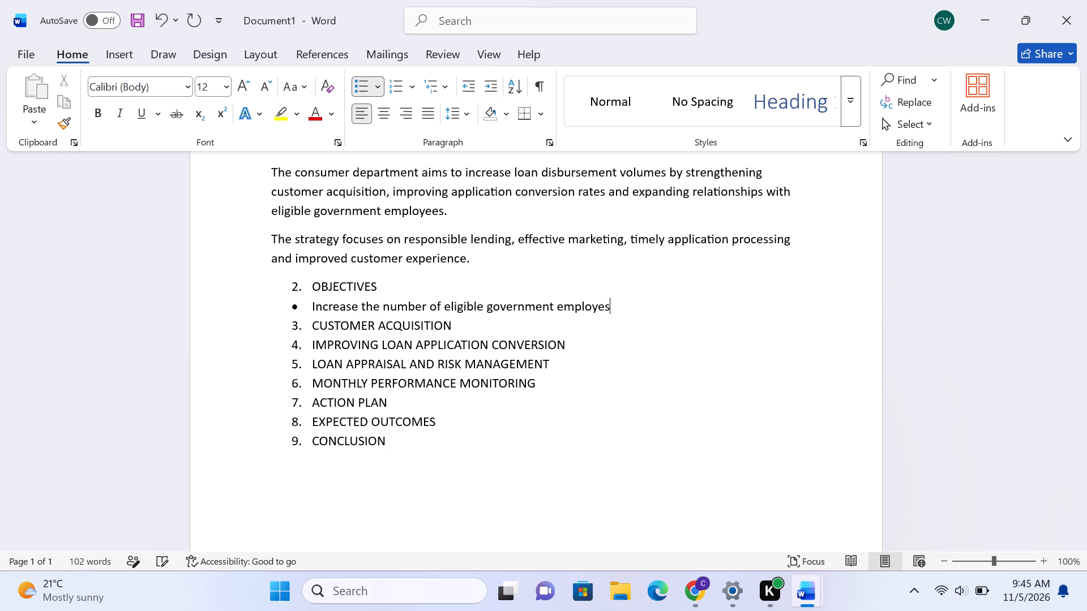
key("BackSpace")
type("es")
key("space")
type("accessing loans facilities")
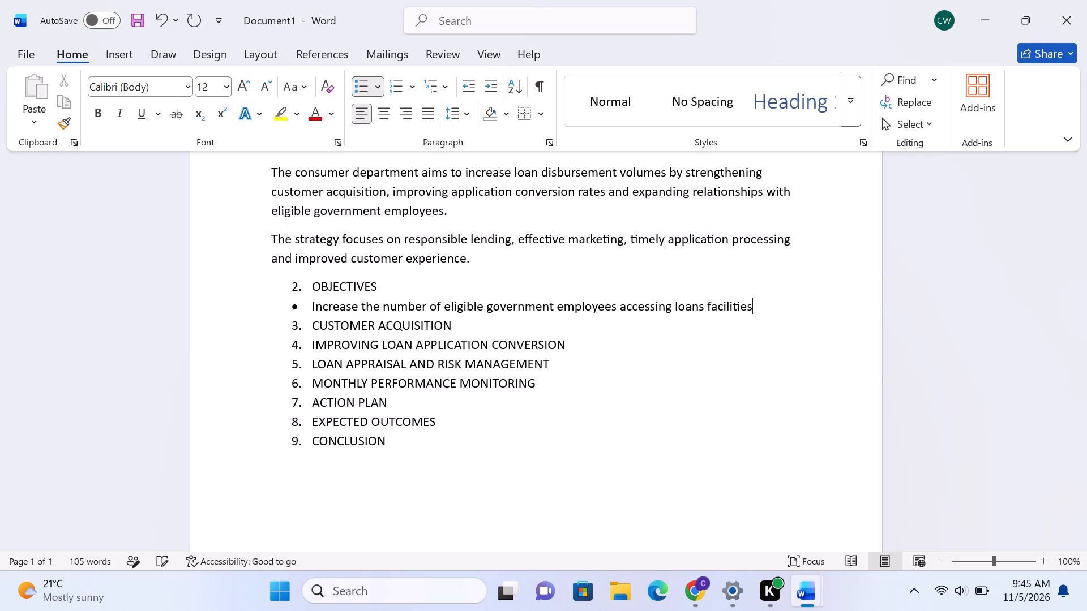
key("period")
Add a second objective bullet reading "Improve monthly loan disbursement volumes.".
key("Return")
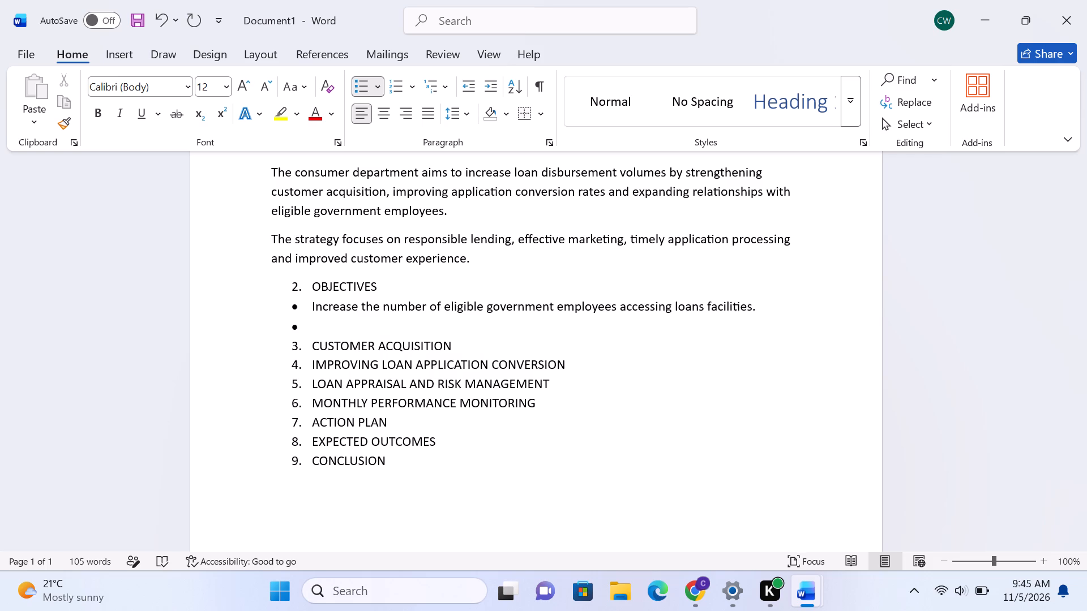
type("improve monthly")
key("space")
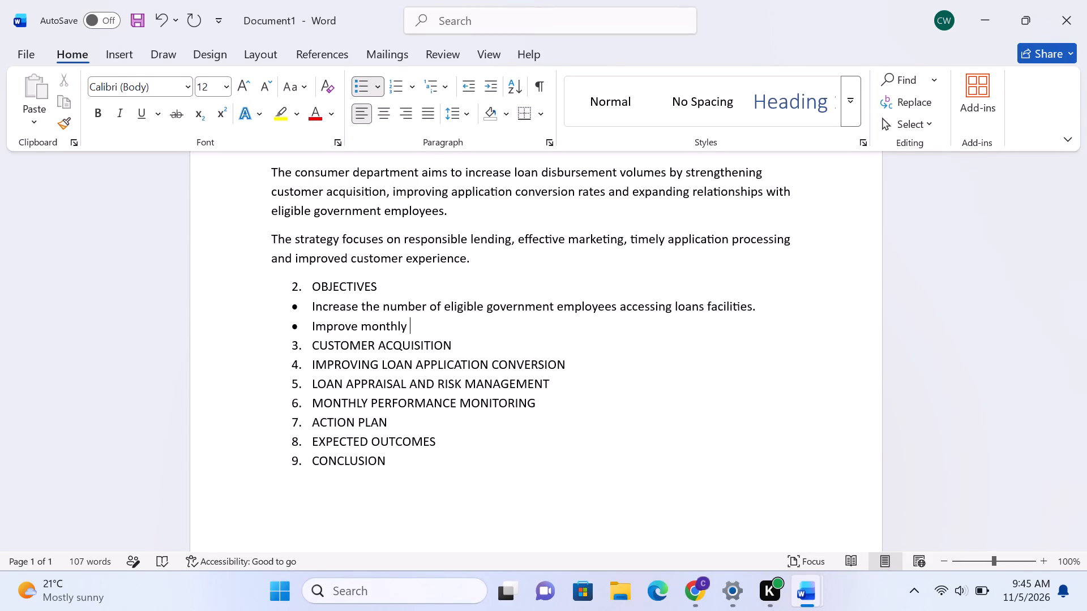
type("loan disbursement")
key("space")
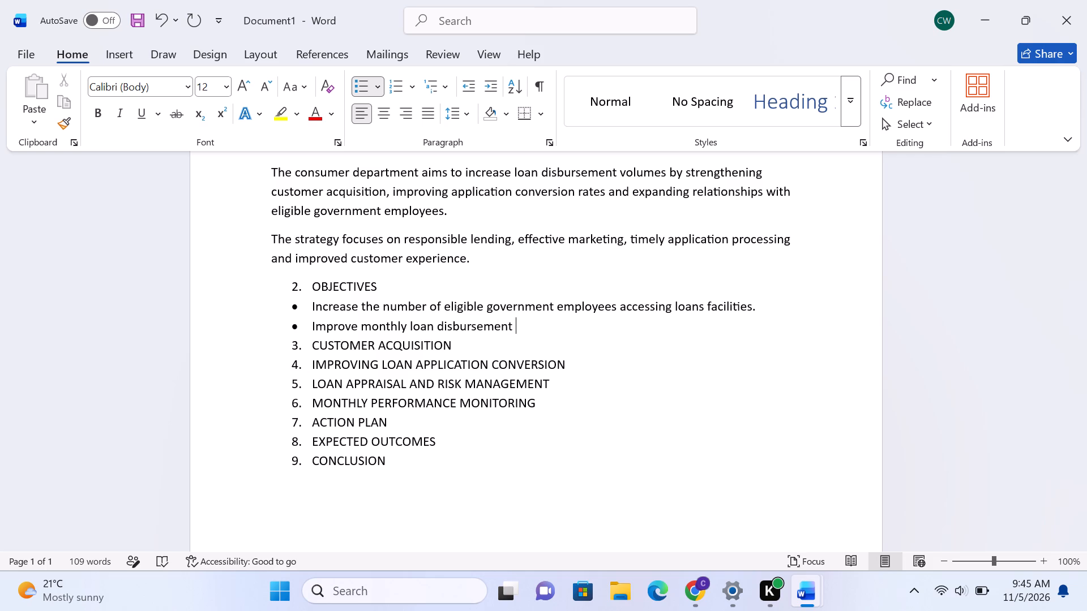
type("volumes")
key("period")
Add a third objective bullet reading "Strengthen employee relationships.".
key("Return")
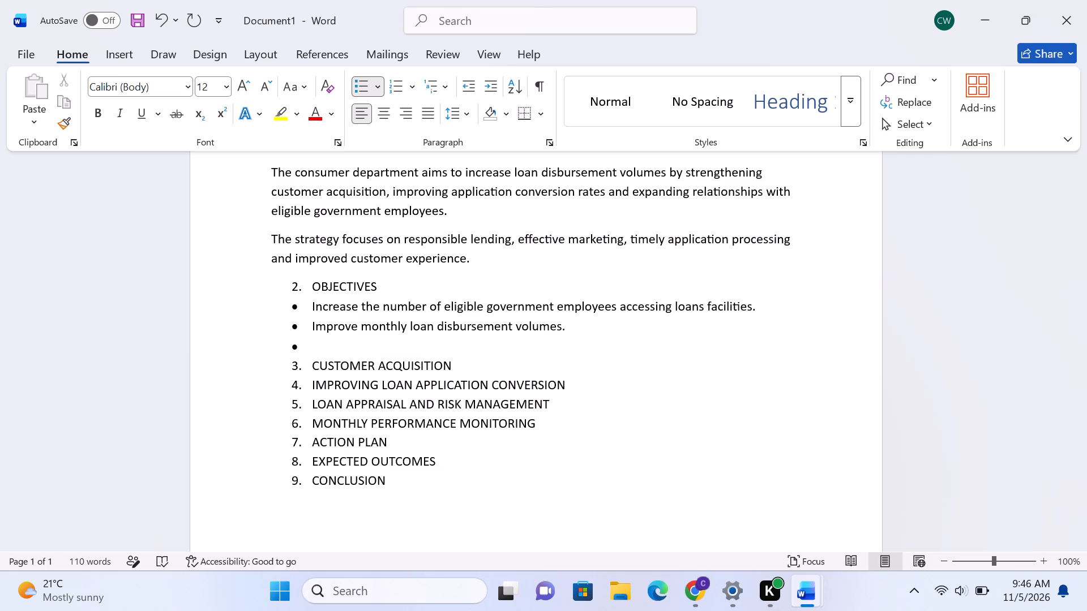
type("strenghen")
key("space")
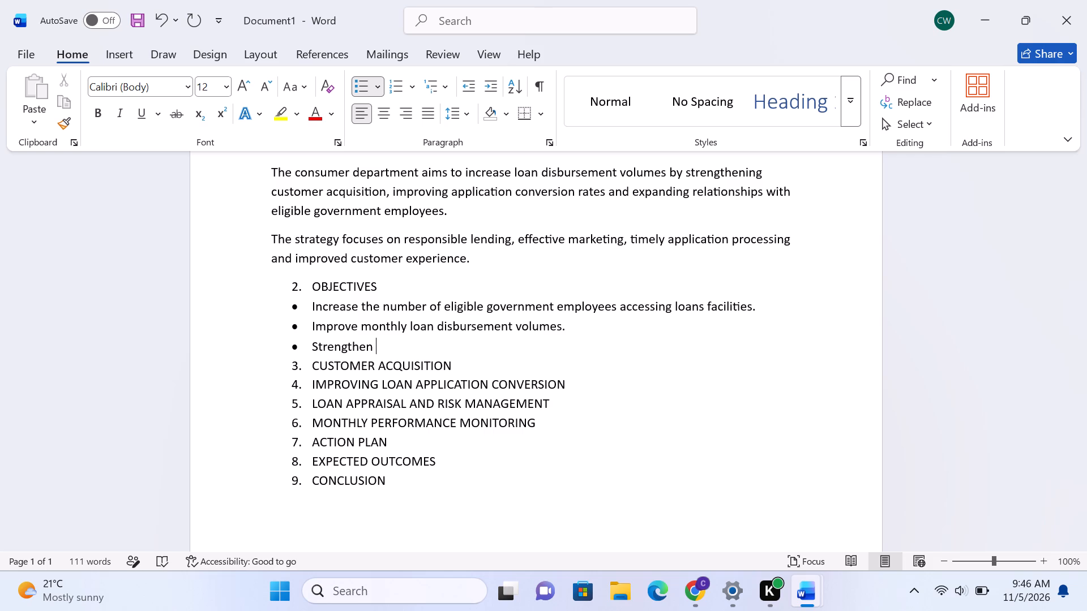
type("employee relatiomships")
key("BackSpace")
key("BackSpace")
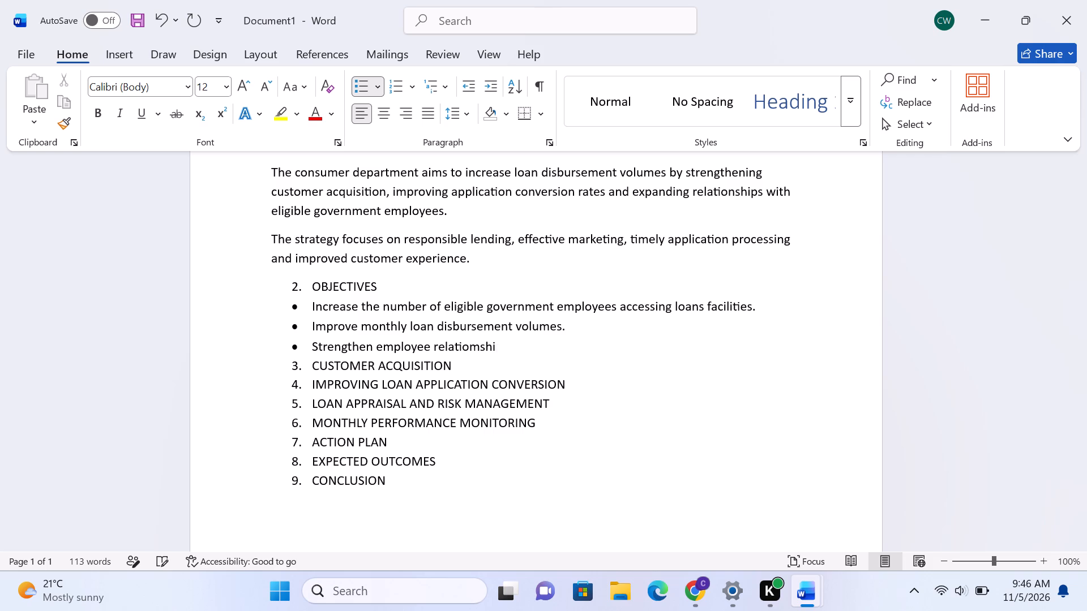
key("BackSpace")
key("BackSpace")
key("BackSpace")
key("BackSpace")
type("nships")
key("period")
Add a fourth objective bullet reading "Reduce incomplete loan applications.".
key("Return")
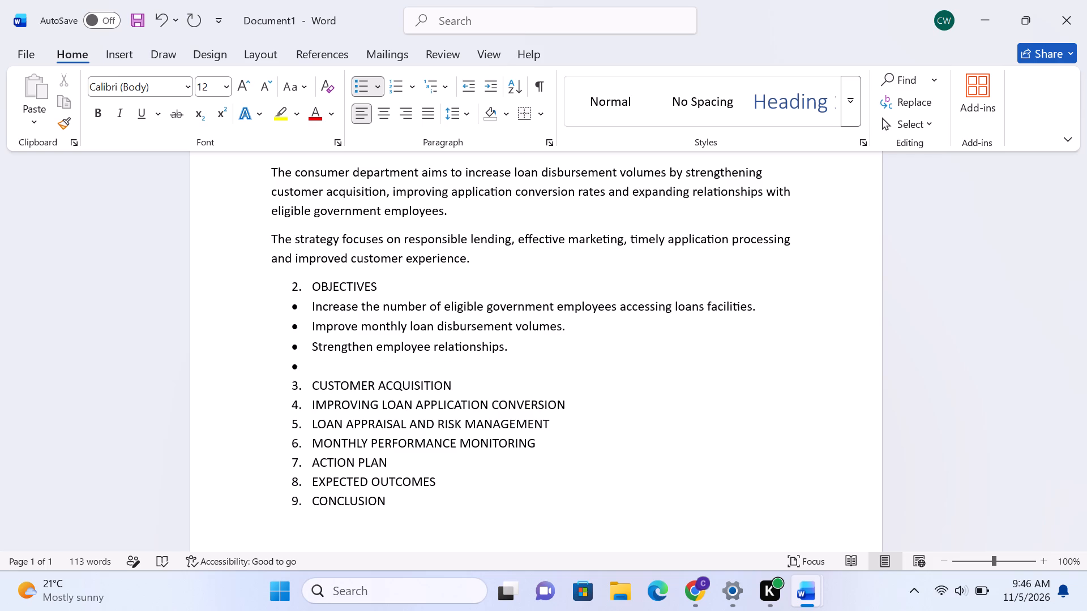
type("re")
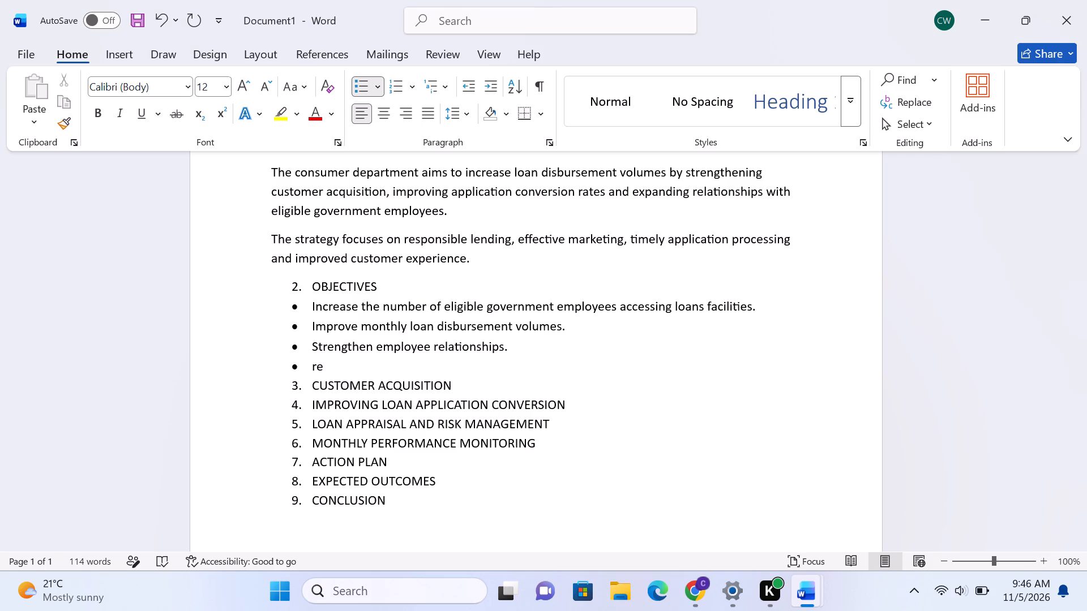
type("duce incomplete")
key("space")
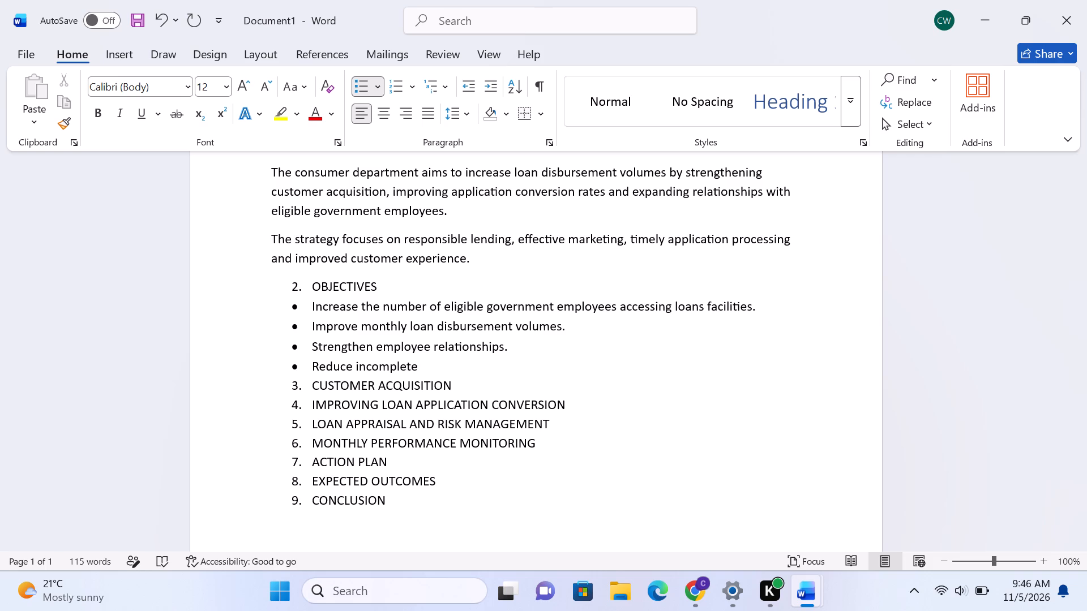
type("loan applications")
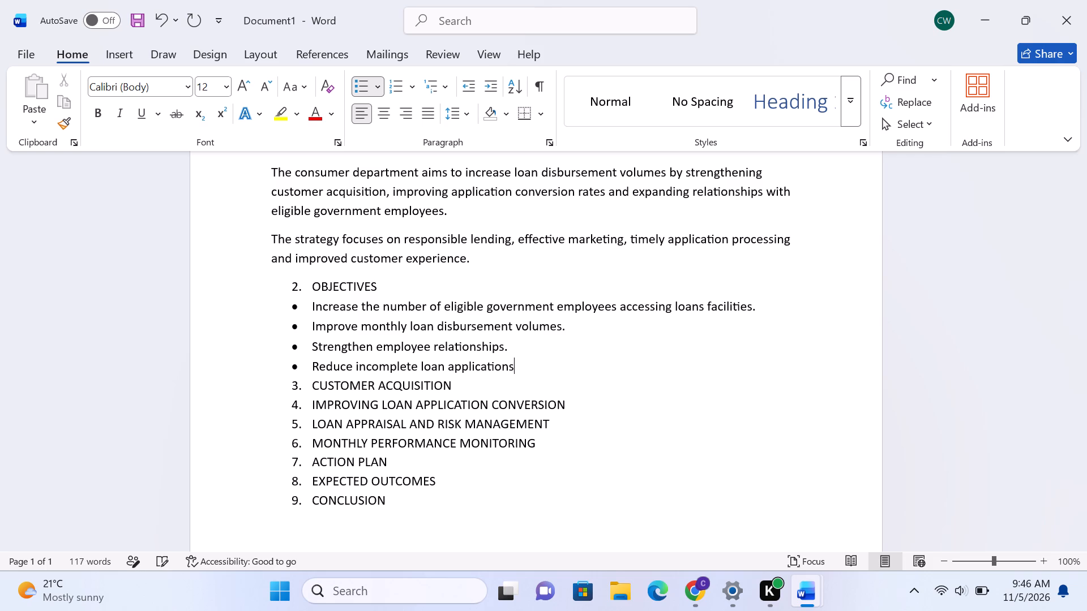
key("period")
Add a fifth objective bullet reading "Improve customer retention and referrals.".
key("Return")
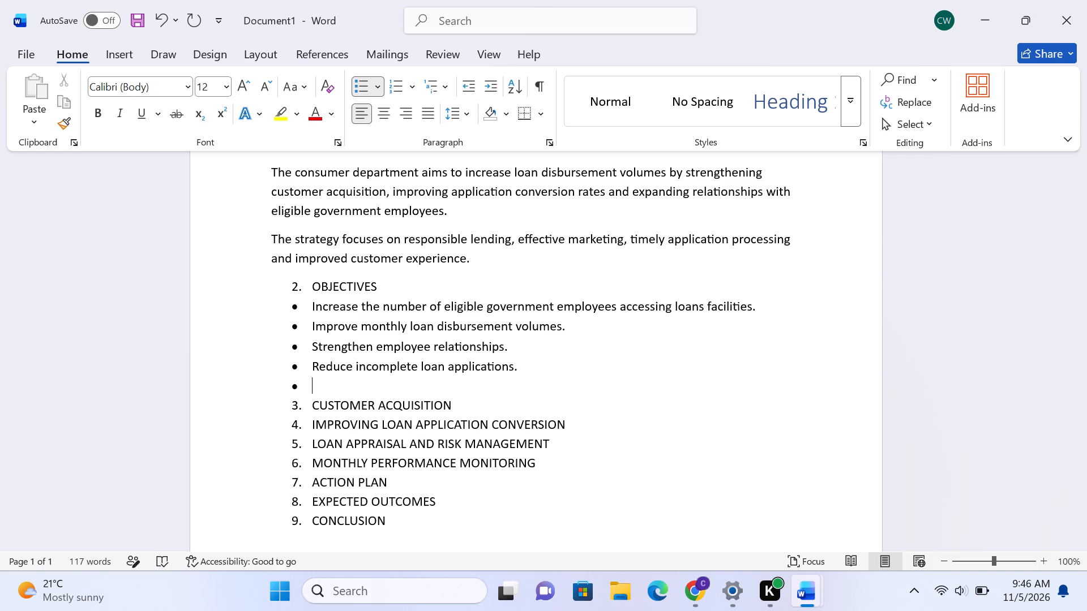
type("improve customer")
key("space")
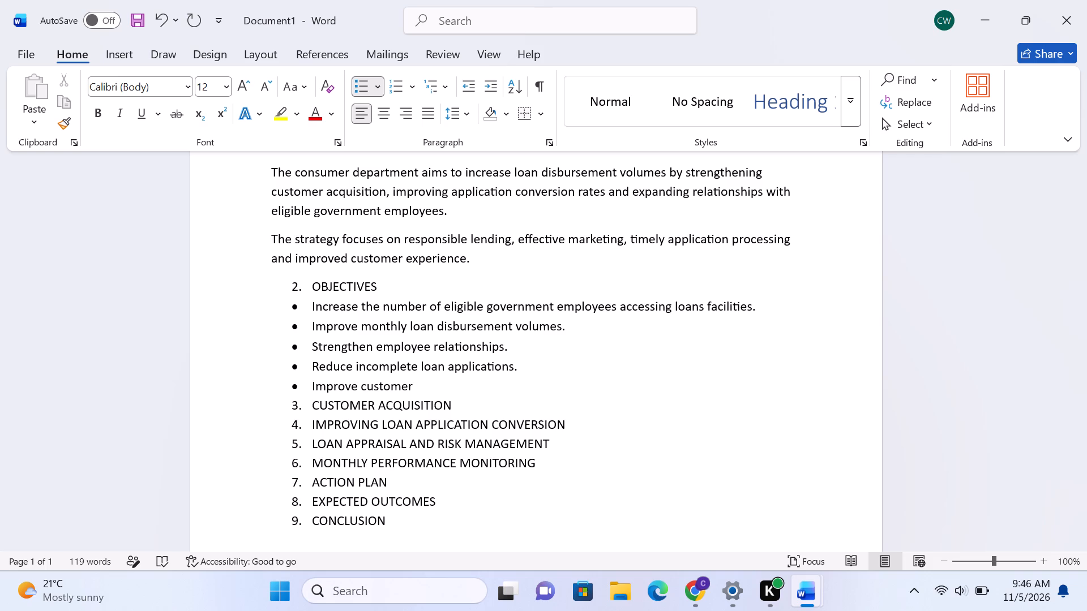
type("retention and")
key("space")
type("referrals")
key("period")
Add a sixth objective bullet reading "Maintain a healthy repayment portfolio.".
key("Return")
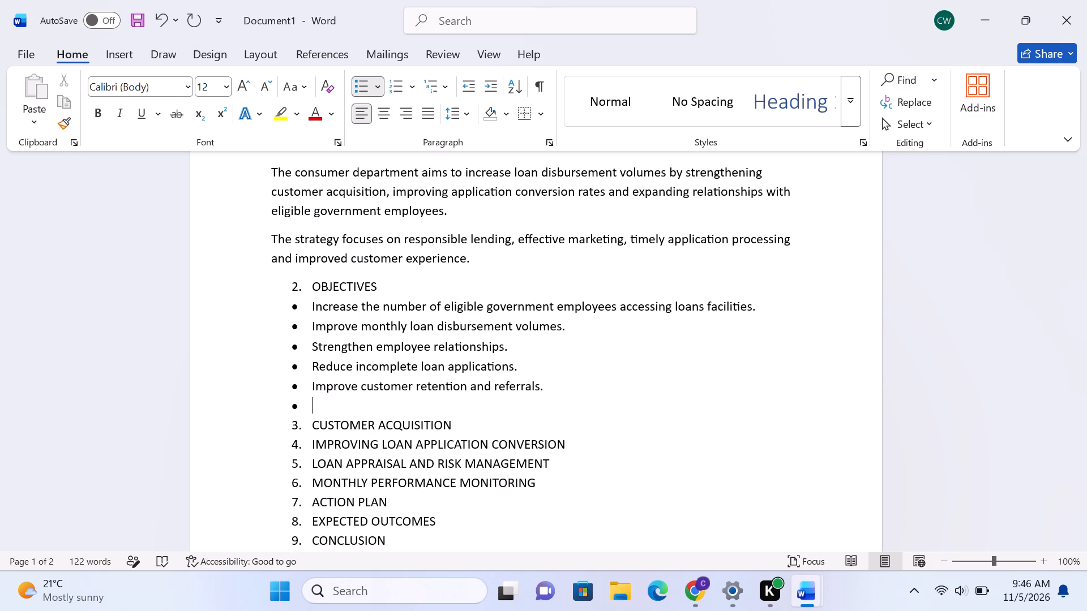
type("maintain a healhty")
key("BackSpace")
key("BackSpace")
key("BackSpace")
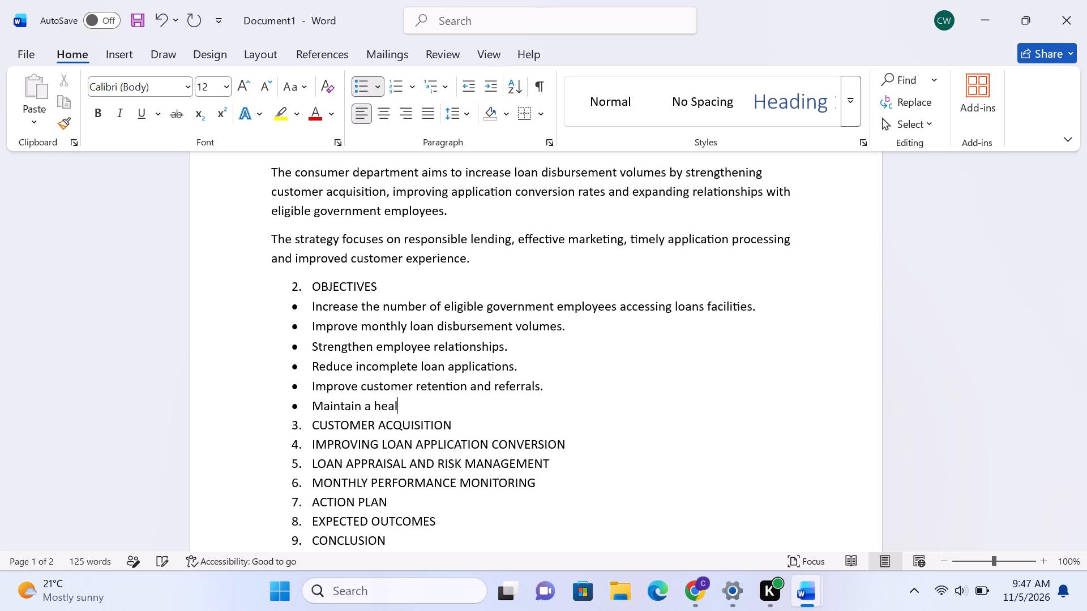
type("thy")
key("space")
type("repaymetn")
key("BackSpace")
key("BackSpace")
type("nt")
key("space")
type("port")
type("folio")
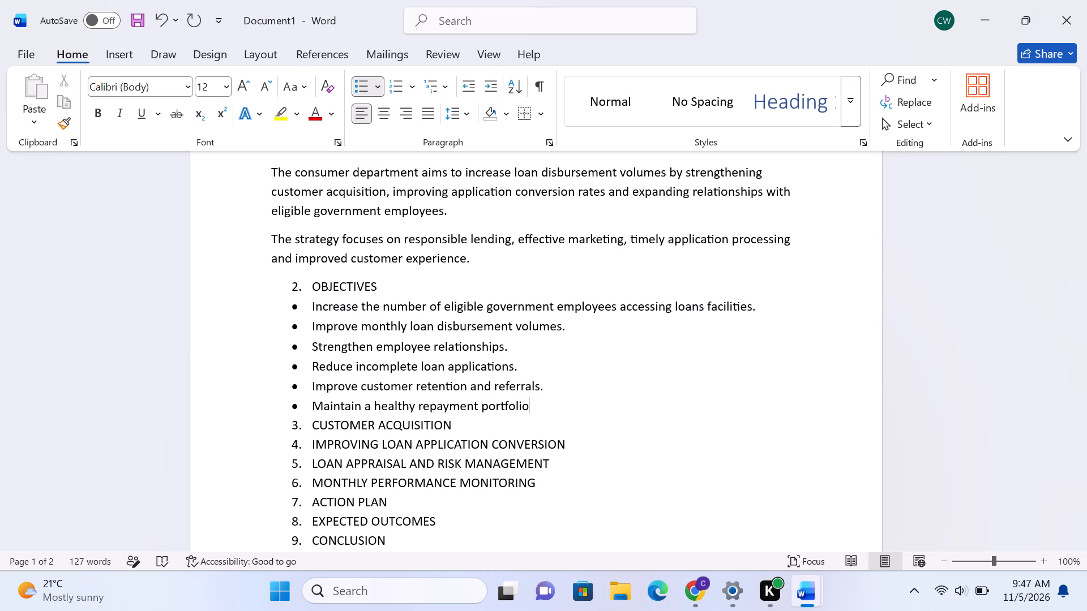
key("period")
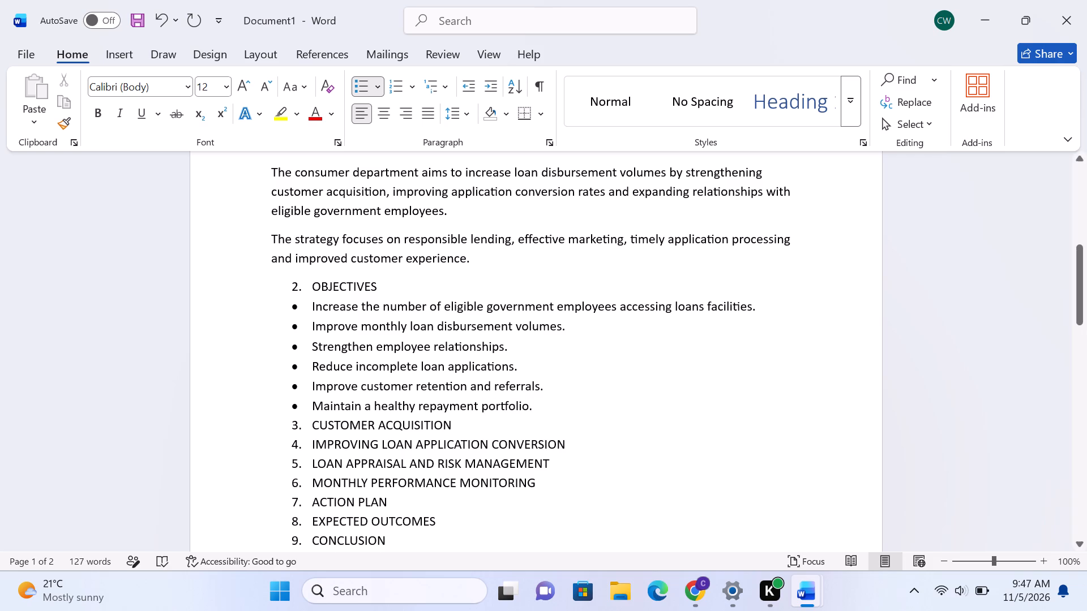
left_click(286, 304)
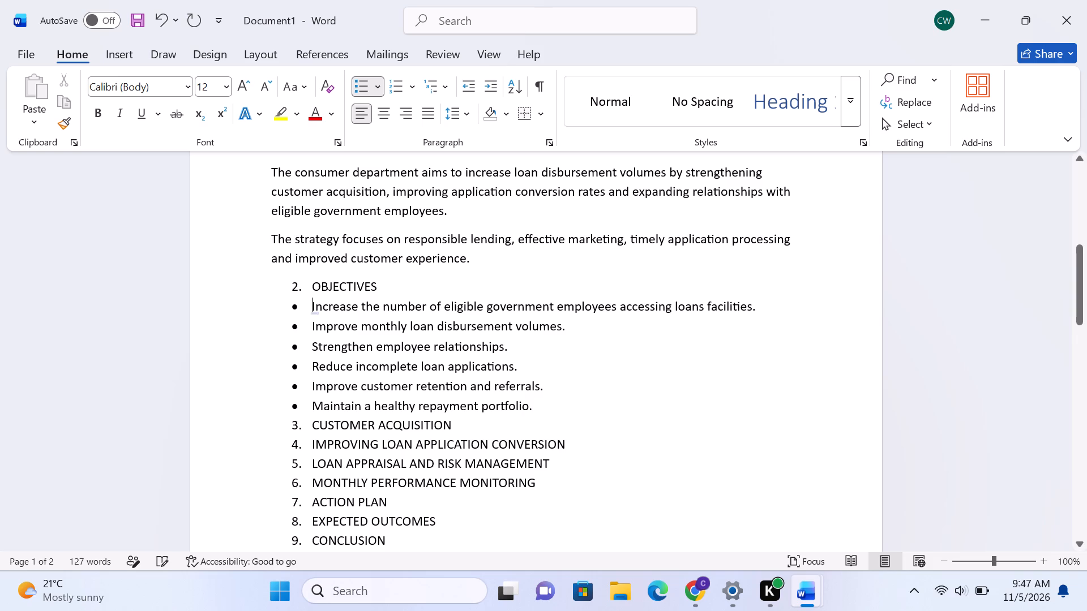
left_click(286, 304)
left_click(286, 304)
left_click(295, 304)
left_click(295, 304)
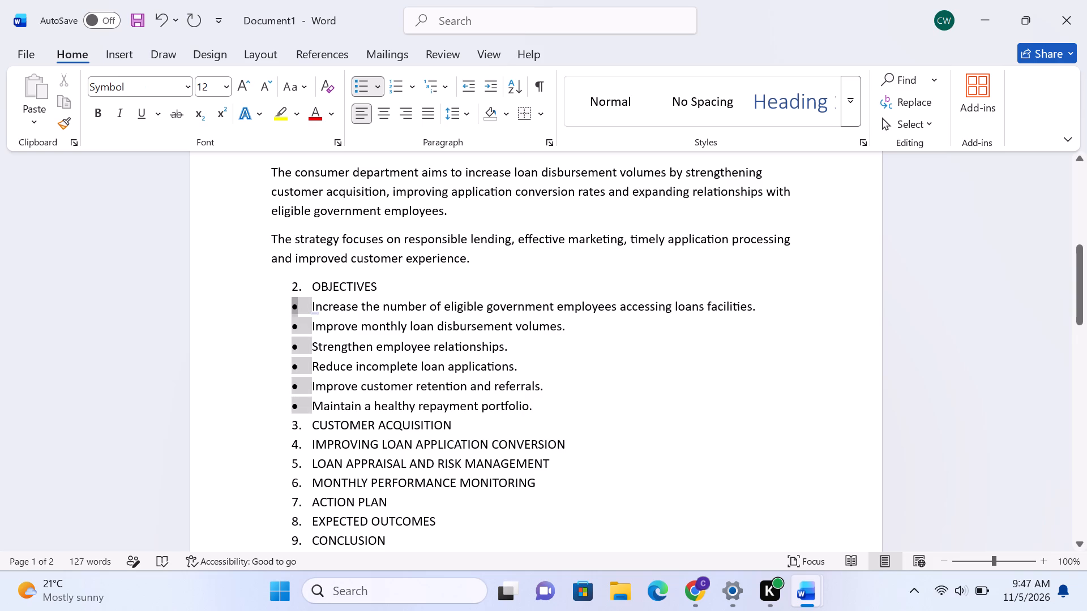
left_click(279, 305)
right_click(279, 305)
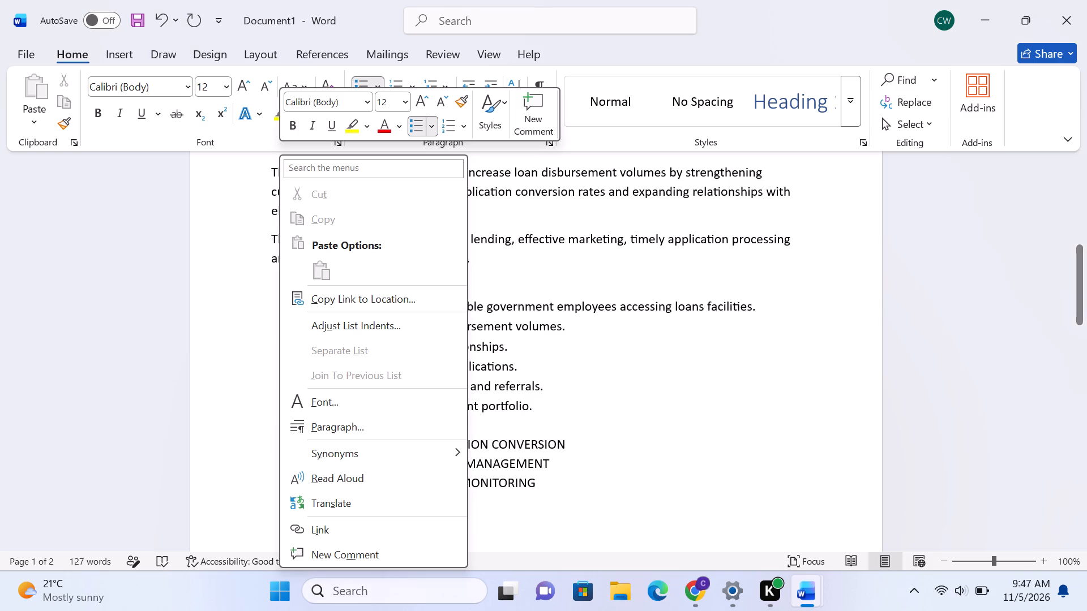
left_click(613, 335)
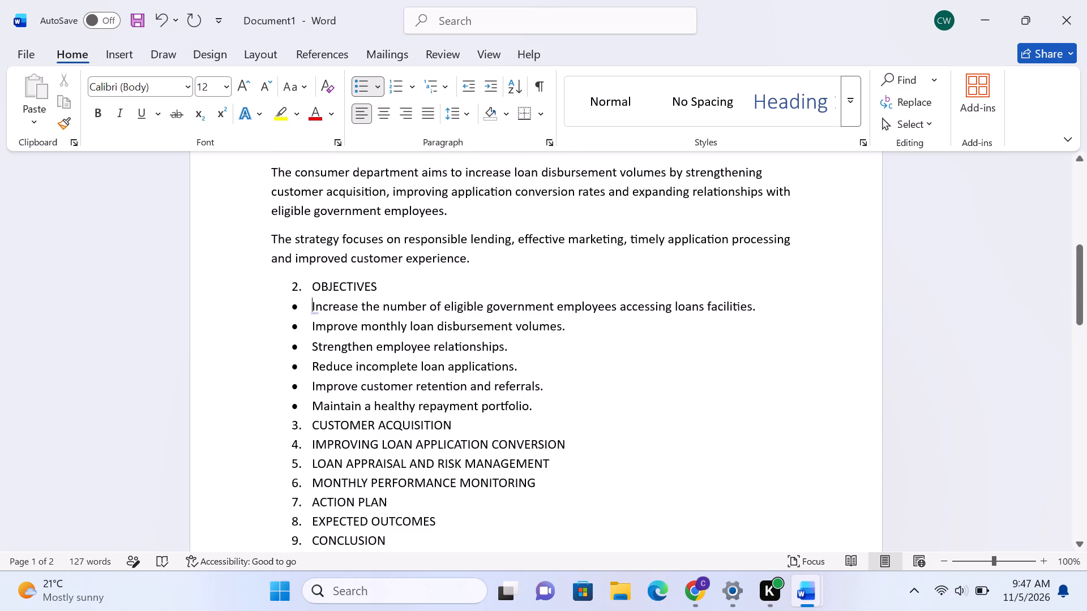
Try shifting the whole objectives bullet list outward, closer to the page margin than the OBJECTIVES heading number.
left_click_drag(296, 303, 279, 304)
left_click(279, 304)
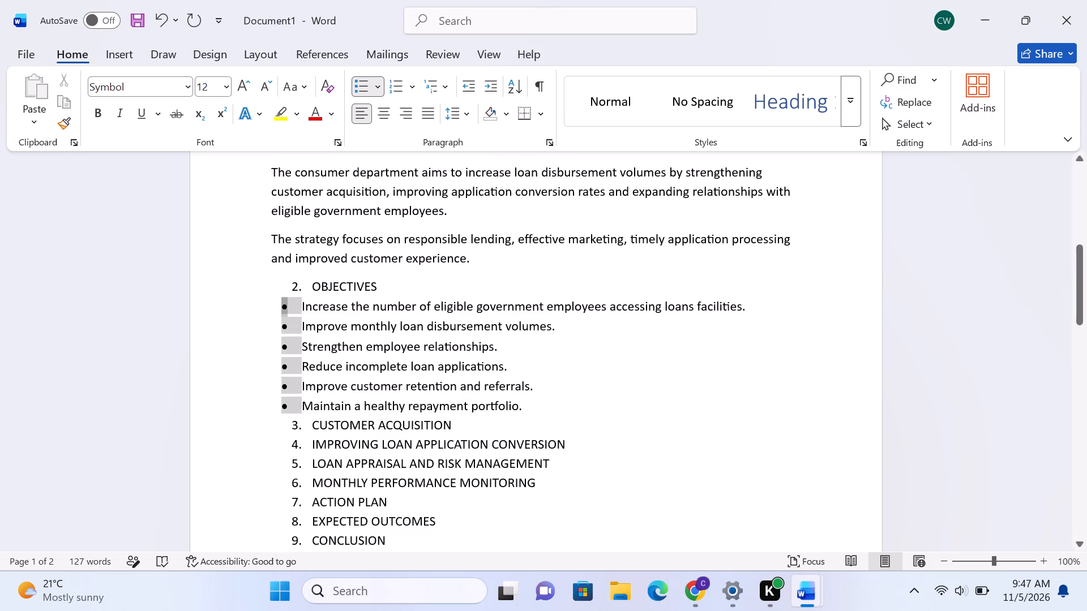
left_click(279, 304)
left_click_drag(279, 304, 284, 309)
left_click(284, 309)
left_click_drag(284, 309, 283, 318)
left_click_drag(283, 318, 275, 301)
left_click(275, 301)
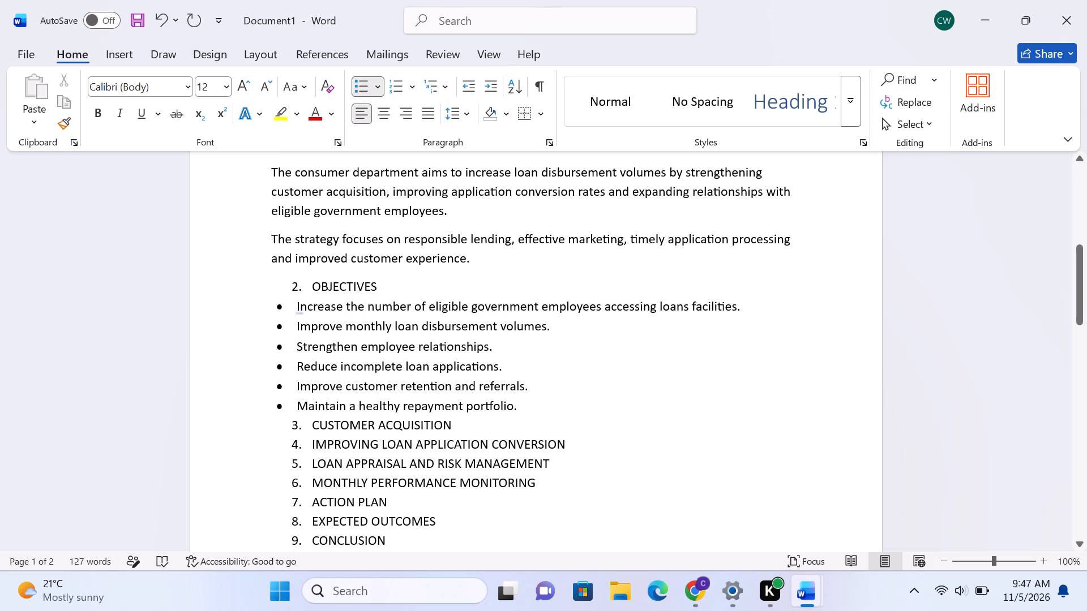
Indent the whole objectives bullet list so its bullets align under the OBJECTIVES heading text.
left_click(292, 302)
left_click(292, 302)
left_click(289, 314)
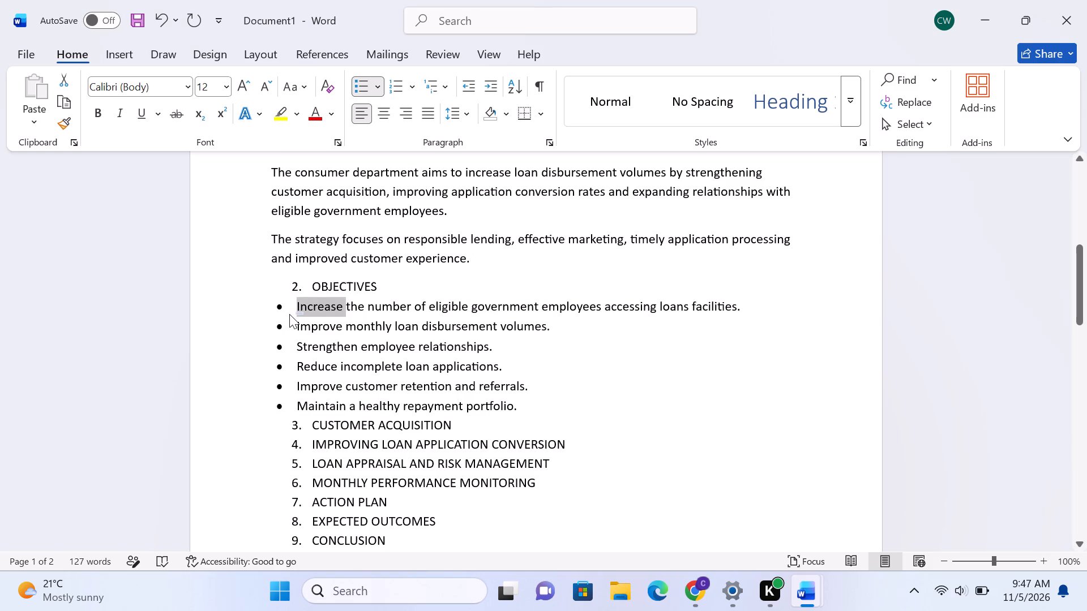
left_click_drag(277, 305, 280, 323)
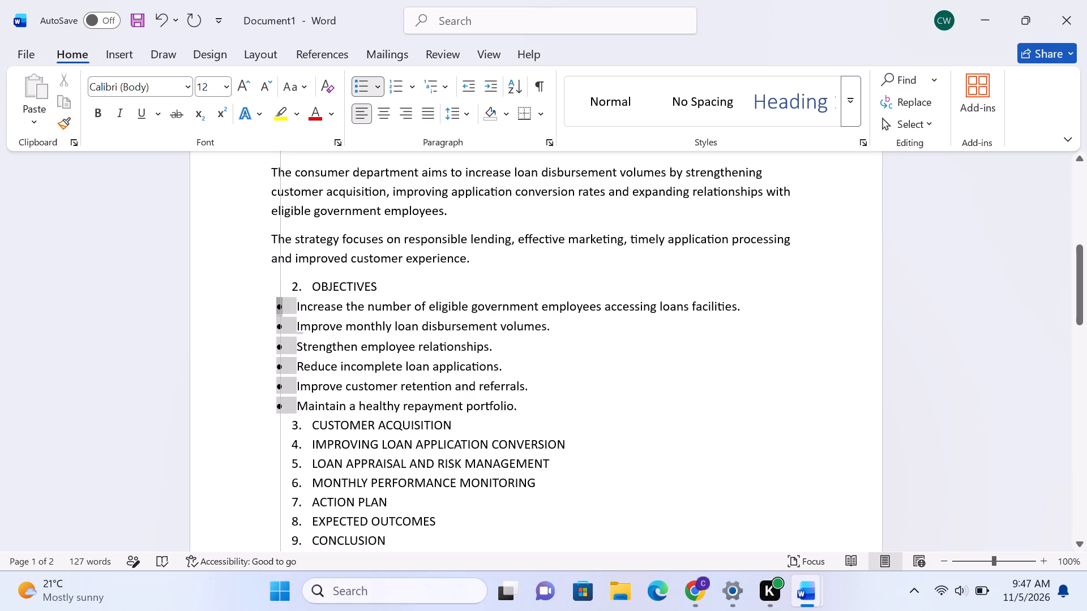
left_click_drag(280, 323, 284, 326)
left_click_drag(284, 326, 311, 327)
left_click(311, 327)
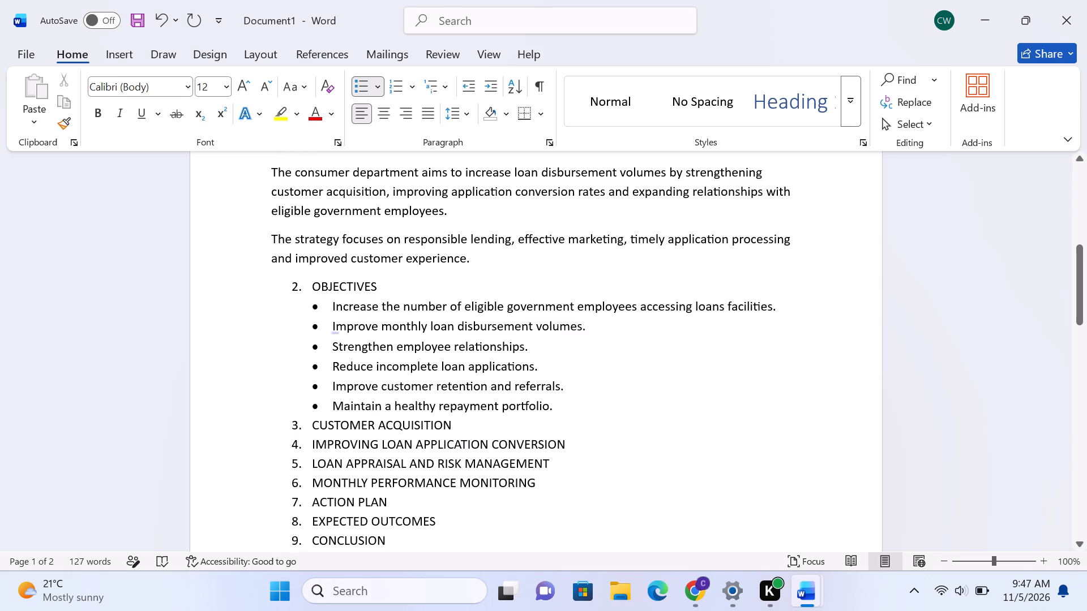
Insert an unnumbered, unindented line beneath the CUSTOMER ACQUISITION heading and enter the subsection number 3.1.
left_click(468, 421)
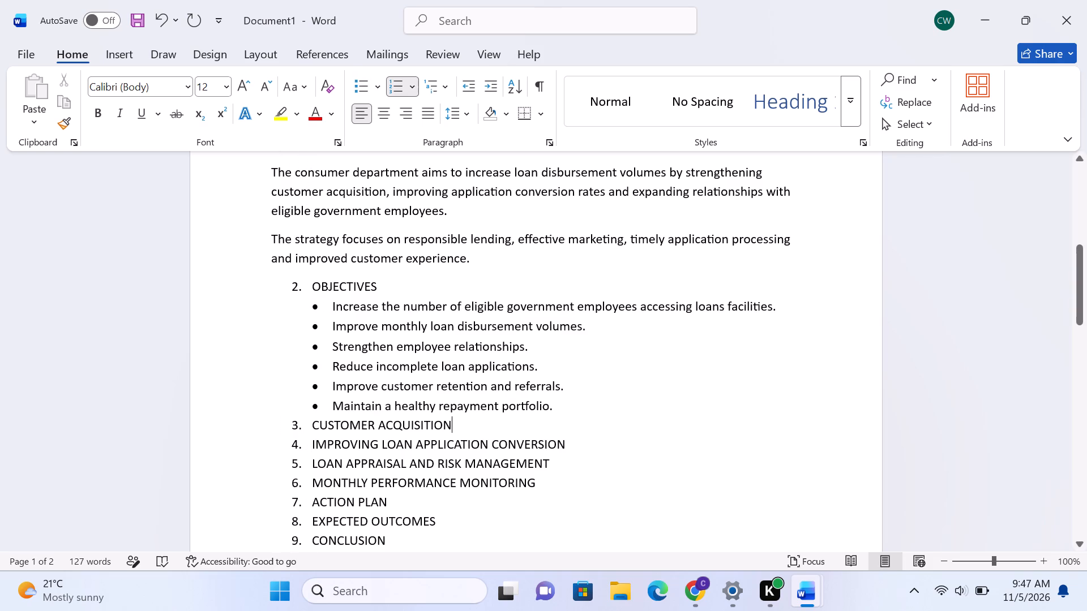
left_click(468, 421)
key("Return")
key("BackSpace")
key("BackSpace")
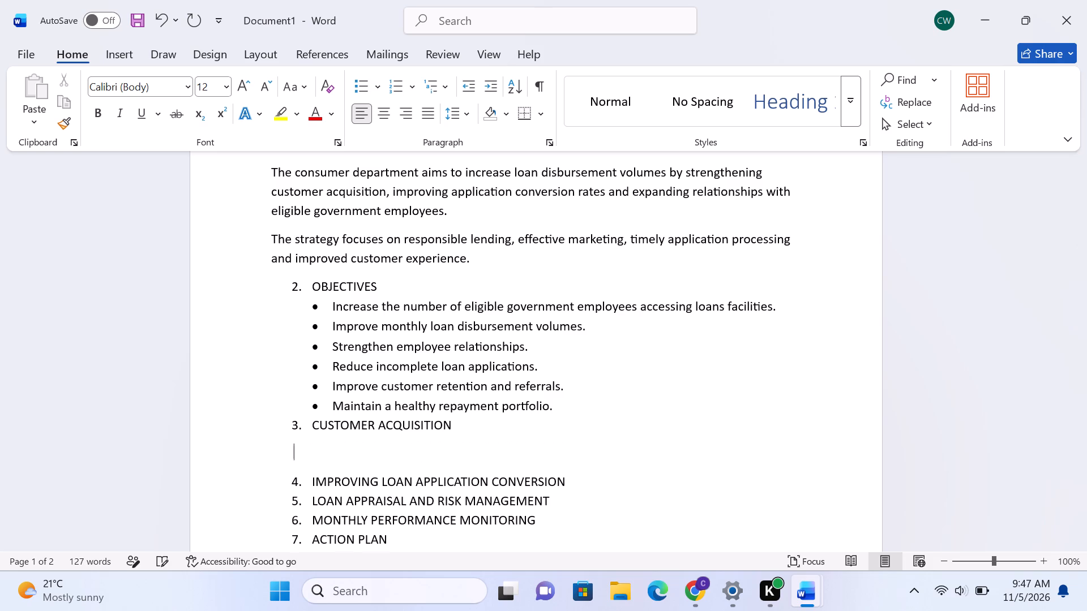
key("BackSpace")
type("3.")
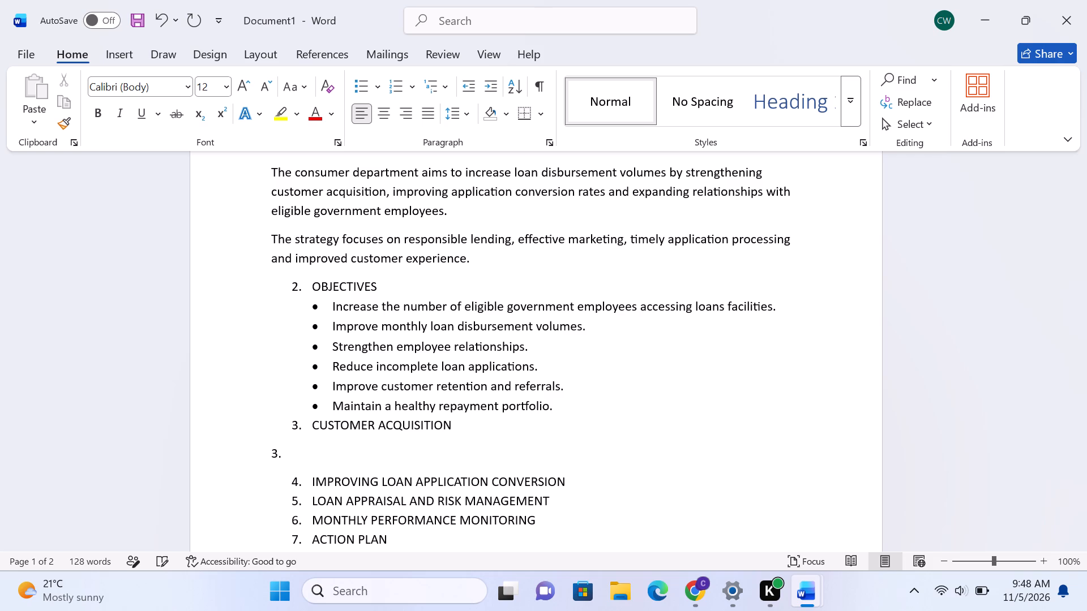
key("1")
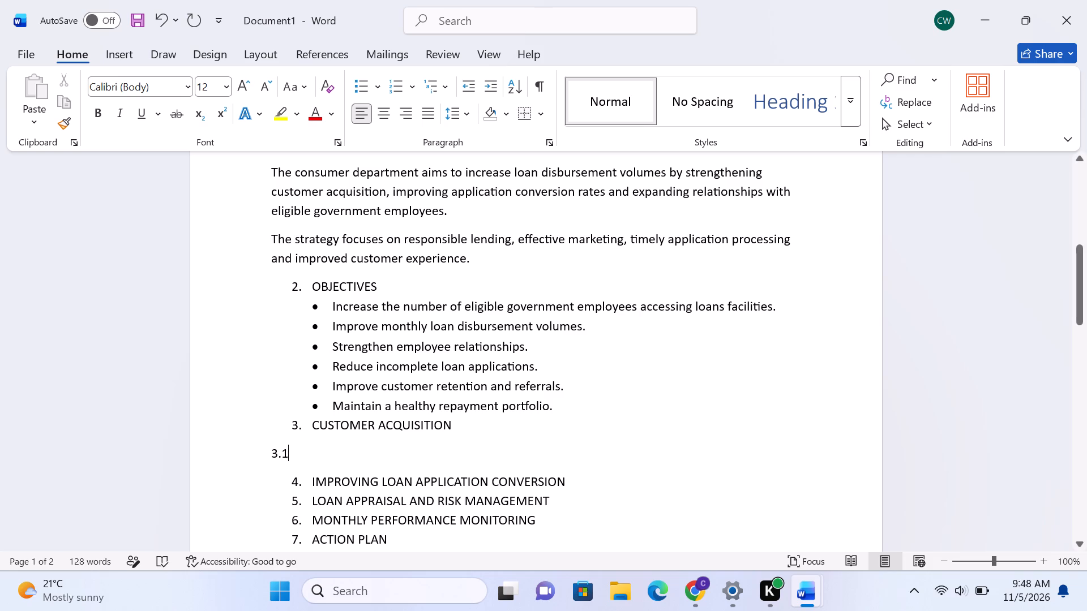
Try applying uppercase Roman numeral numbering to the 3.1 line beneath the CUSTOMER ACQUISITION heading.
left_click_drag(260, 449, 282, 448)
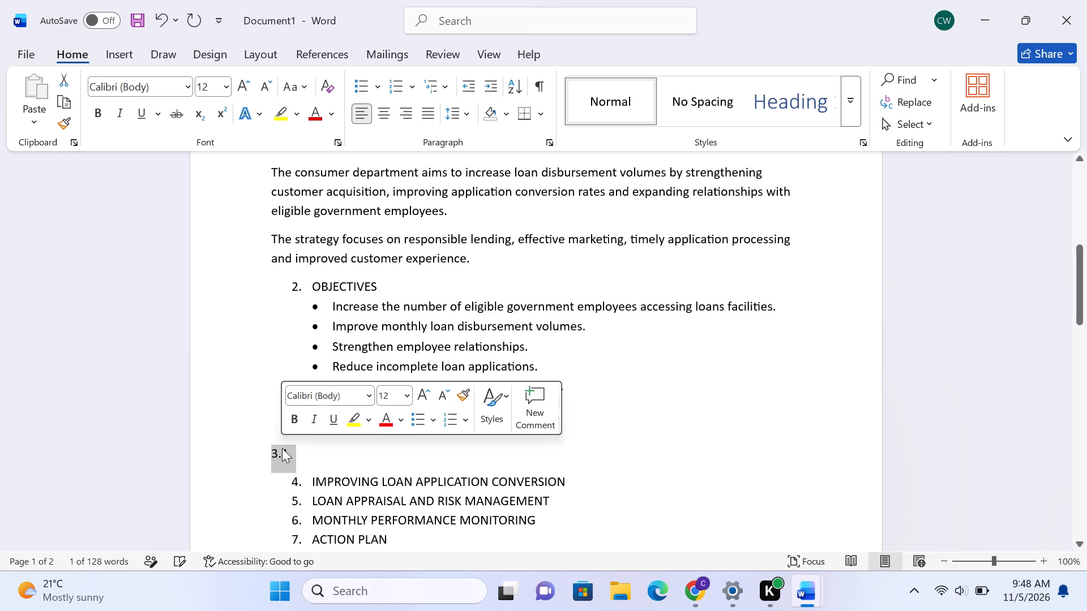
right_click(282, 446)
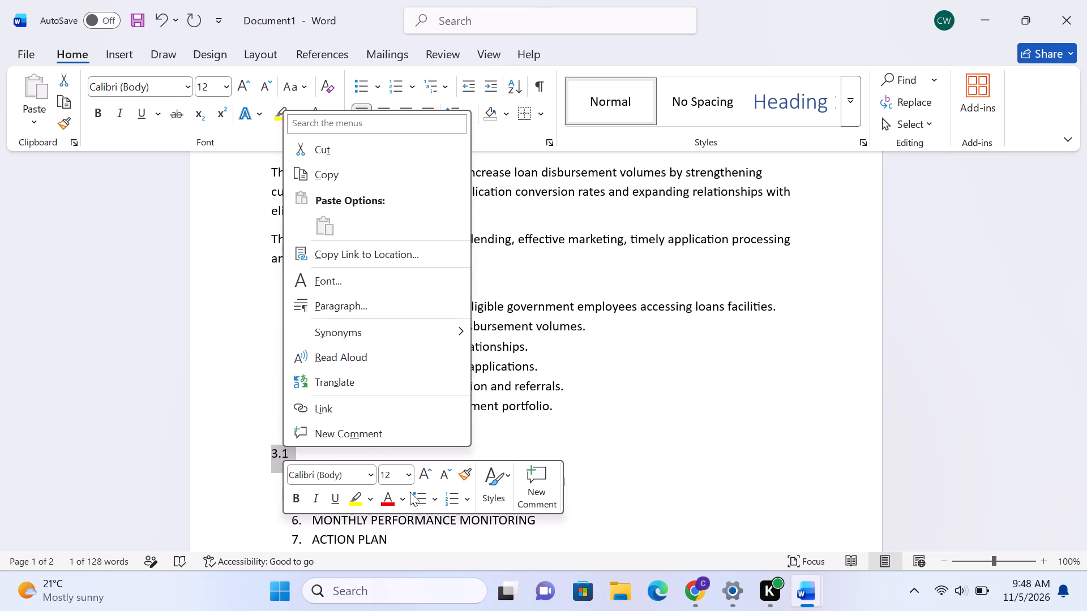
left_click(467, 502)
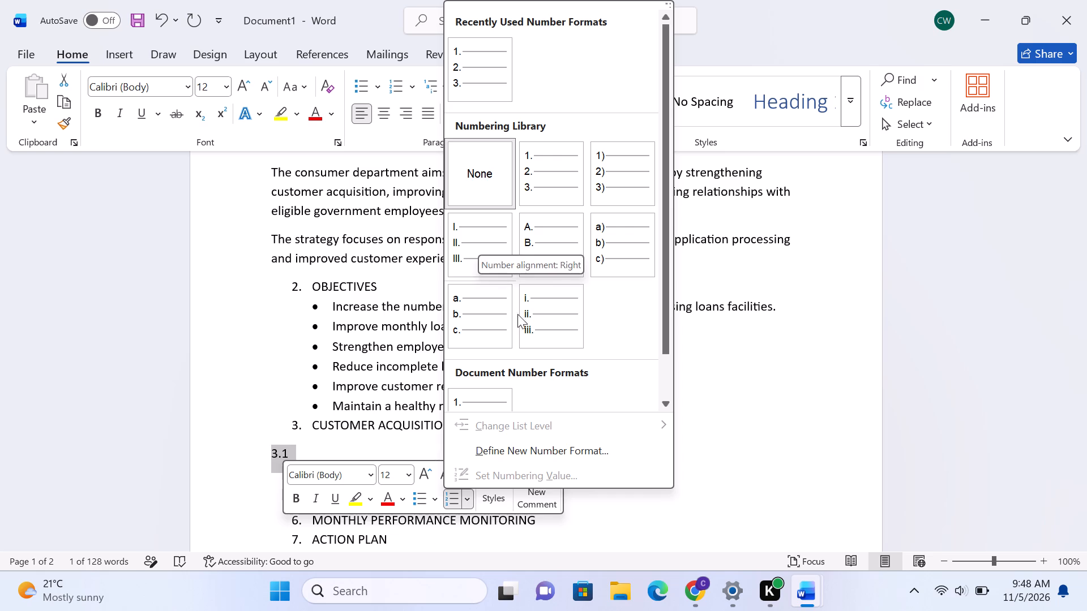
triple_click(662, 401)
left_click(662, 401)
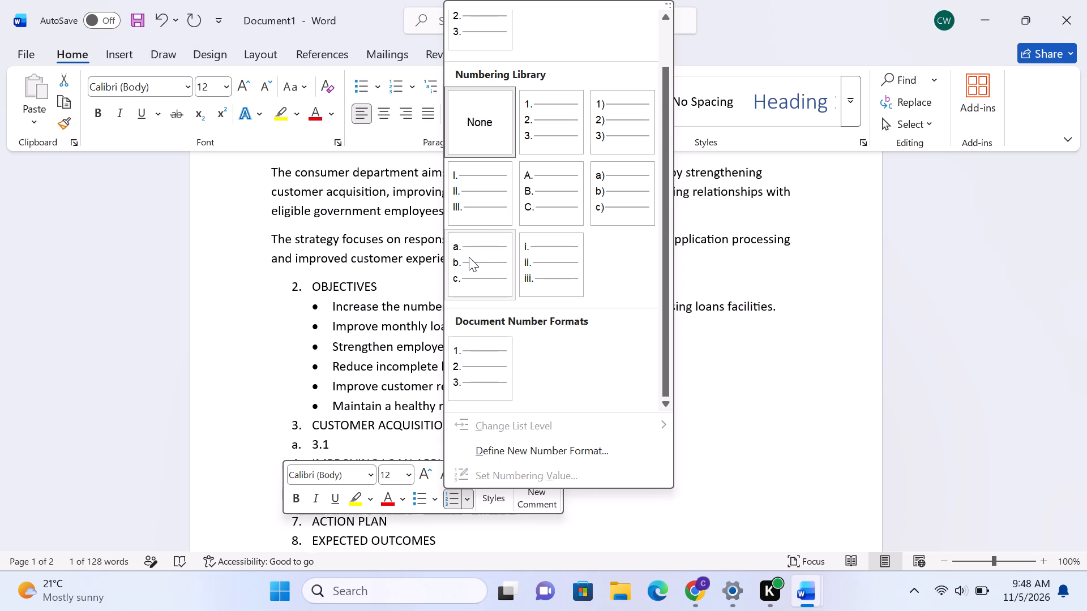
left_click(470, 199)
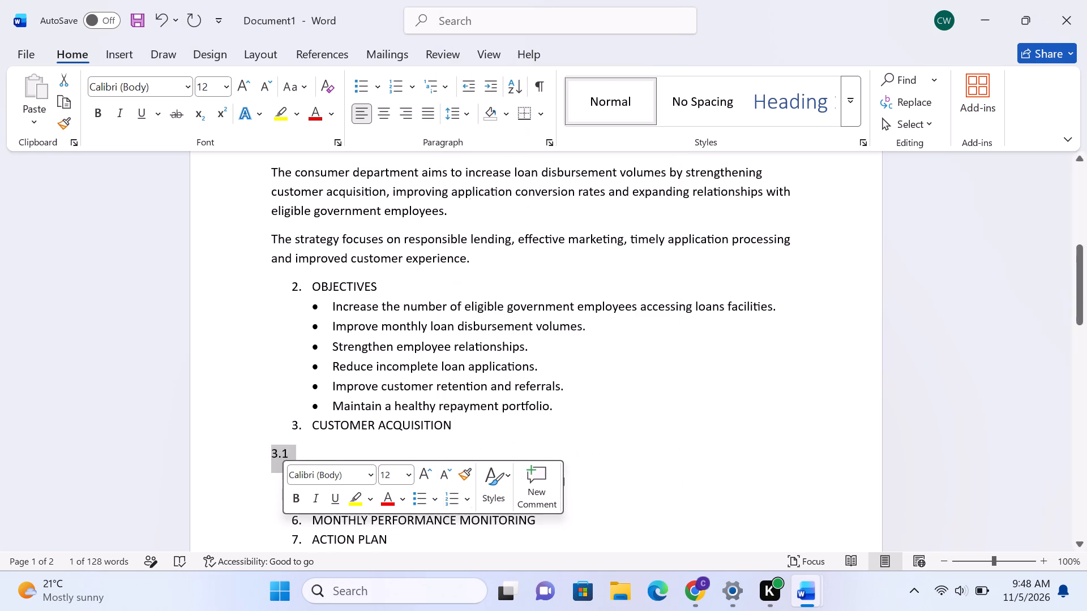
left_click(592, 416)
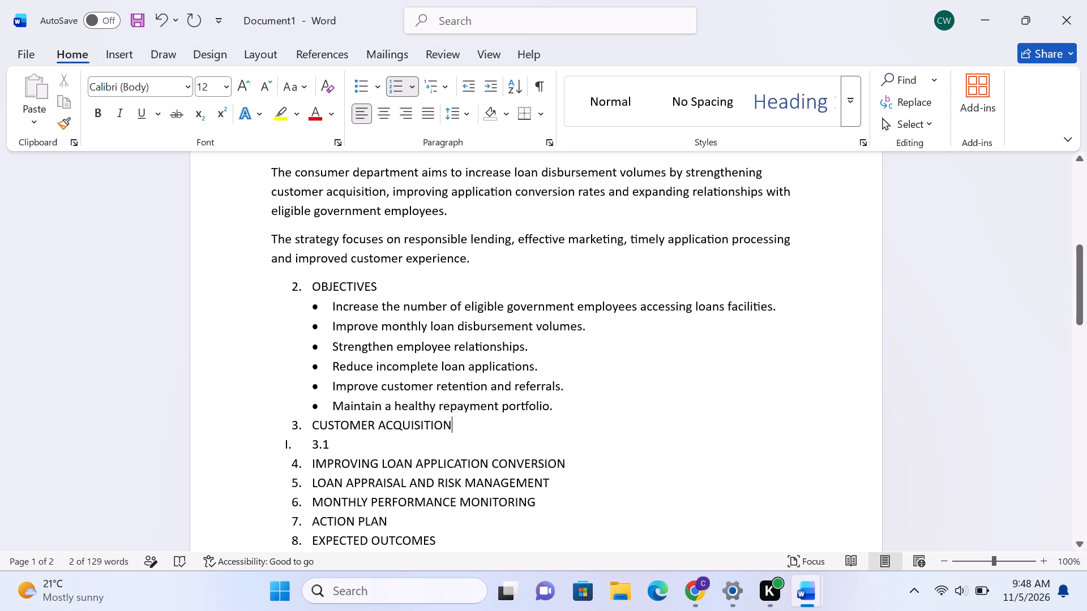
Add the subsection title "Workplace marketing" after 3.1 and start a new line beneath it.
left_click(352, 438)
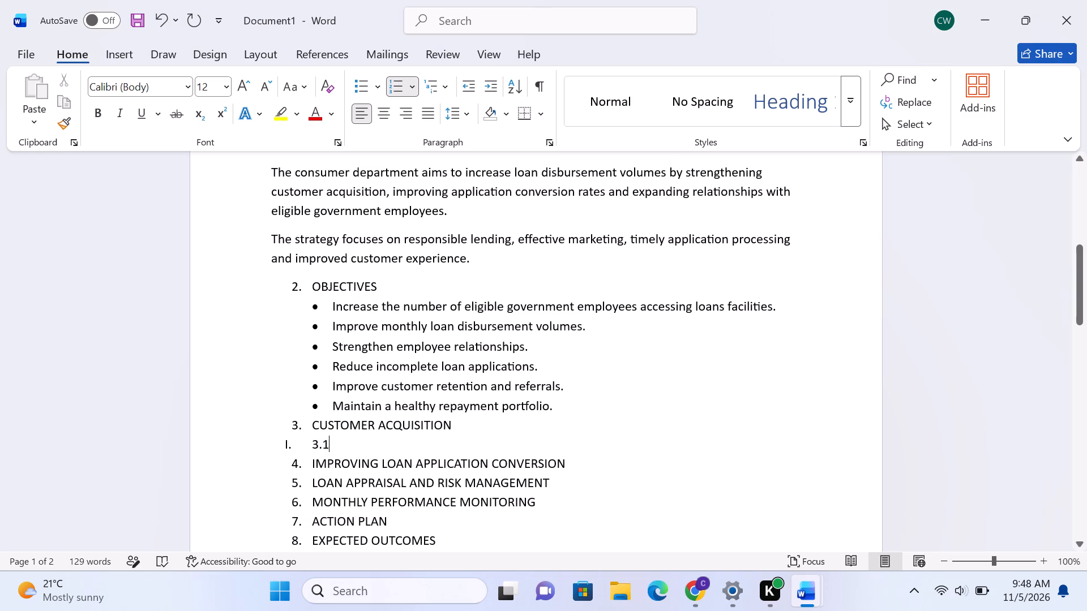
key("o")
type("rkplace marketing")
key("space")
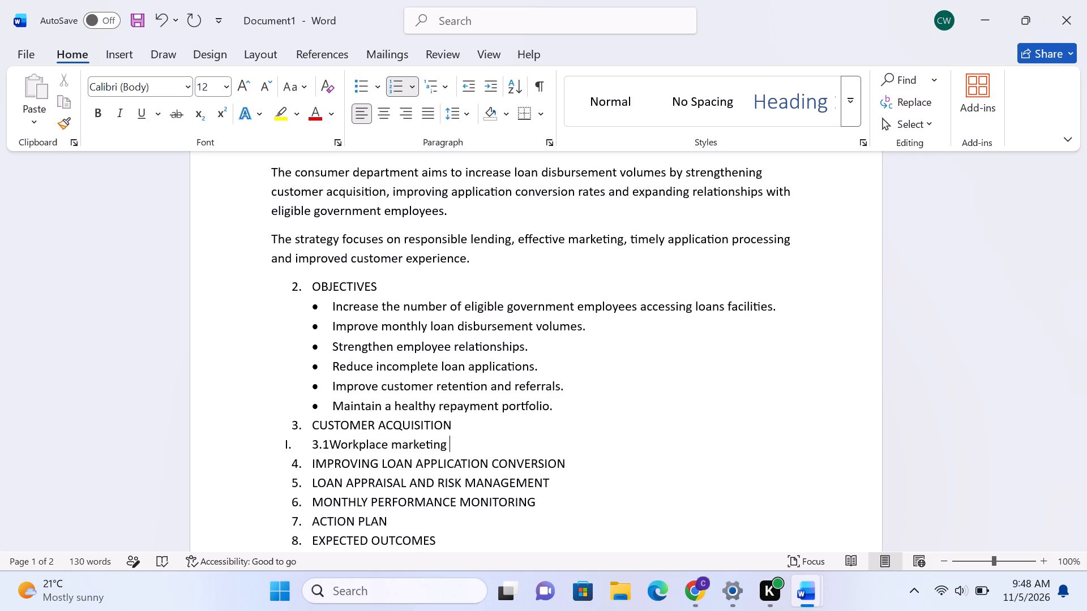
key("Return")
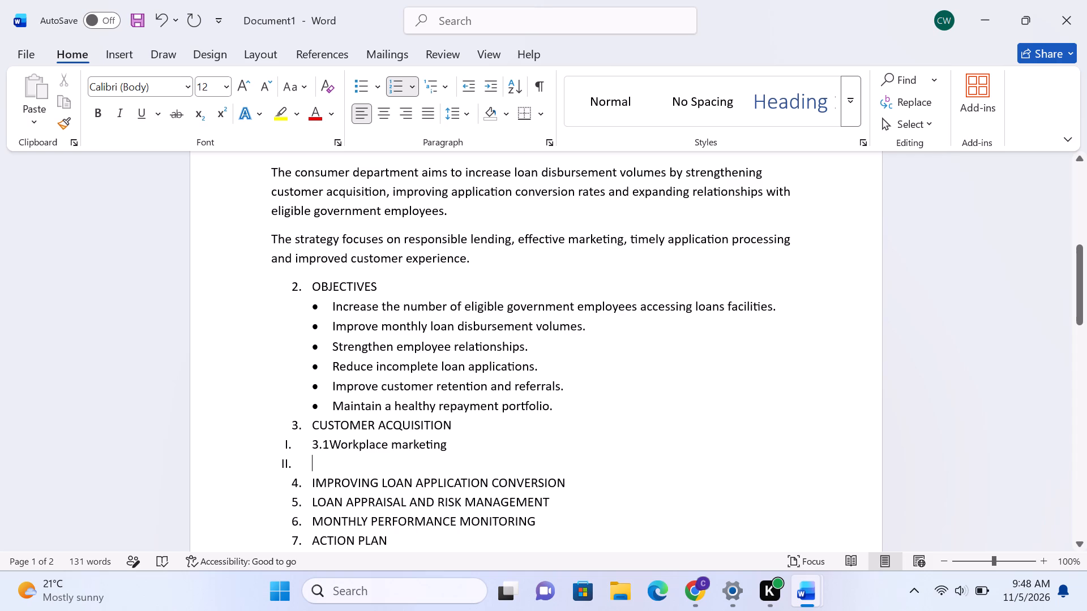
Remove the 3.1 prefix and Roman numbering from the Workplace marketing line, and clear the numbering from the empty line beneath it.
left_click(327, 441)
key("BackSpace")
key("BackSpace")
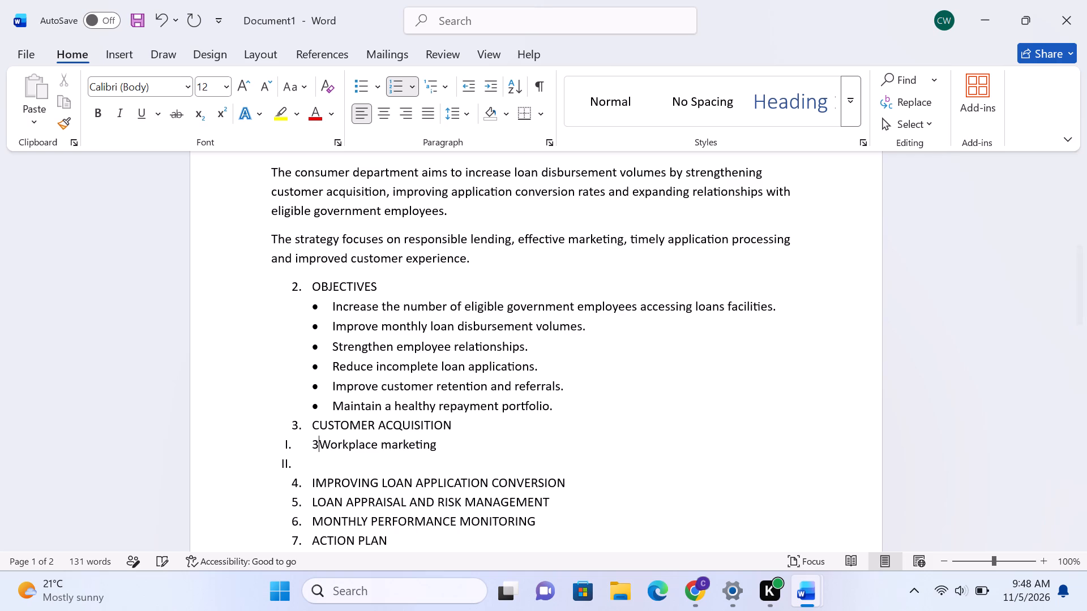
key("BackSpace")
key("BackSpace")
key("BackSpace")
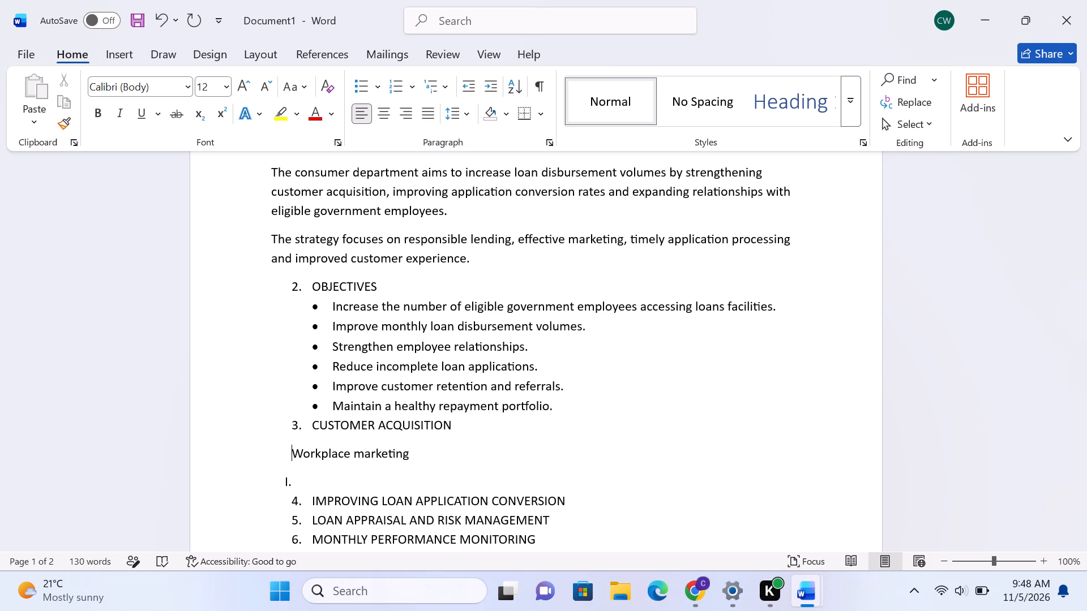
left_click(311, 476)
key("BackSpace")
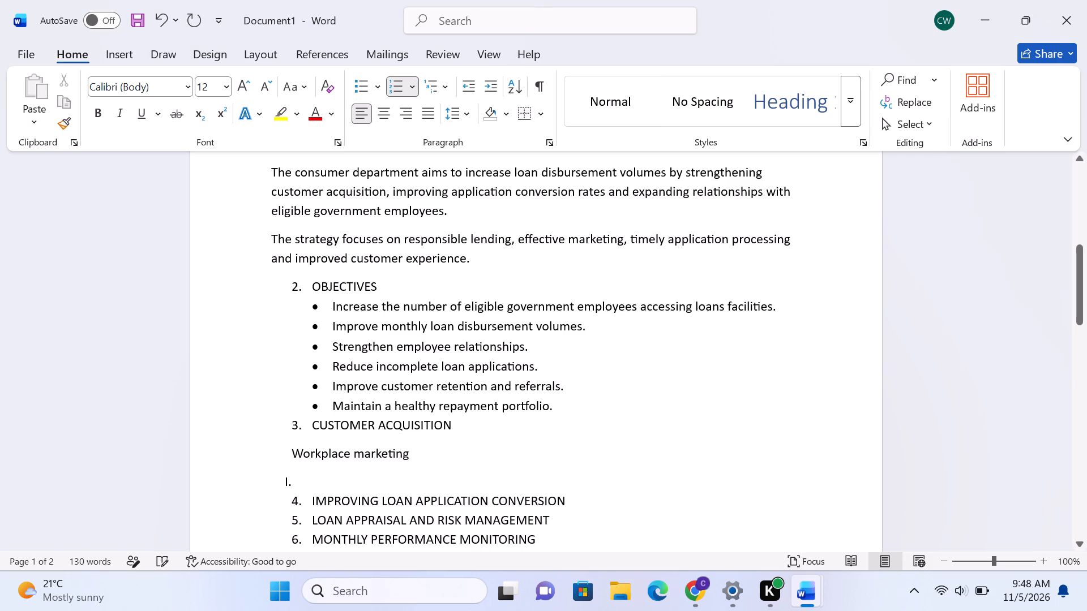
key("BackSpace")
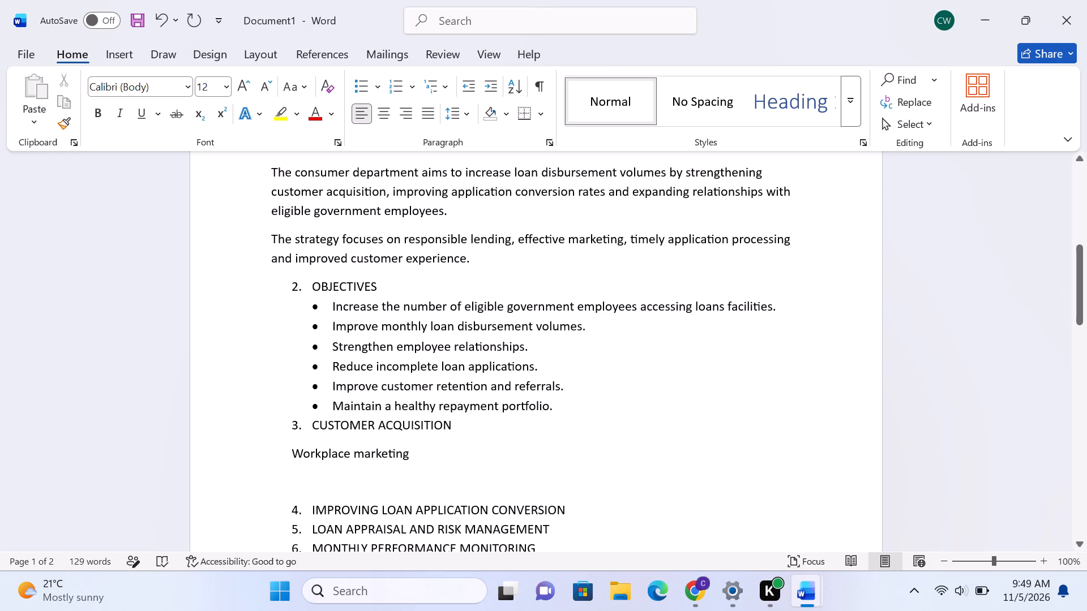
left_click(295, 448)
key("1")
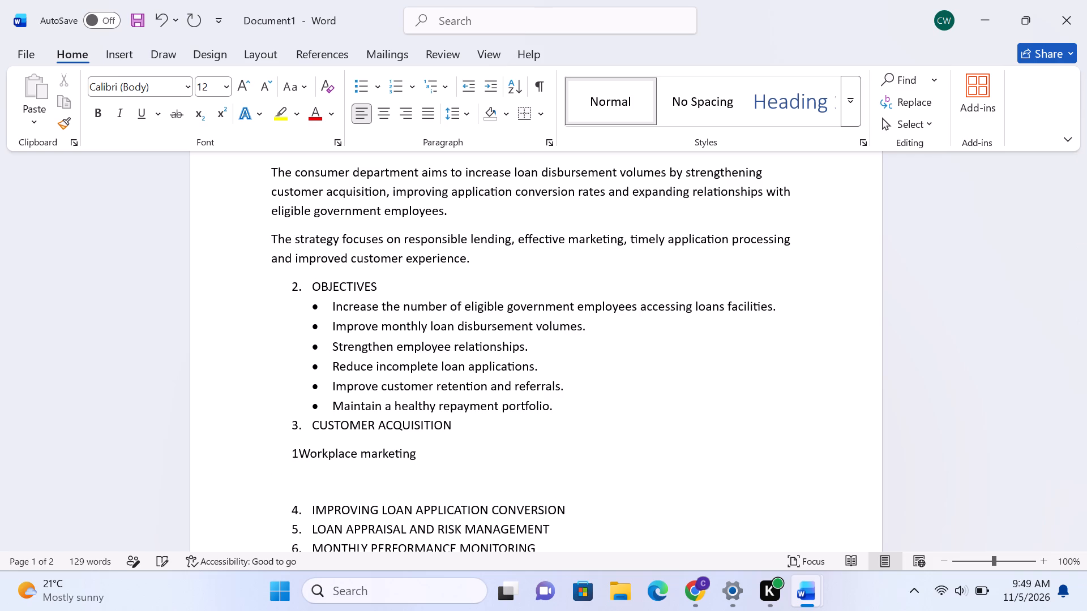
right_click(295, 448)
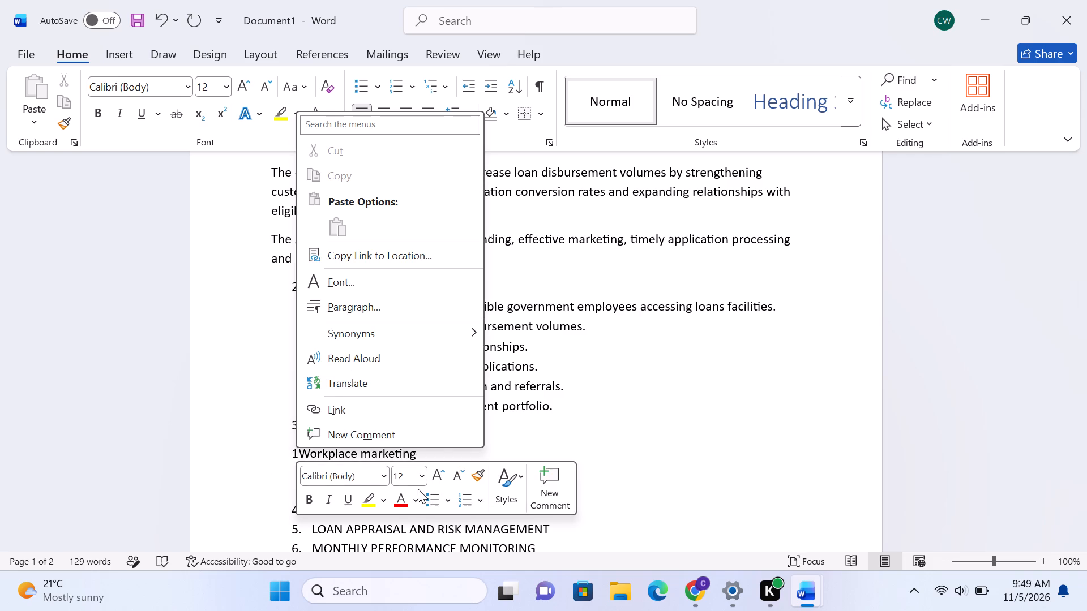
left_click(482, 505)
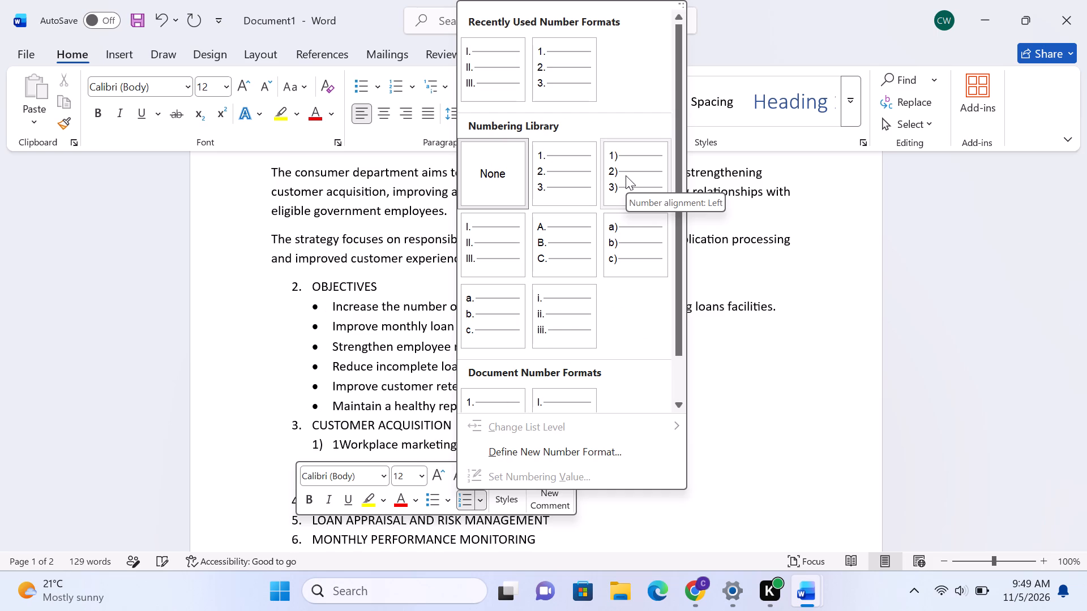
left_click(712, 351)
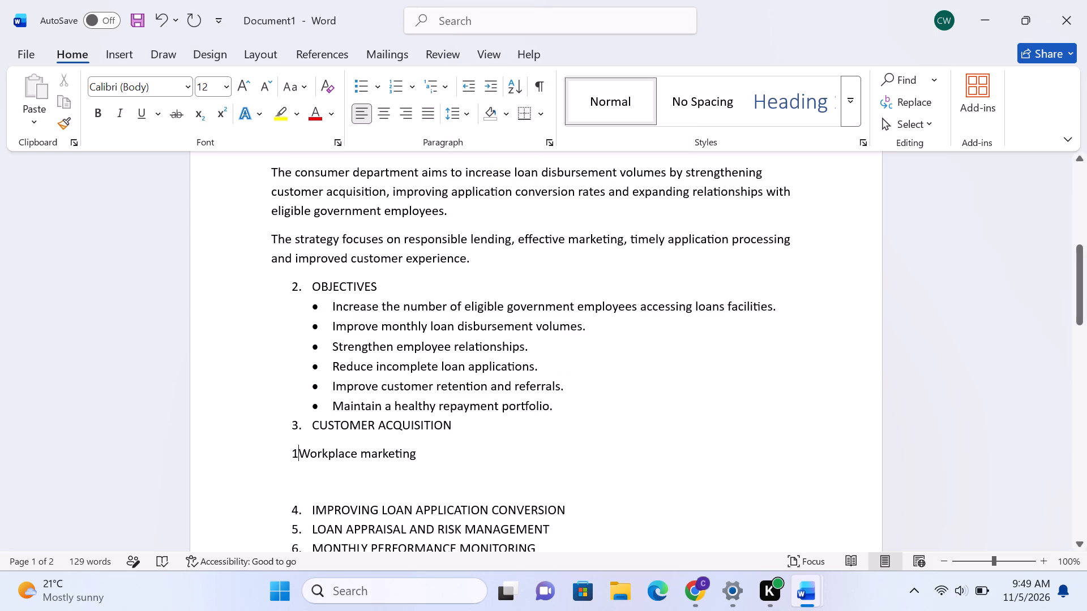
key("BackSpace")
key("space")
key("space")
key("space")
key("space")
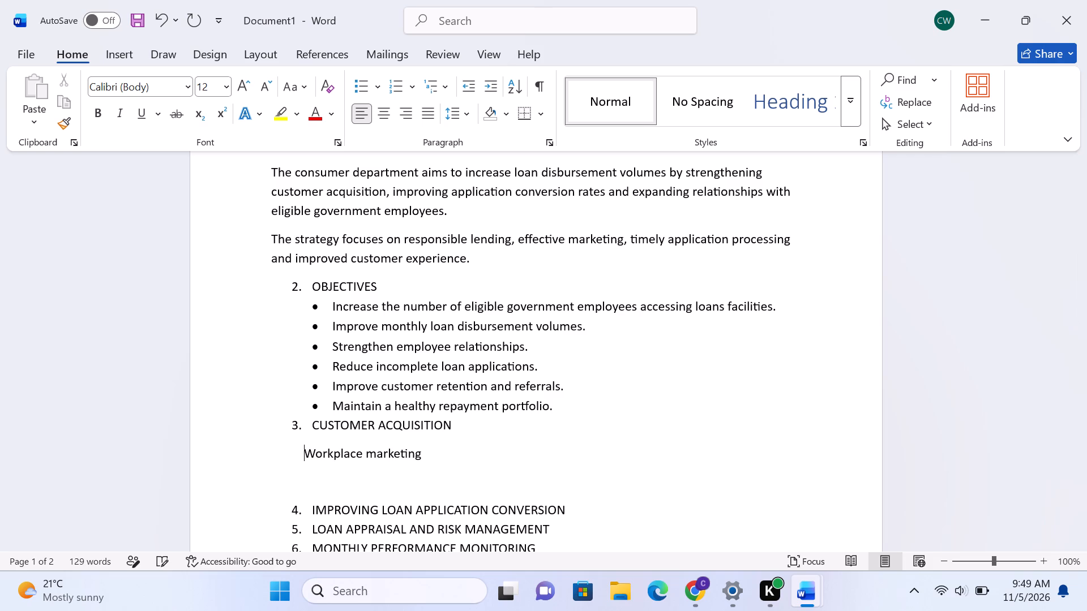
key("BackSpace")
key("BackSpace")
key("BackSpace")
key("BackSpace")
Place the Workplace marketing line unnumbered at the page margin, directly beneath the CUSTOMER ACQUISITION heading.
key("BackSpace")
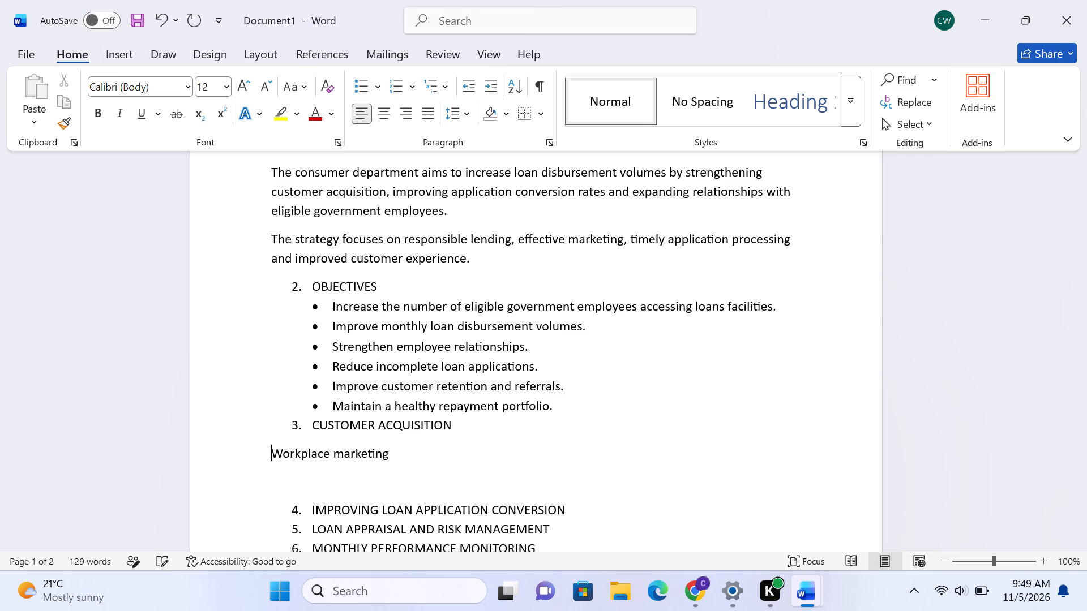
key("BackSpace")
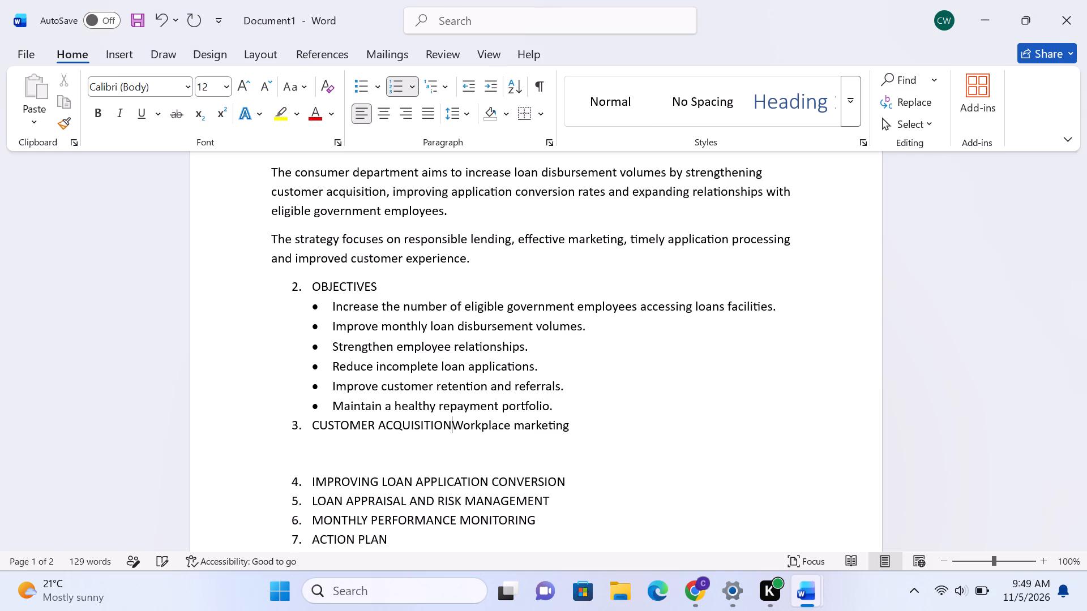
key("space")
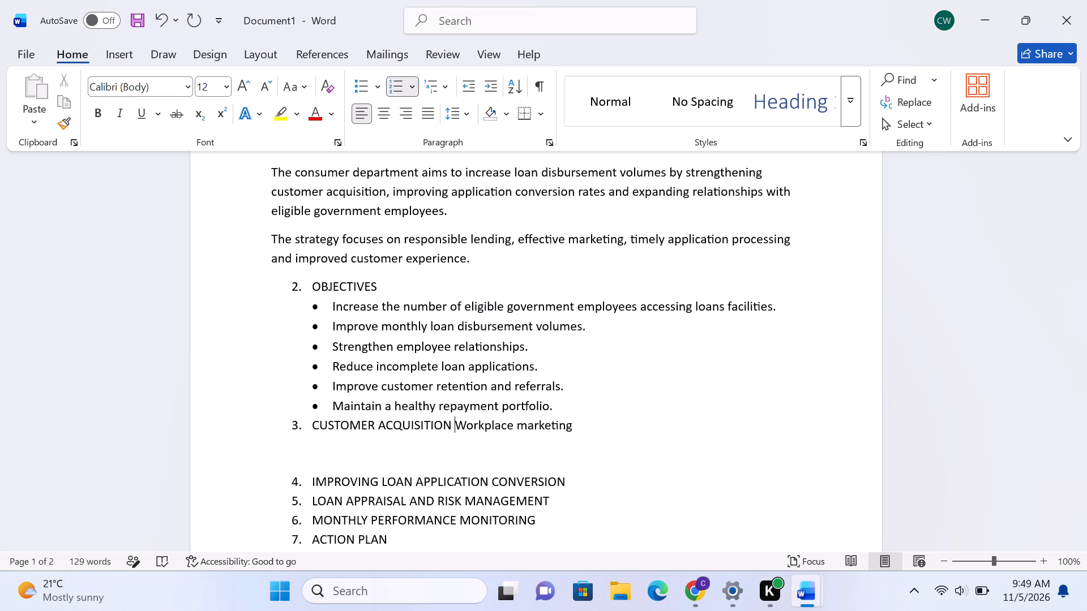
key("Return")
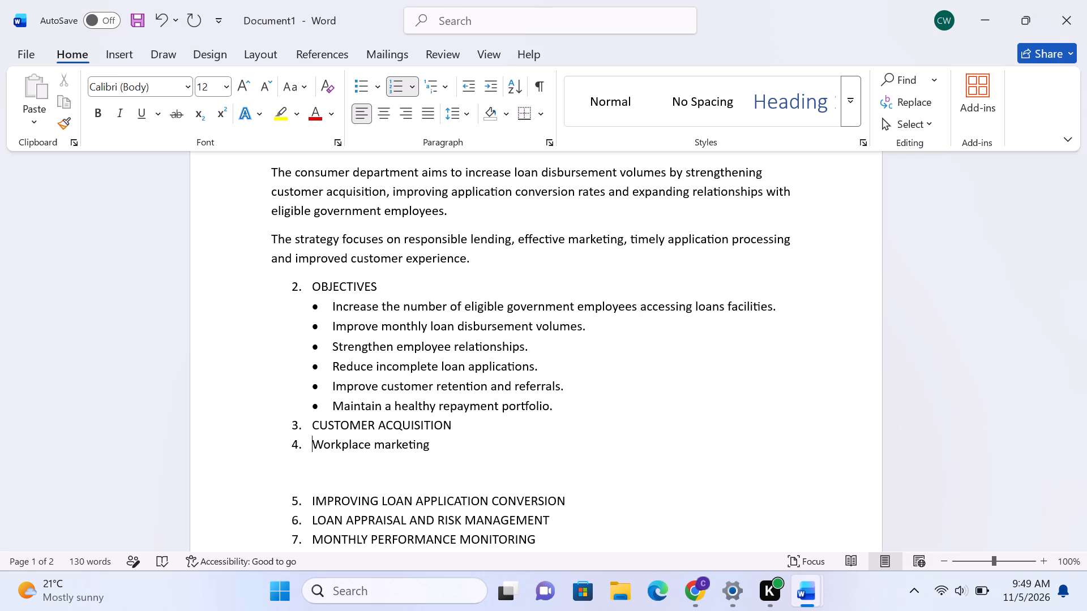
key("BackSpace")
key("BackSpace")
key("BackSpace")
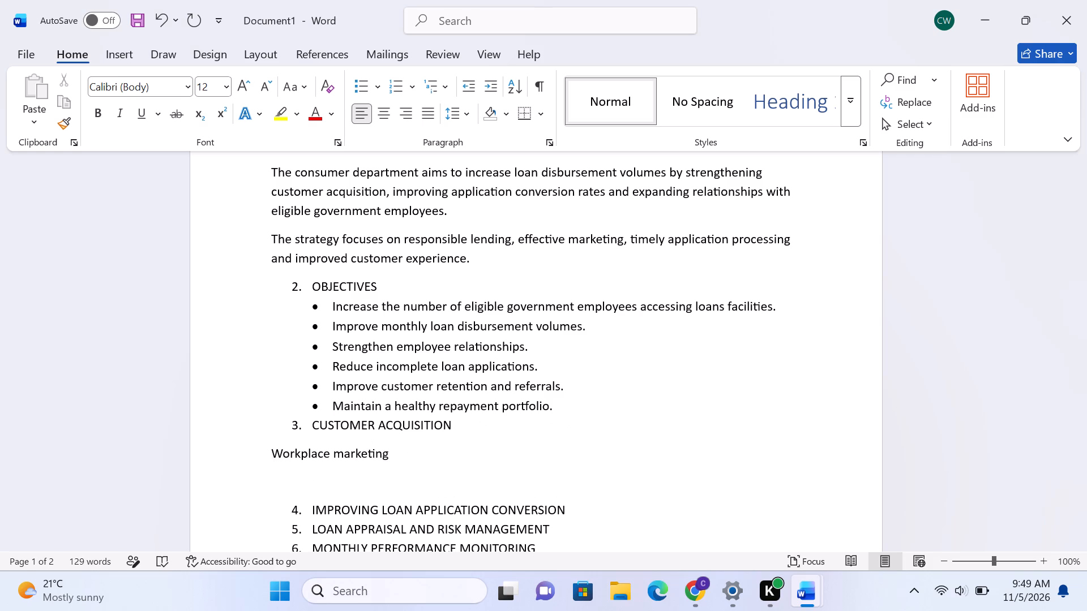
key("BackSpace")
key("Return")
key("BackSpace")
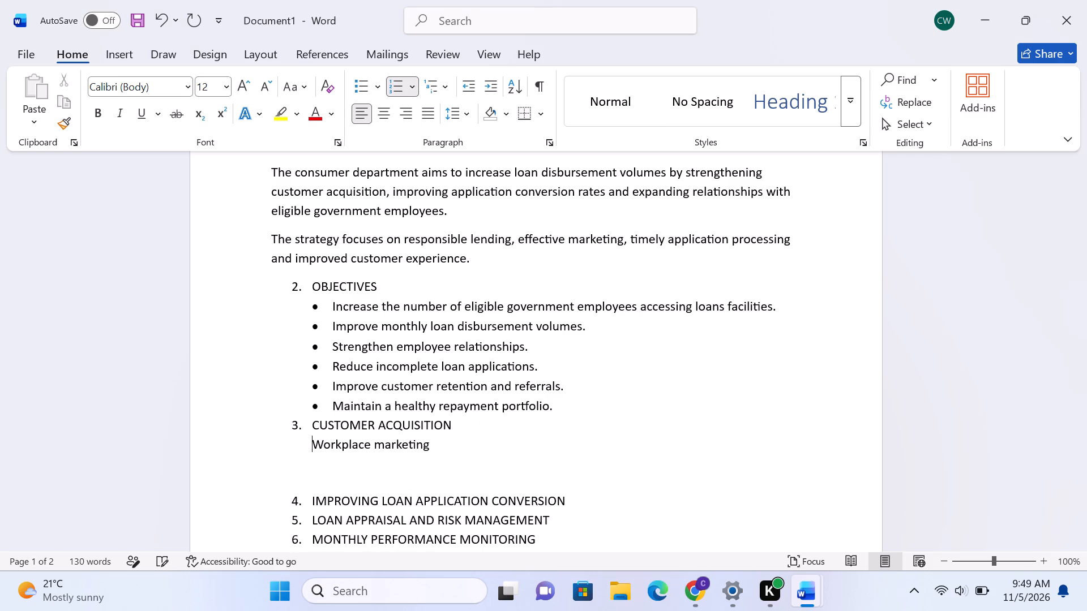
key("BackSpace")
key("BackSpace")
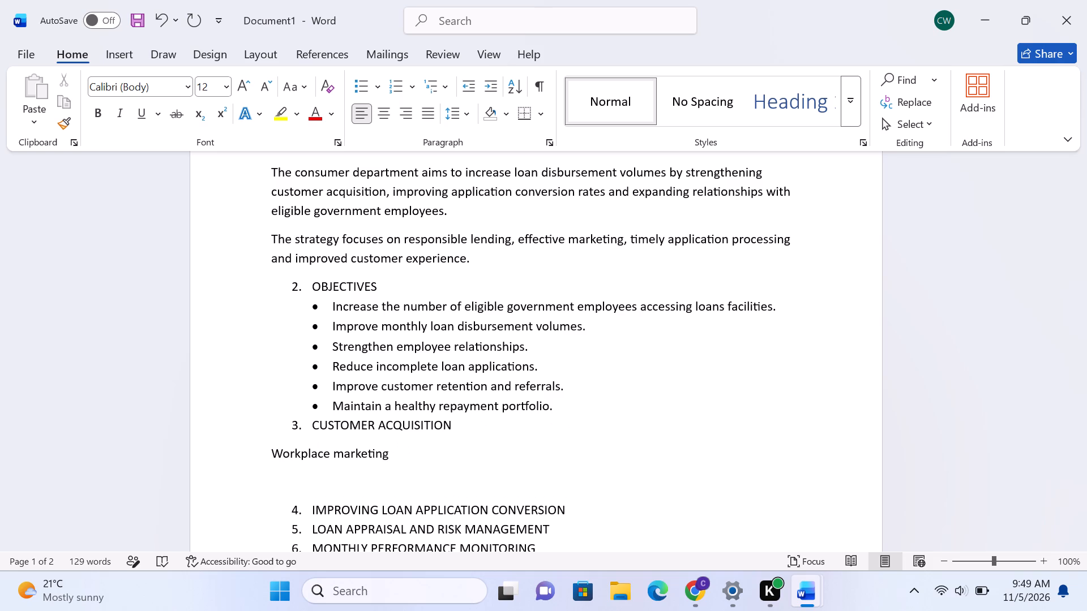
Prefix the Workplace marketing line with the subsection number "3.1)." followed by a space.
type("3.")
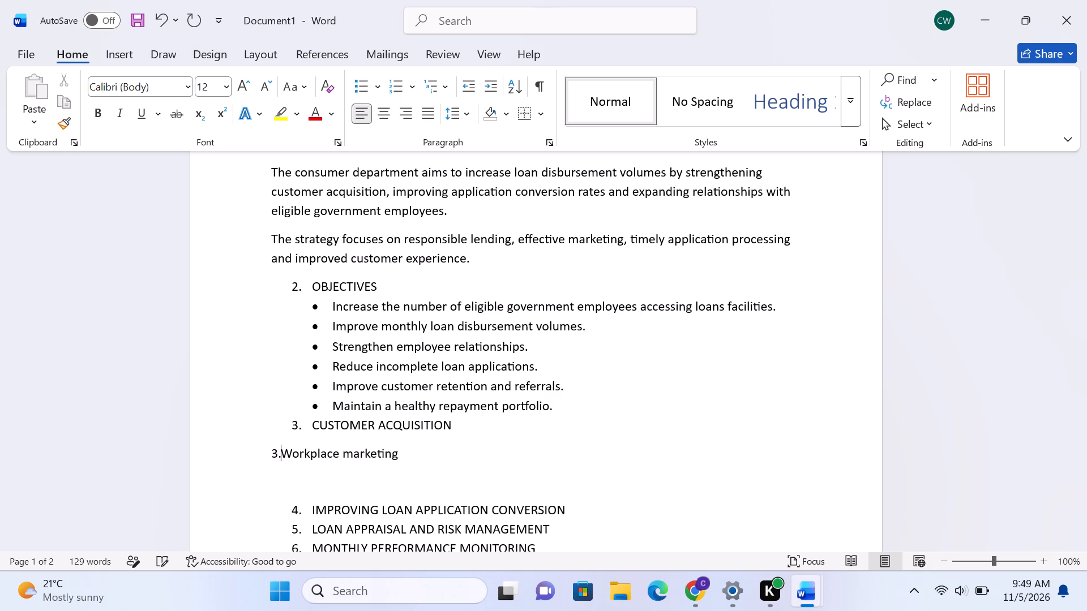
key("1")
key("shift+parenright")
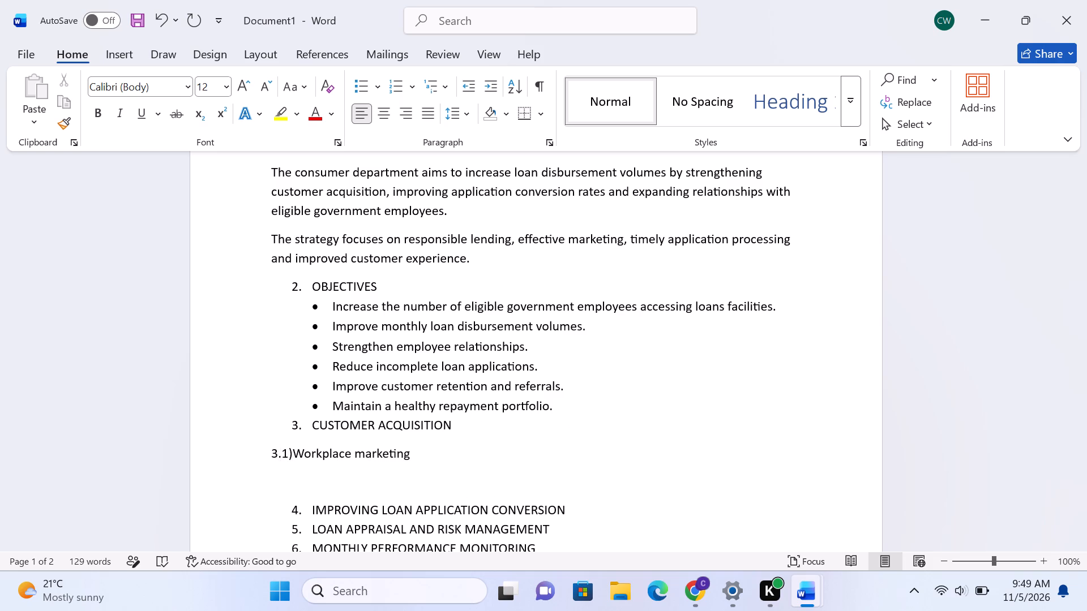
type(".")
key("space")
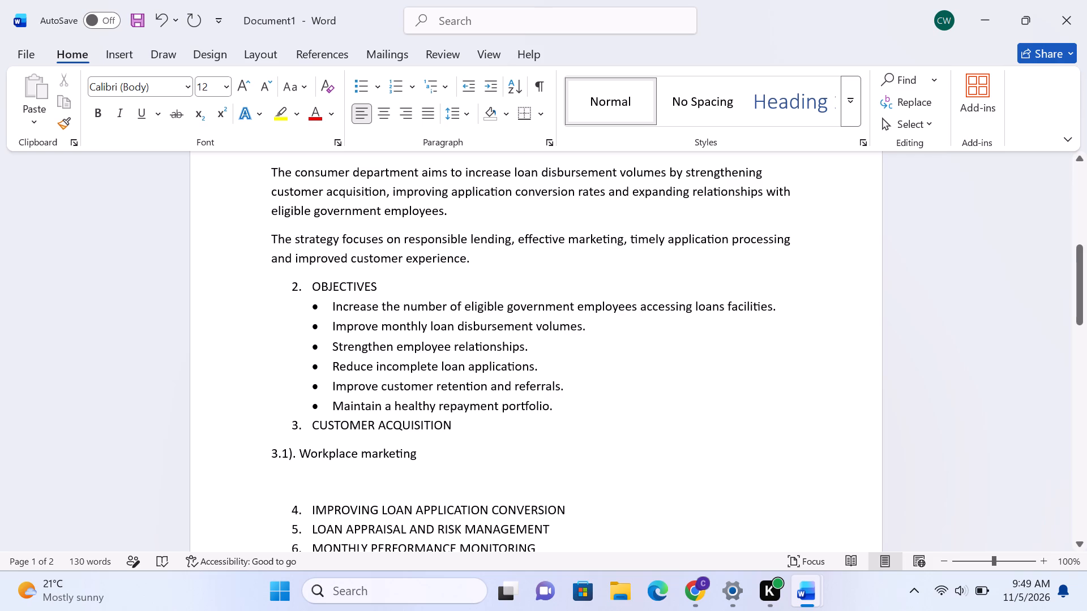
Add a line beneath the Workplace marketing subsection with the number "3.2)." followed by a space.
left_click(420, 450)
key("Return")
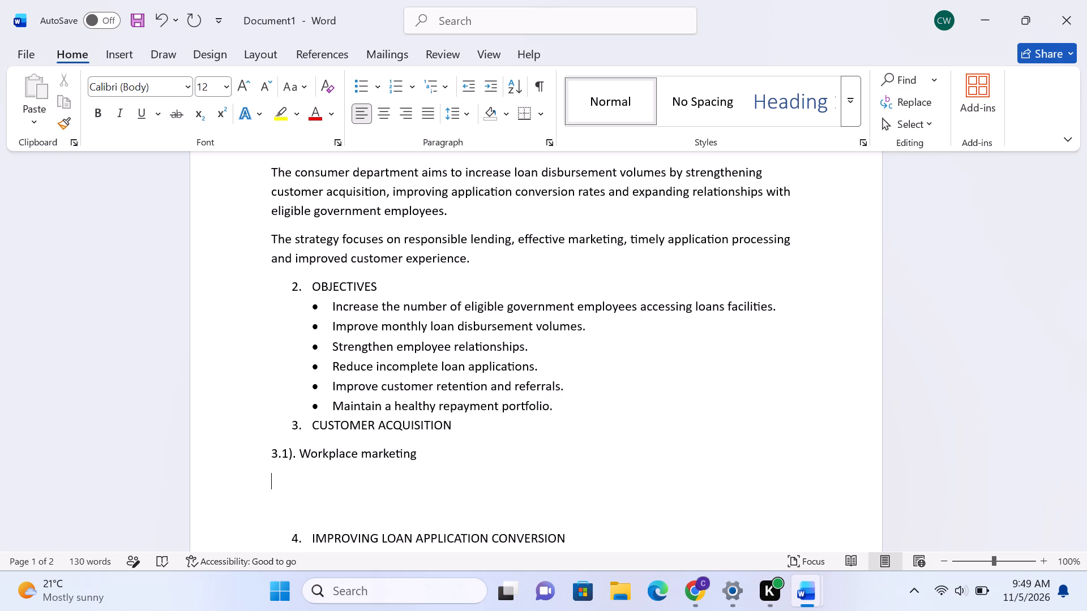
key("3")
type(".2")
key("shift+parenright")
type(".")
key("space")
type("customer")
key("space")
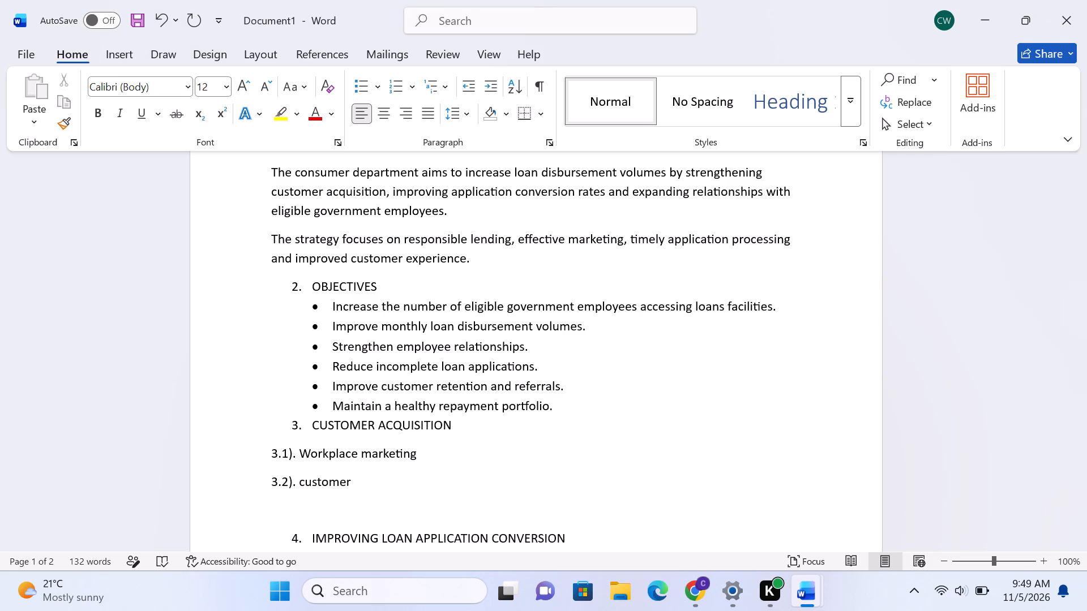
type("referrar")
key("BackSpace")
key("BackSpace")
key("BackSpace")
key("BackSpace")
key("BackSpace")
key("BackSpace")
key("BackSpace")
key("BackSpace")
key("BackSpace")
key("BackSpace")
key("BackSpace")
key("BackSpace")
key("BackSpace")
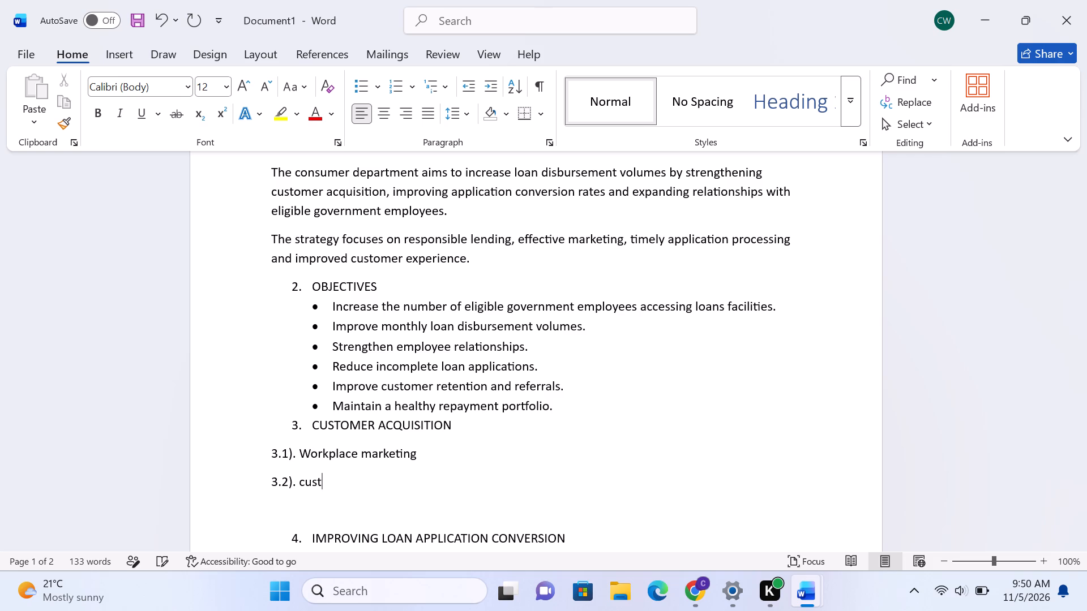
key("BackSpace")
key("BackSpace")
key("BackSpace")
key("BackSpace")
Title the 3.2 subsection "Customer Referrals", with both words capitalised.
key("BackSpace")
key("BackSpace")
type("stomer")
key("space")
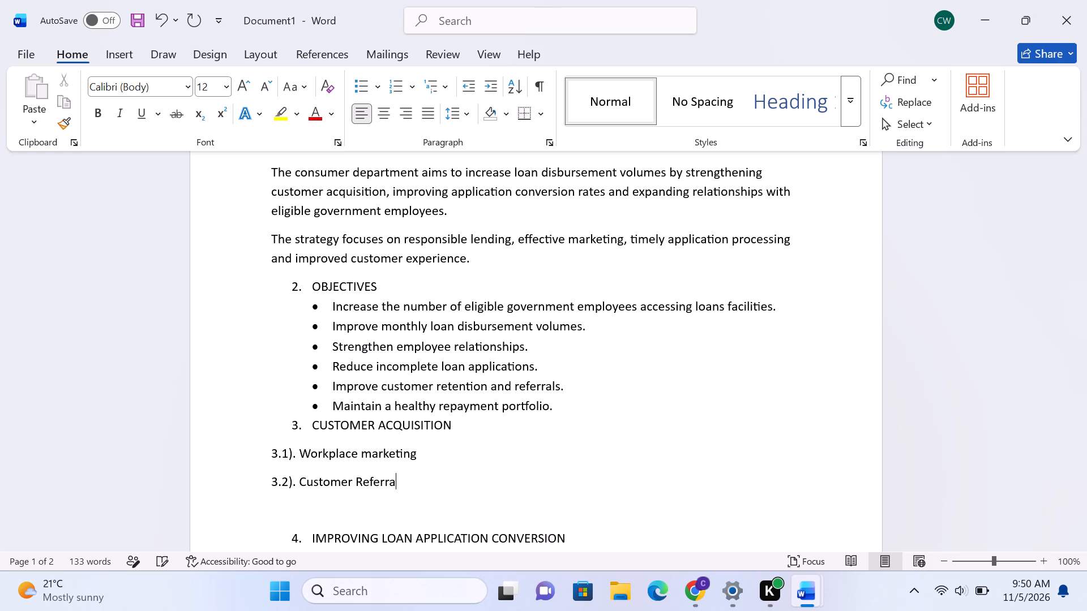
Add the subsection line "3.3). Direct Customer Engagement" beneath the Customer Referrals line.
key("Return")
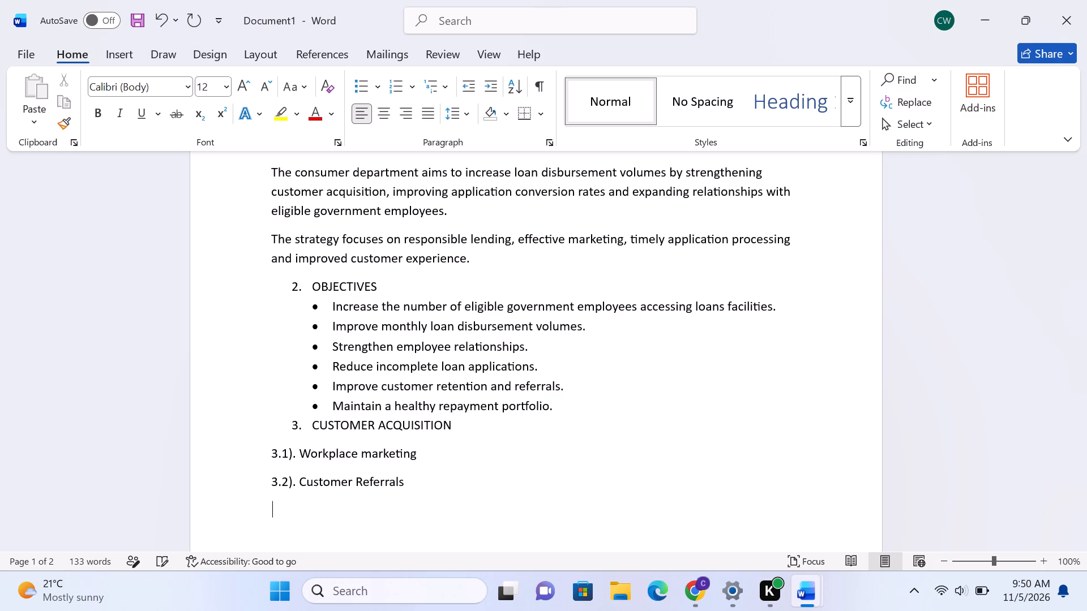
type("3.3")
key("shift+parenright")
type(".")
key("space")
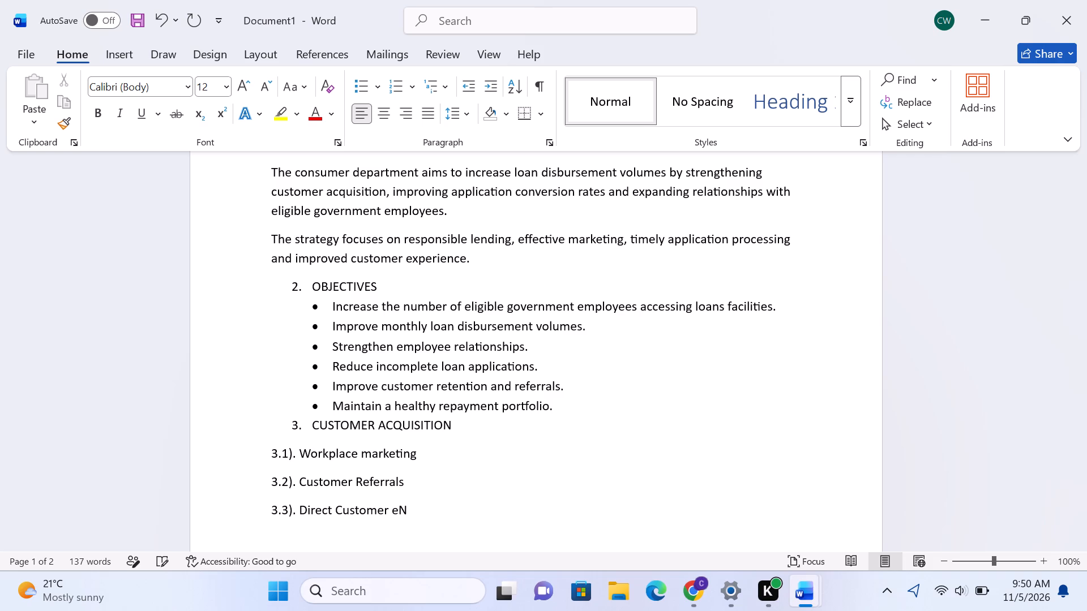
key("BackSpace")
key("BackSpace")
key("e")
type("ngagement")
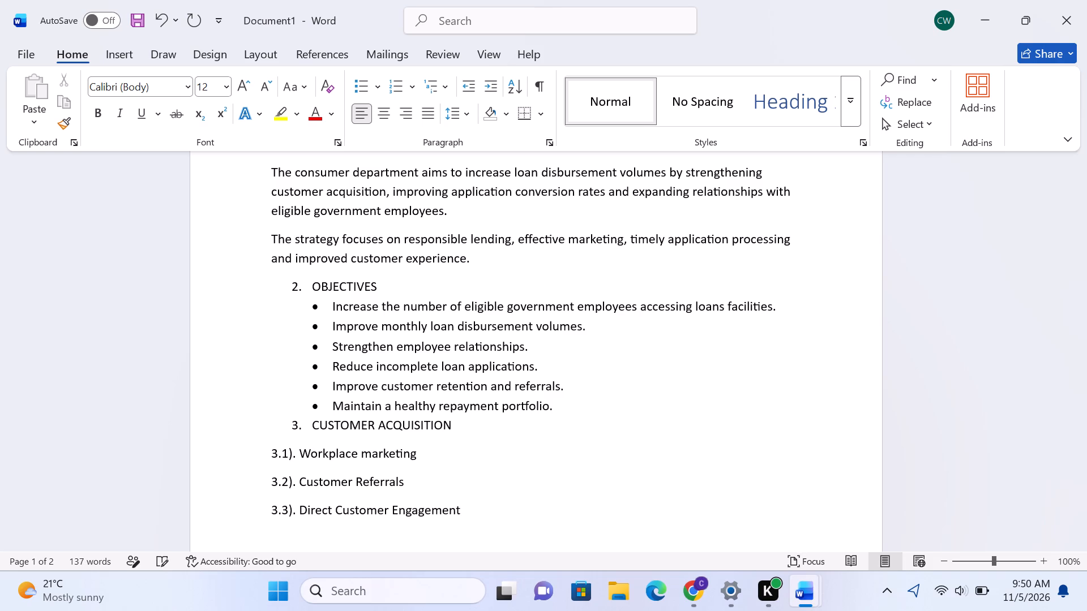
key("space")
Add a line beneath Direct Customer Engagement with the number "3.4." followed by a space, without a parenthesis.
key("Return")
type("3.4)")
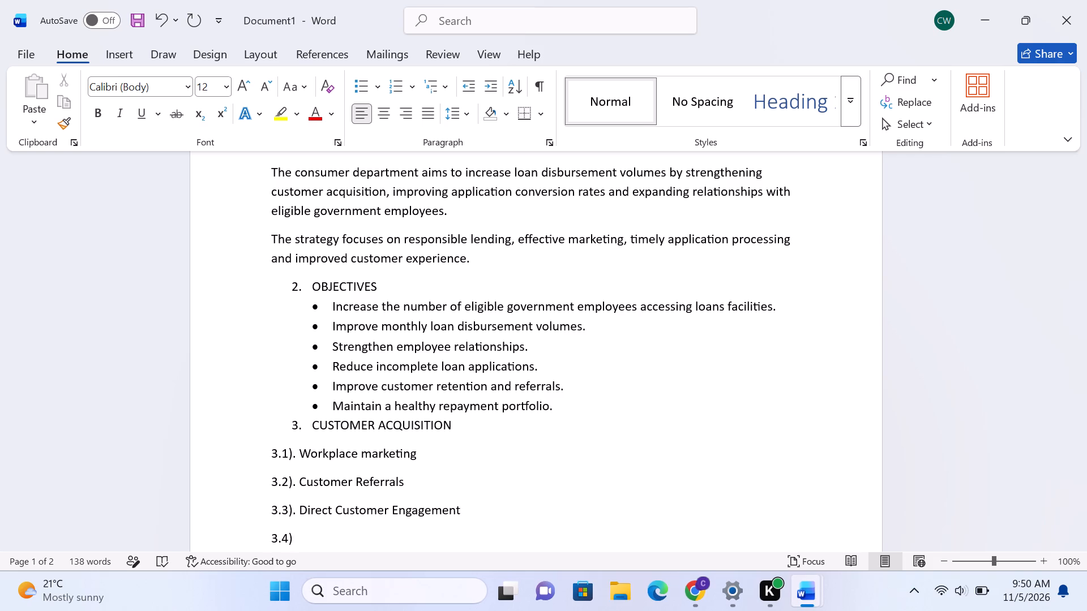
key("BackSpace")
type(".")
key("space")
Remove the closing parenthesis from the subsection numbers 3.3, 3.2 and 3.1, and return the cursor to the end of the 3.4 line.
left_click(292, 507)
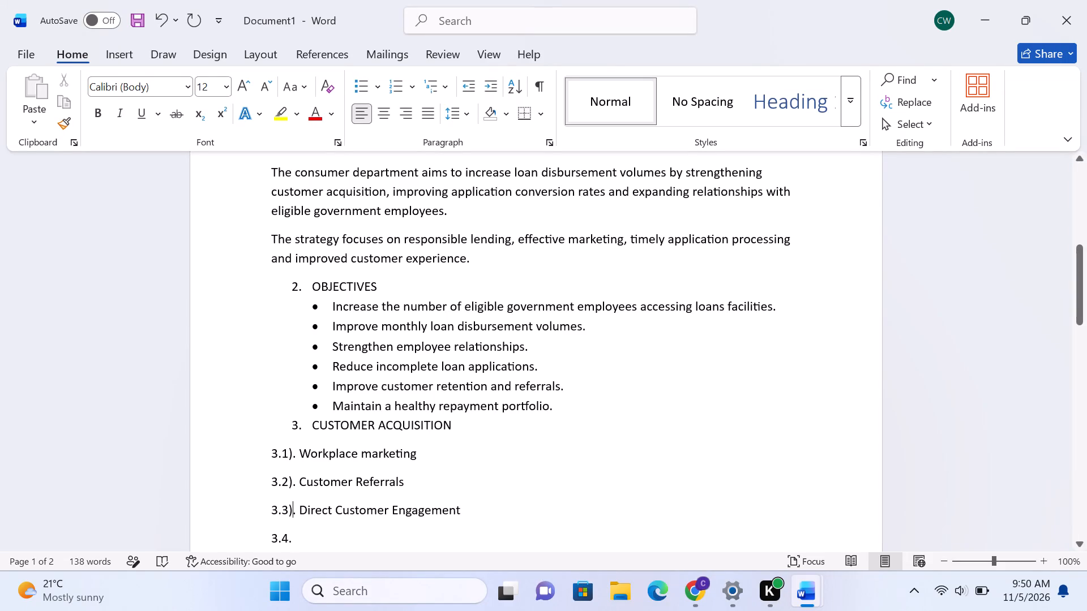
key("BackSpace")
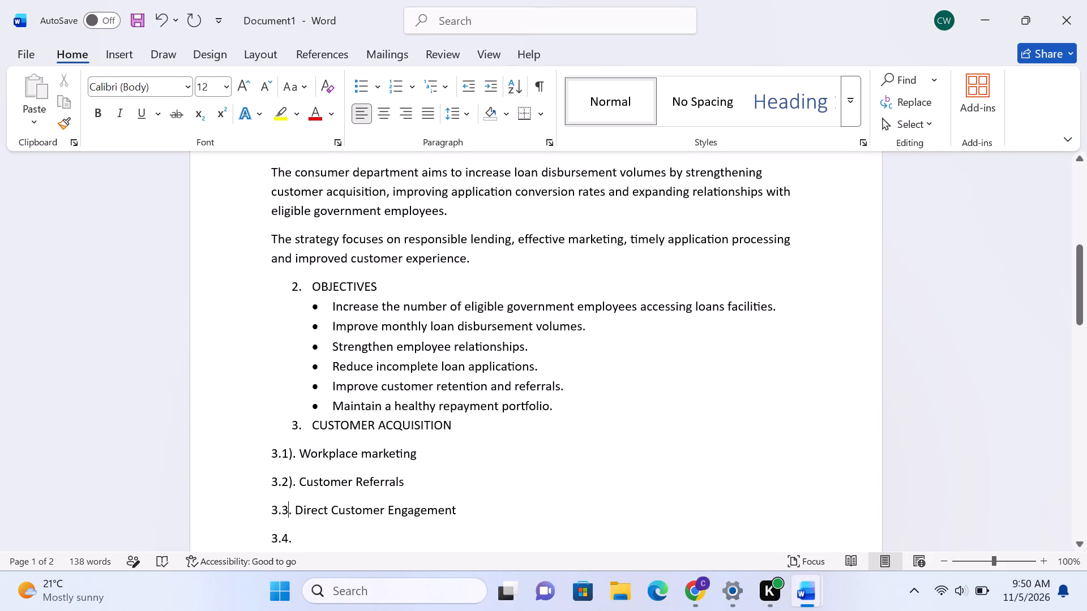
left_click(291, 481)
key("BackSpace")
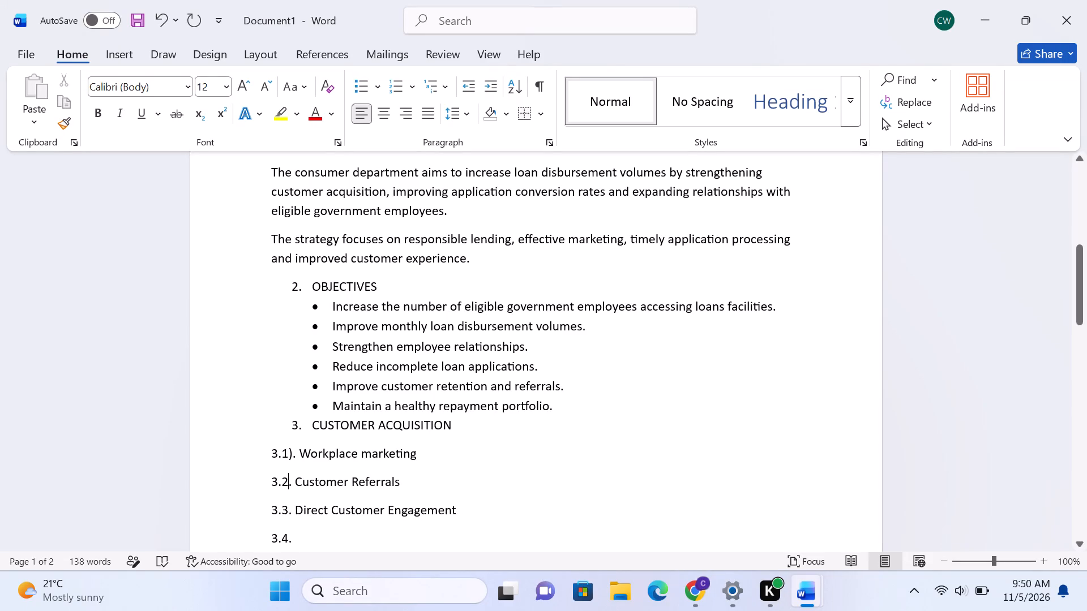
left_click(292, 451)
key("BackSpace")
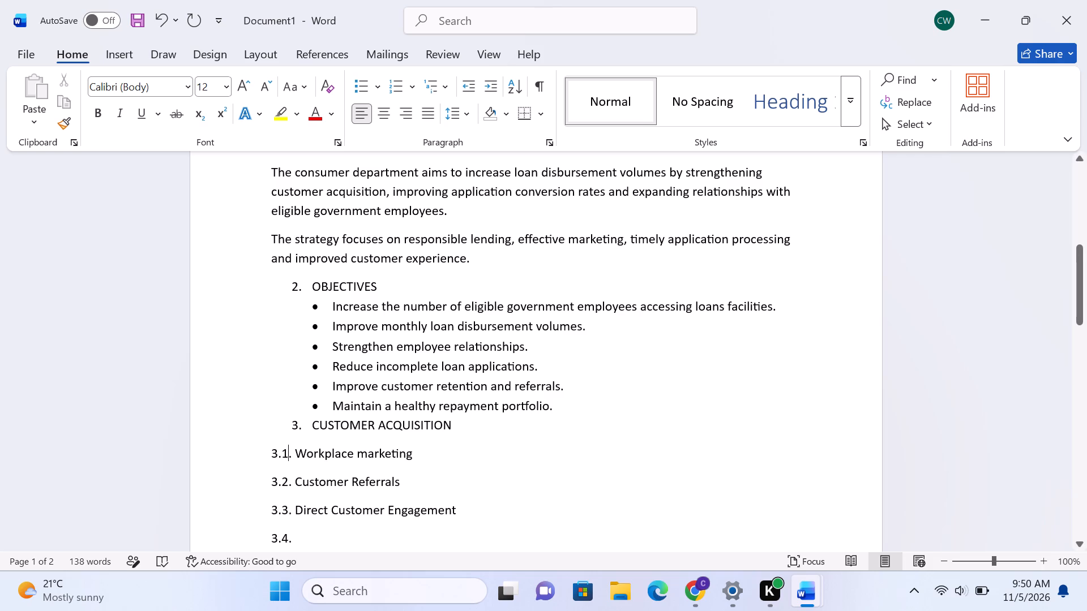
left_click(300, 536)
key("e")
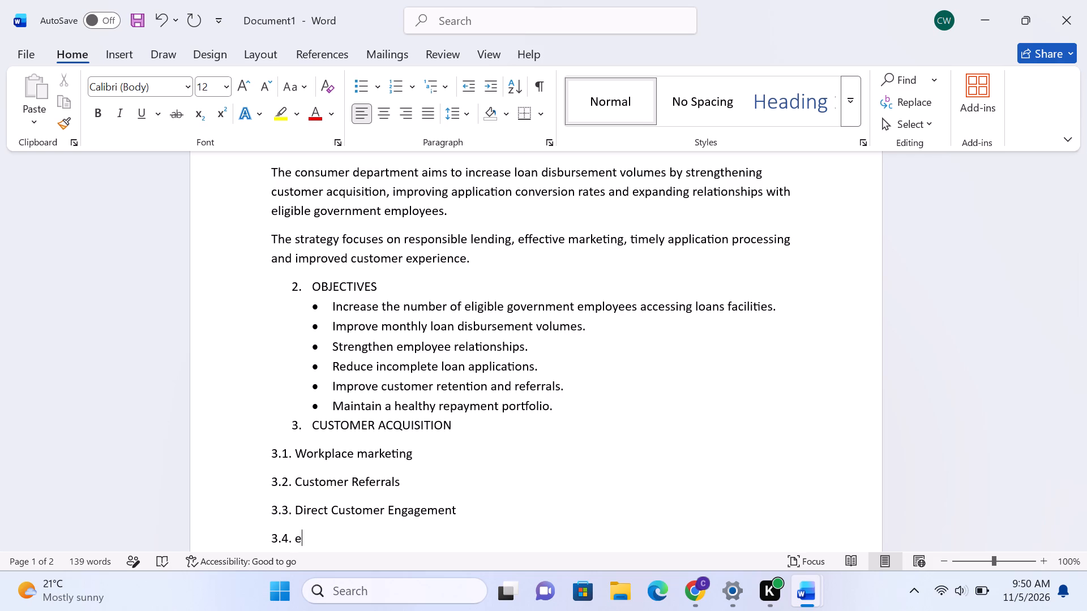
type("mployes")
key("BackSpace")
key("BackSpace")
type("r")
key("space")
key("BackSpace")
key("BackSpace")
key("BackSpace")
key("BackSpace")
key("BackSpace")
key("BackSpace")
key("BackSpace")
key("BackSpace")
Title the 3.4 subsection "Employer partnerships", with a capital E.
type("mployer")
key("space")
type("partnerships")
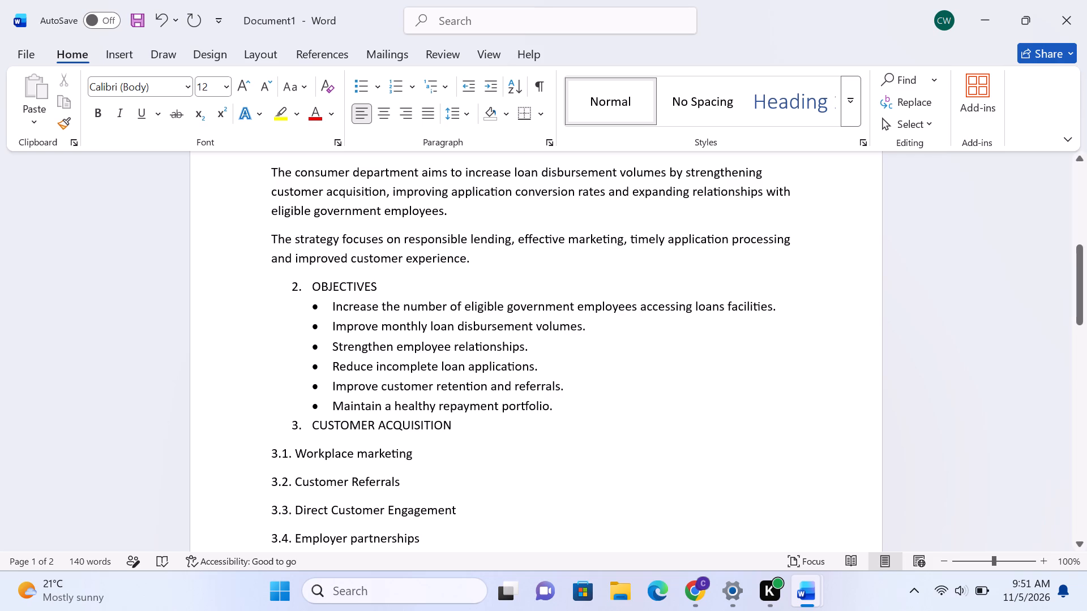
Capitalise the second word of the 3.1 subsection title so it reads "Workplace Marketing".
left_click(367, 451)
key("BackSpace")
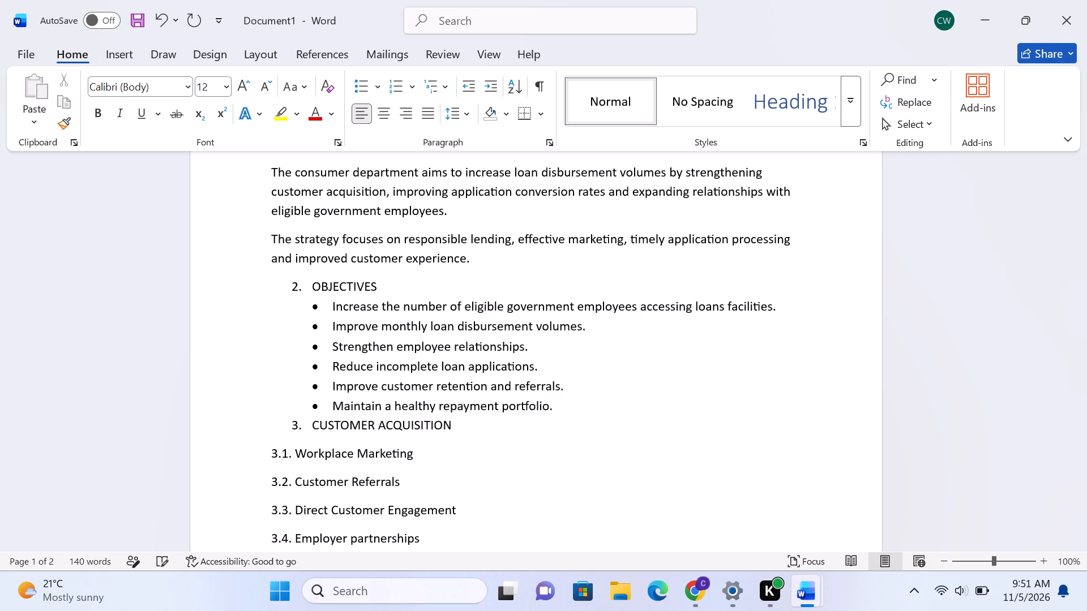
Add an unnumbered, indented line beneath the 3.1 Workplace Marketing subsection title for its description.
left_click(418, 452)
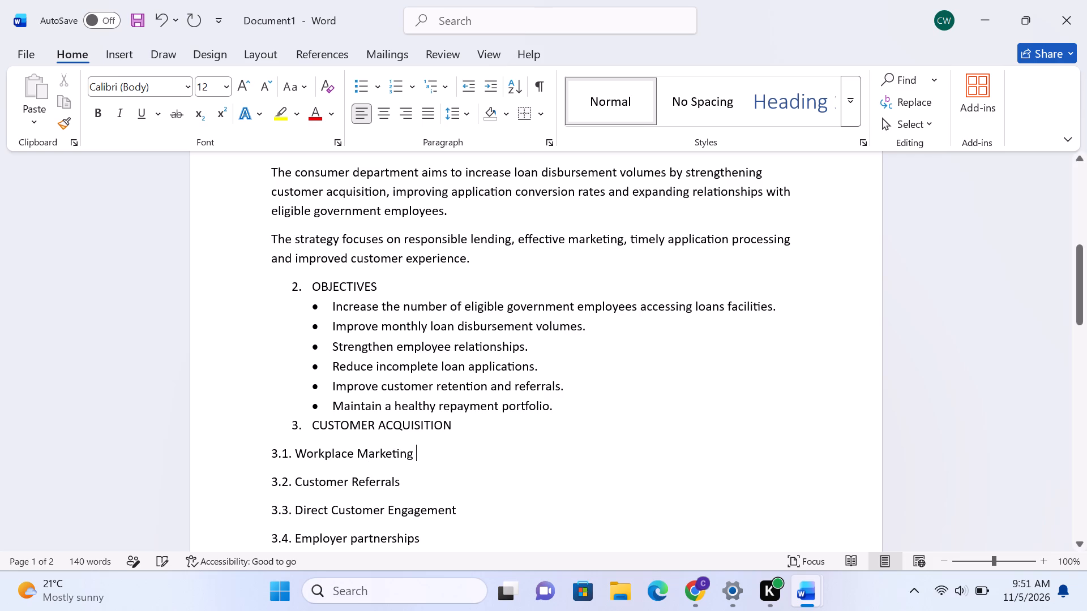
key("Return")
key("BackSpace")
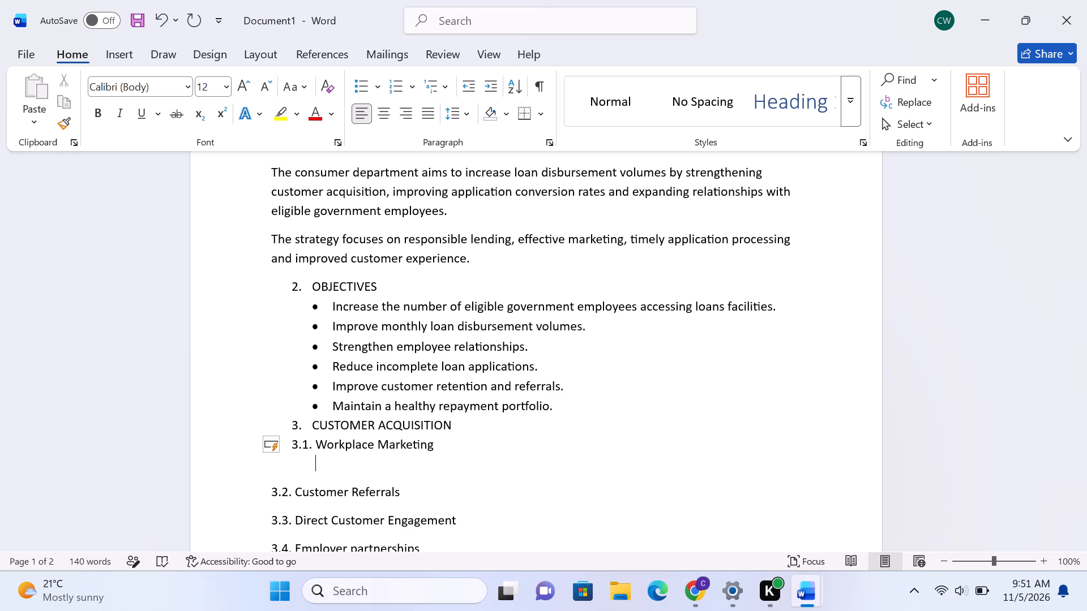
key("Return")
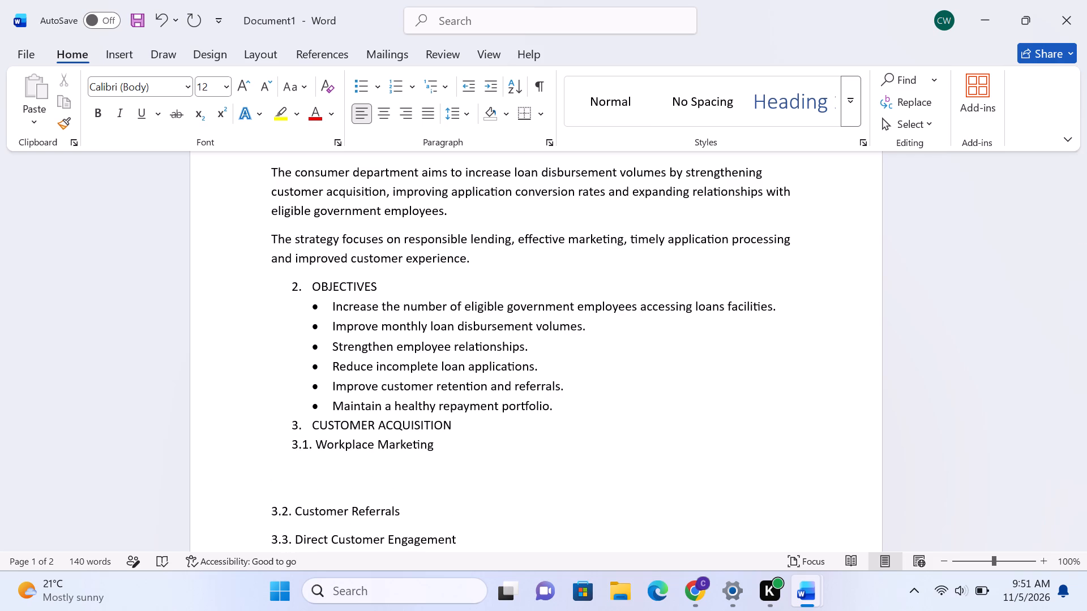
key("BackSpace")
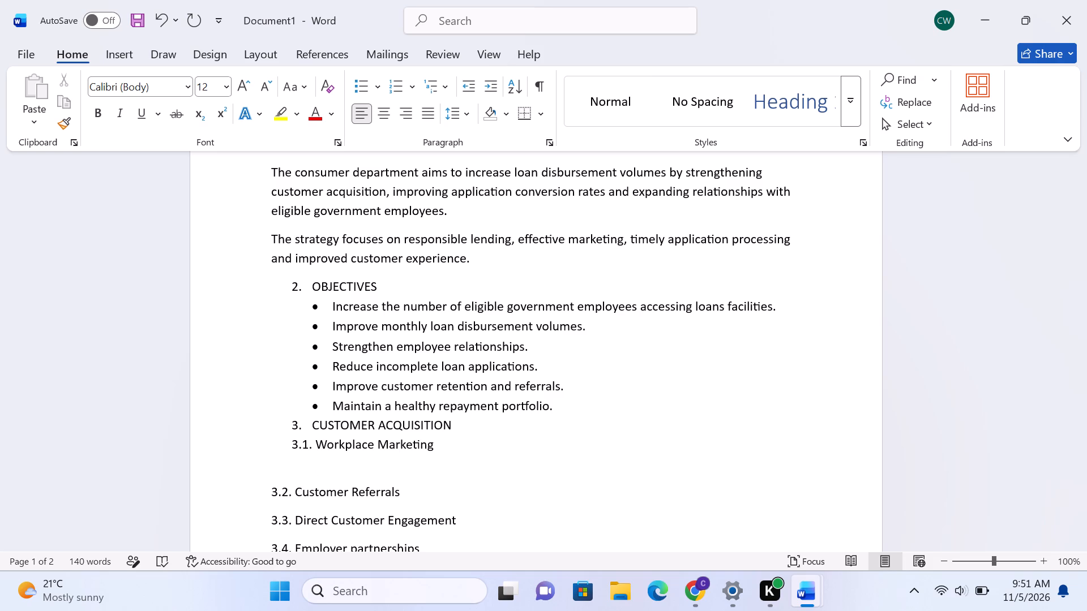
key("BackSpace")
key("BackSpace")
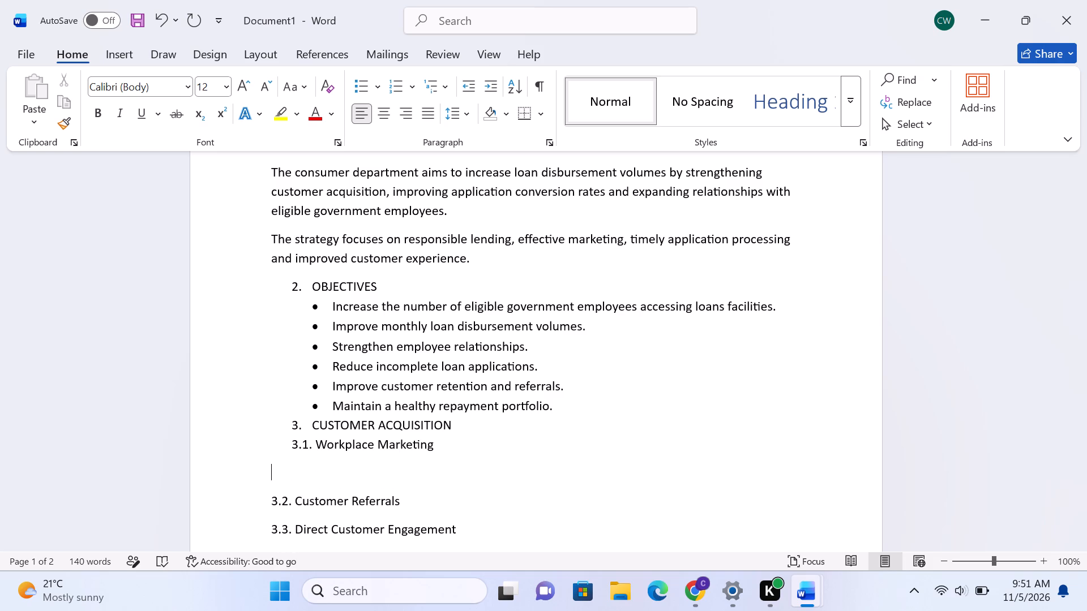
key("Return")
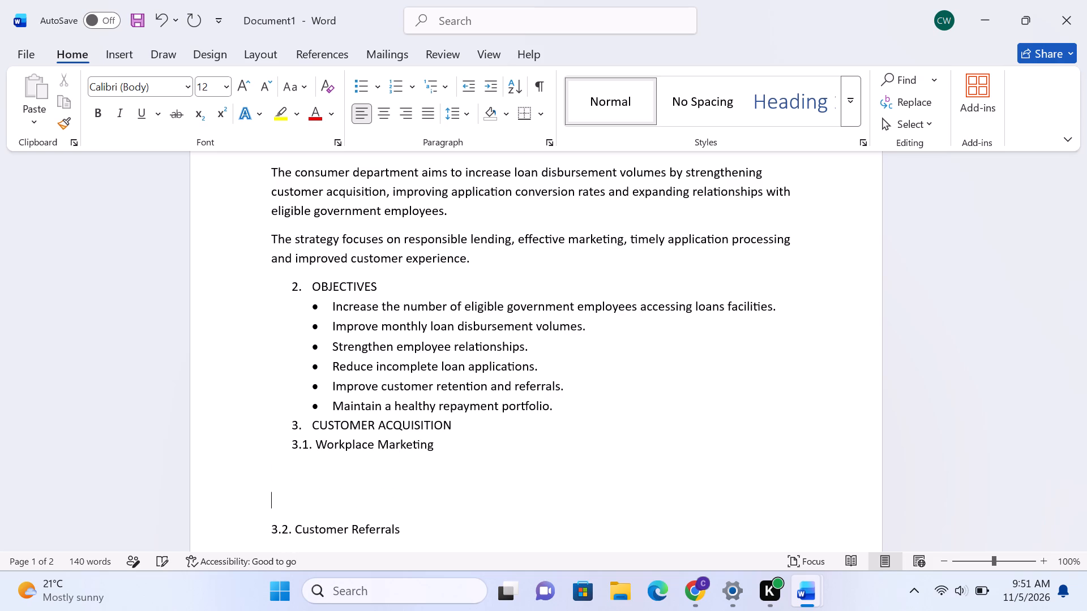
key("BackSpace")
key("BackSpace")
key("Return")
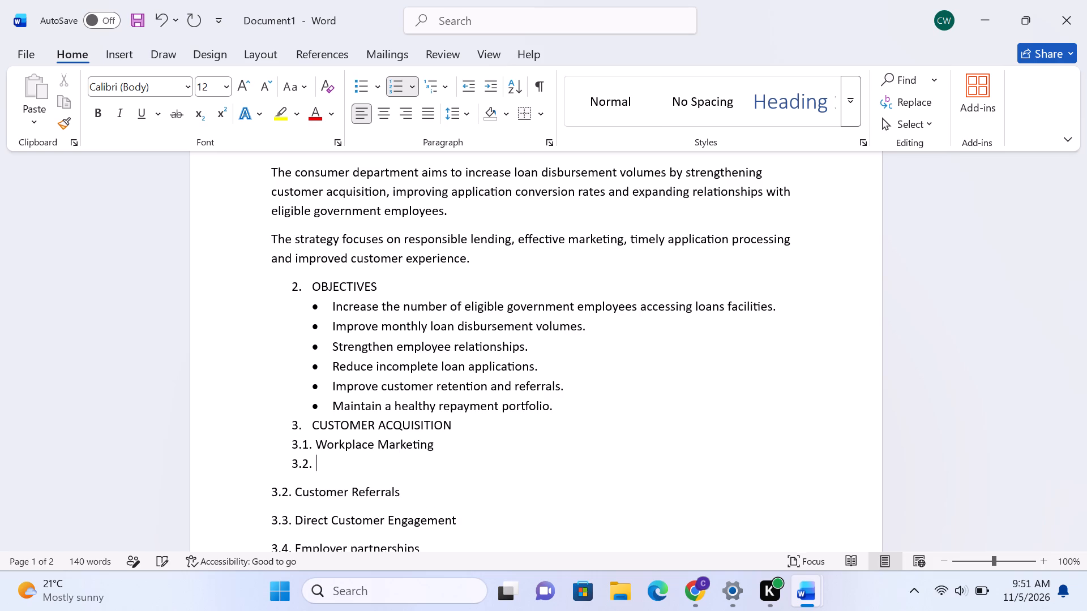
key("BackSpace")
Begin the Workplace Marketing description with "Identify eligible government institutions and organize", spelling the last word with a z.
key("i")
key("d")
type("en")
type("tify eligible")
key("space")
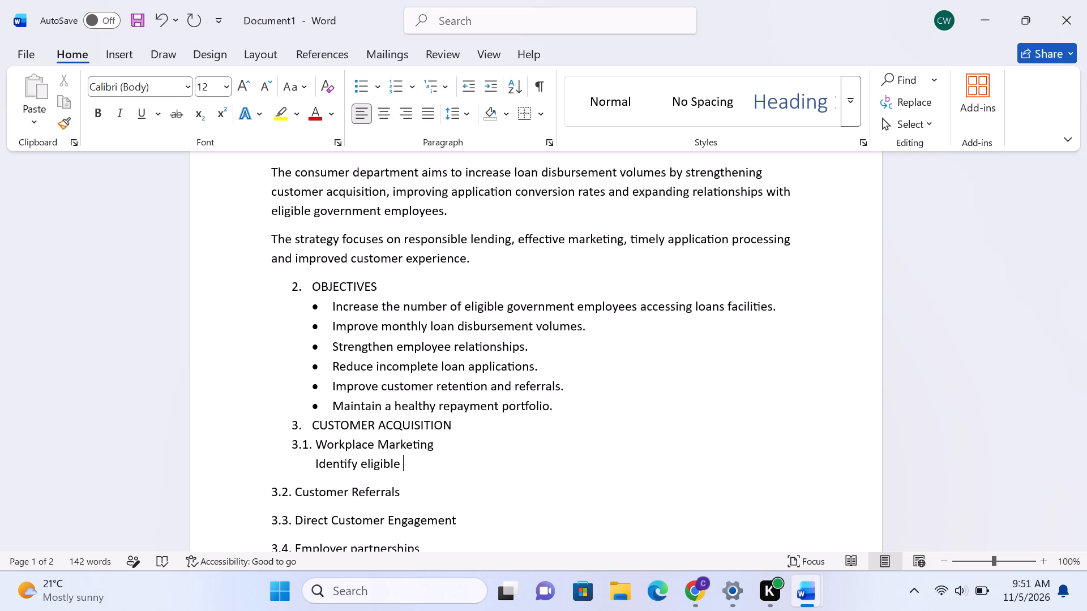
type("government institu")
type("tions")
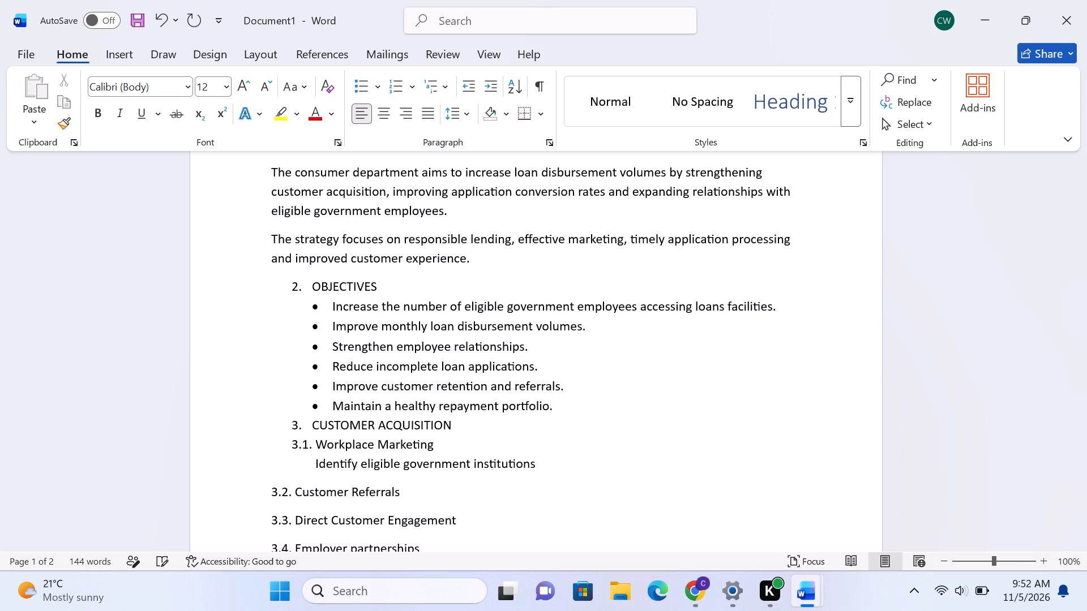
key("space")
type("and organis")
key("BackSpace")
key("z")
type("e")
key("space")
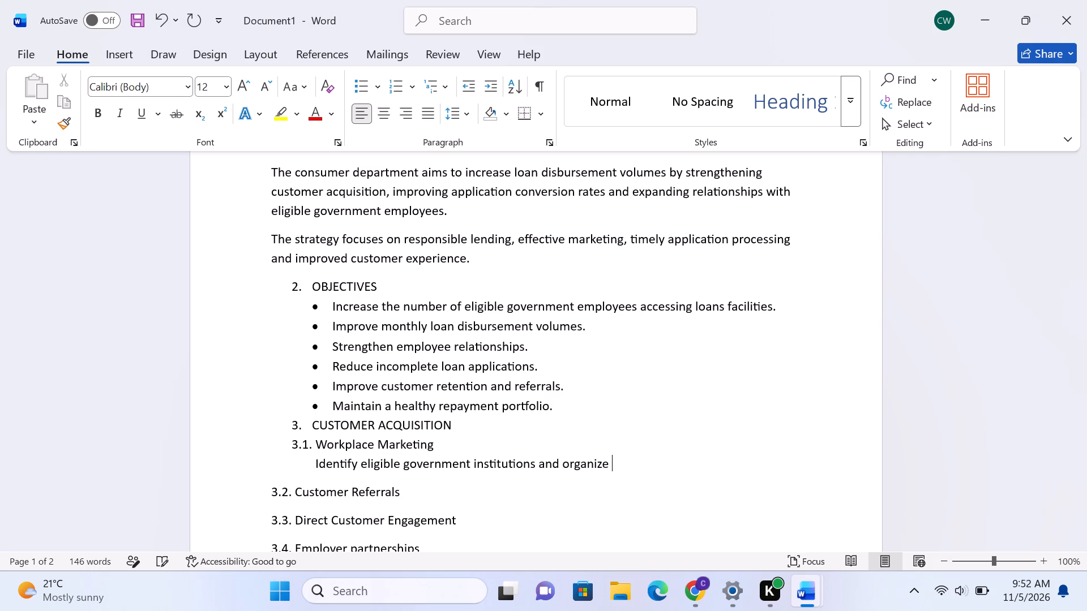
Complete the Workplace Marketing sentence with "professional loan awareness campaigns with the necessary permissions.".
type("prof")
type("essional")
key("space")
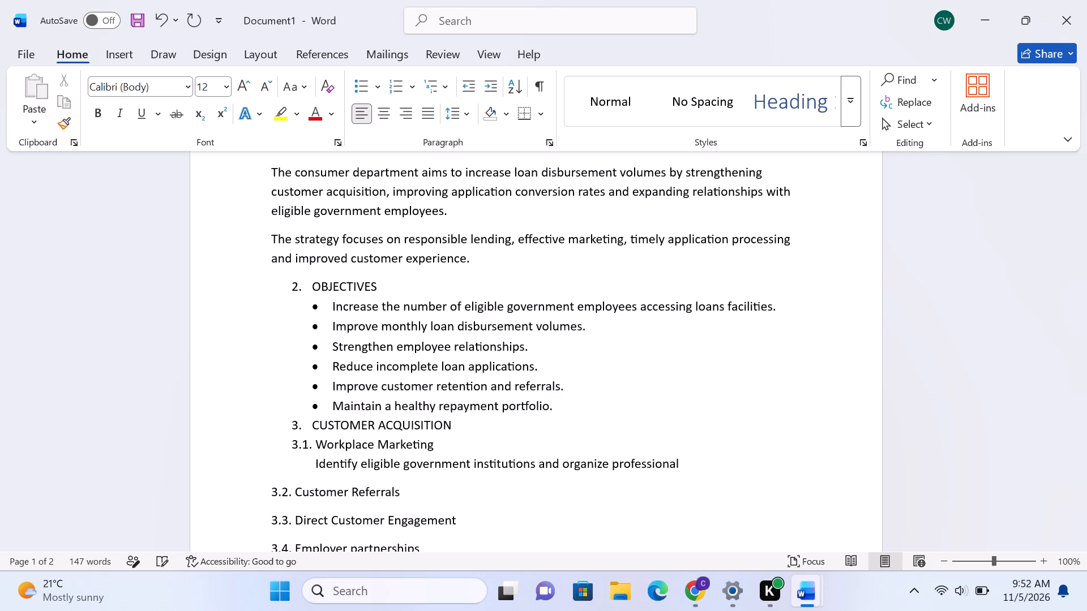
type("loan awareness")
key("space")
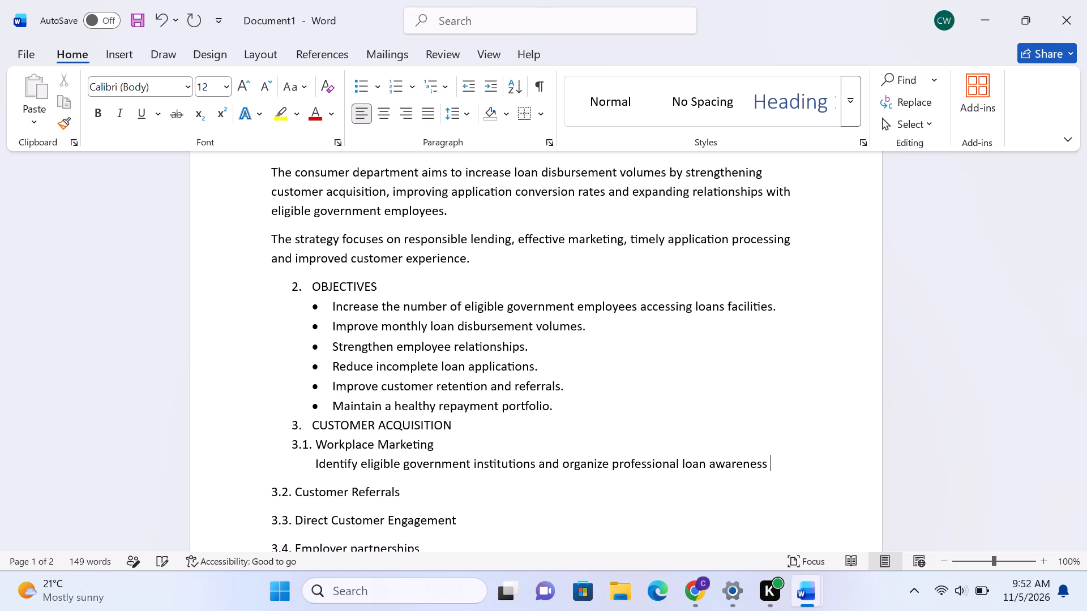
type("campaigns")
key("space")
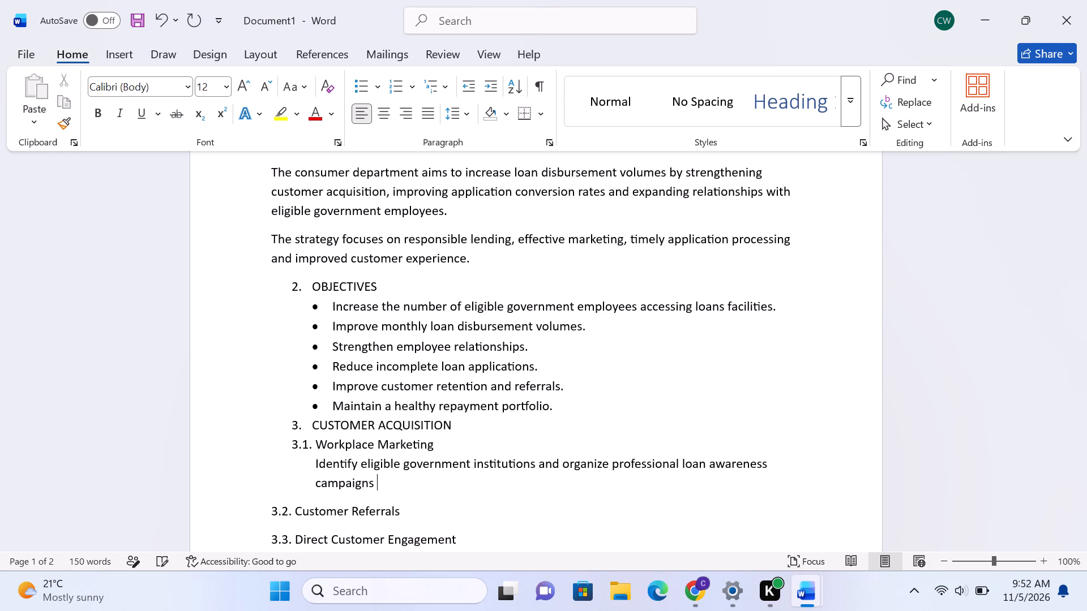
key("q")
key("BackSpace")
type("with the necessary")
key("space")
type("permissions'")
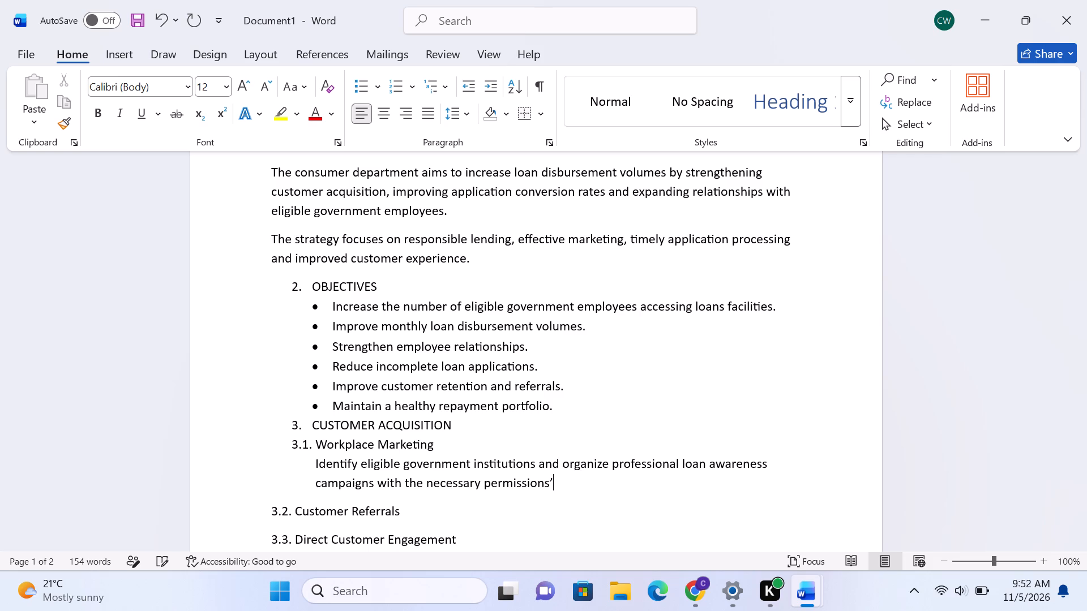
key("BackSpace")
key("period")
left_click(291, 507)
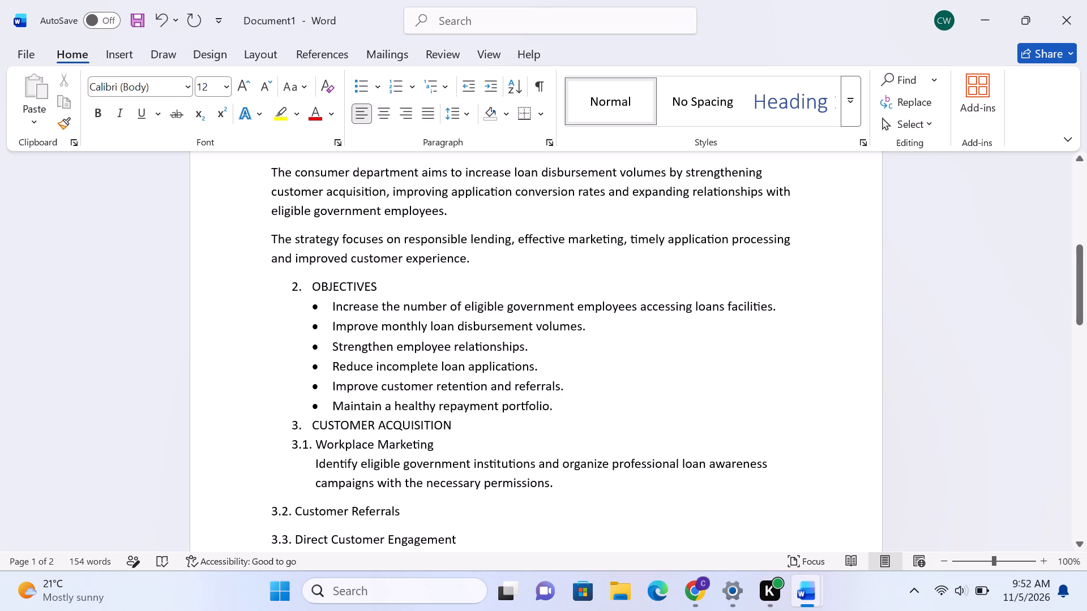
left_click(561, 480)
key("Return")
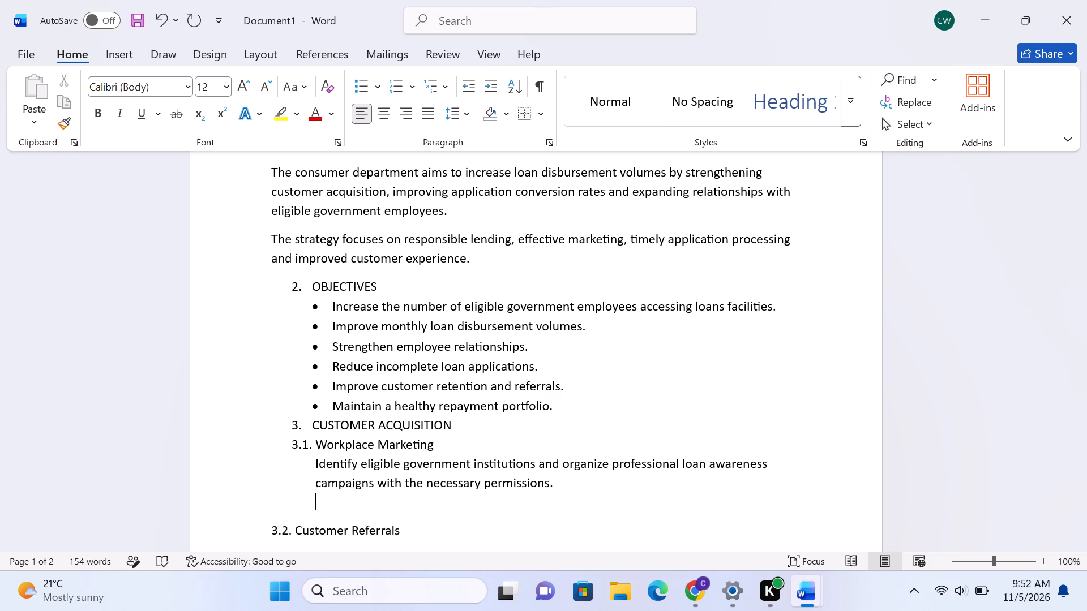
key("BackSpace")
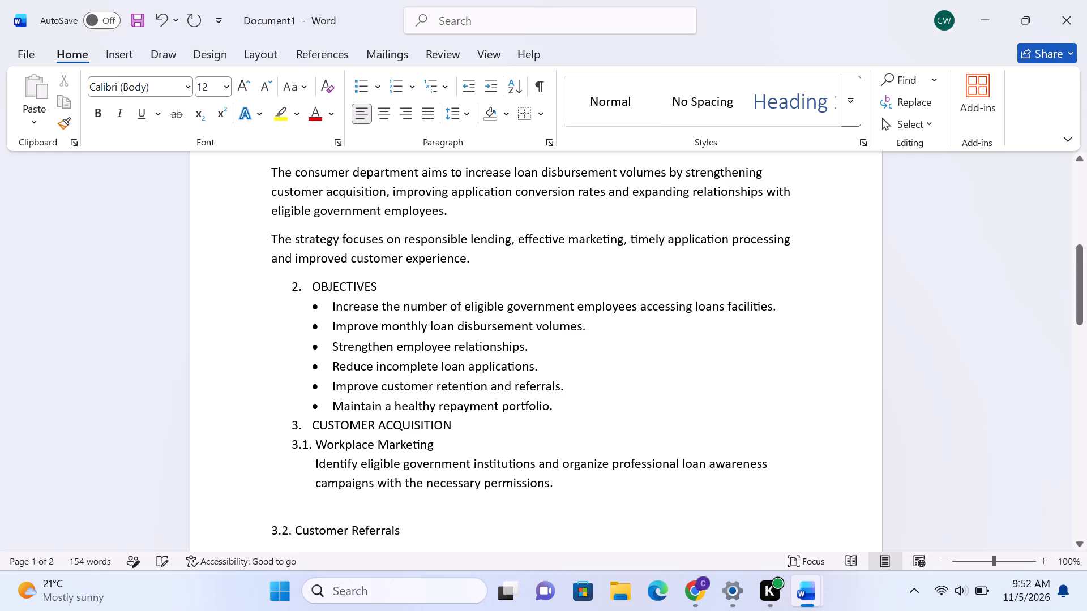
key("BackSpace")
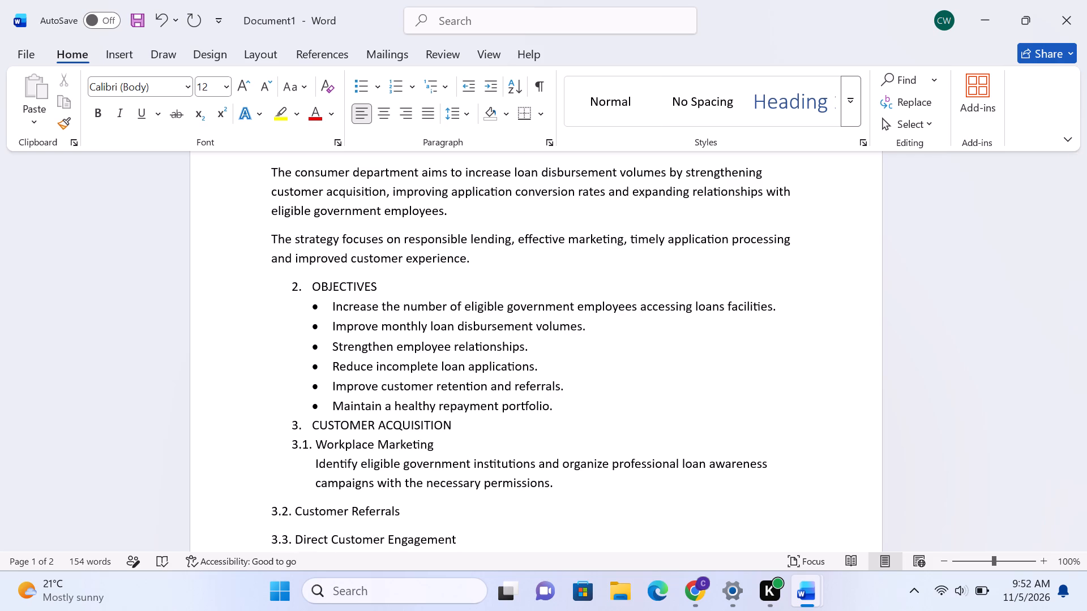
Add an unnumbered line beneath the 3.2 Customer Referrals title, indented with spaces to align with the title text.
left_click(269, 502)
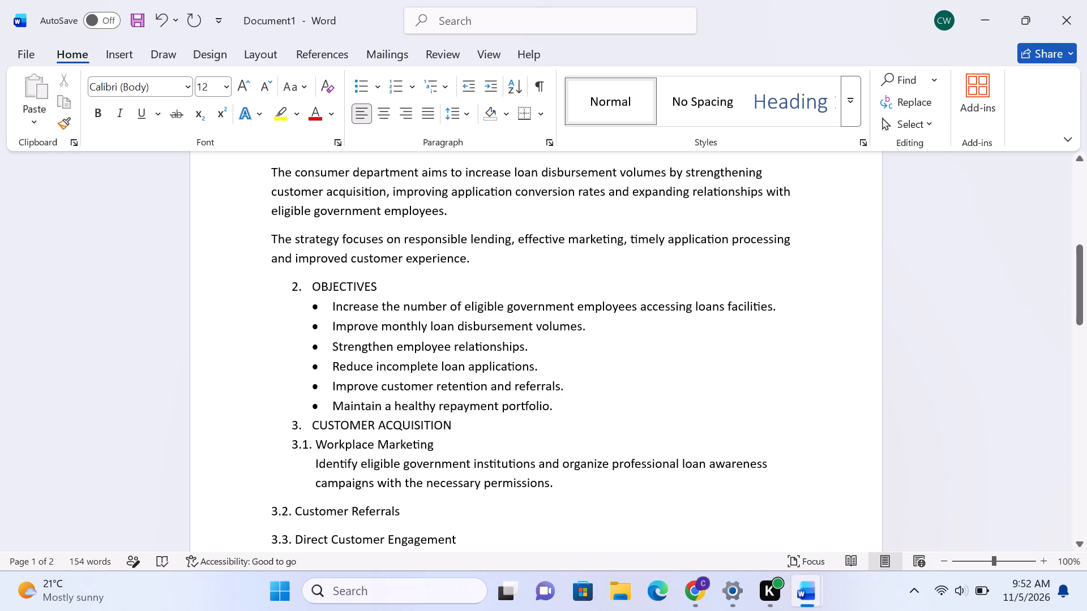
left_click(288, 508)
left_click(412, 514)
key("Return")
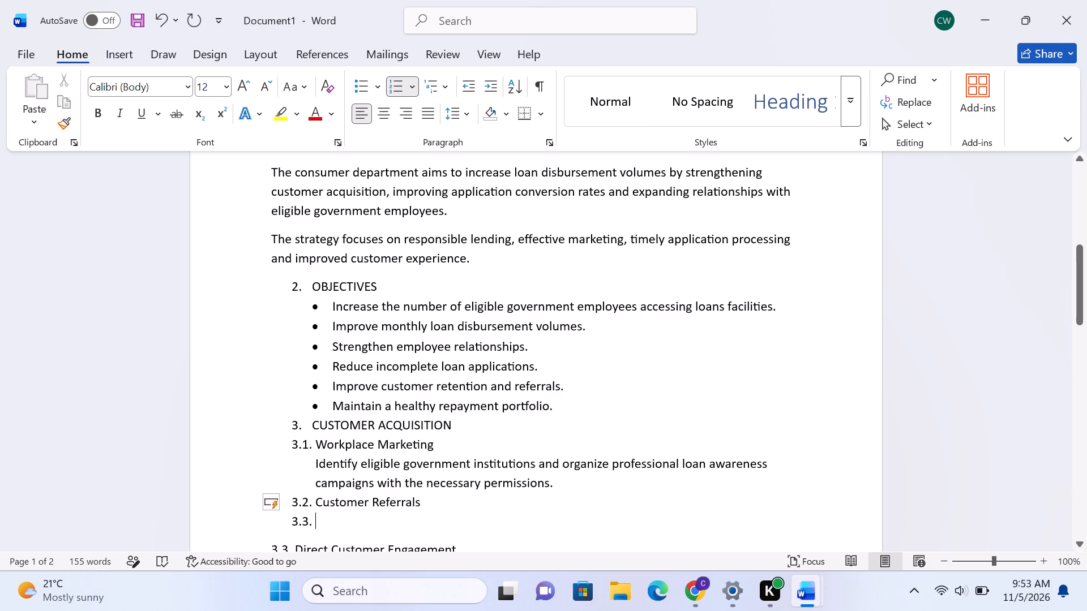
key("BackSpace")
key("BackSpace")
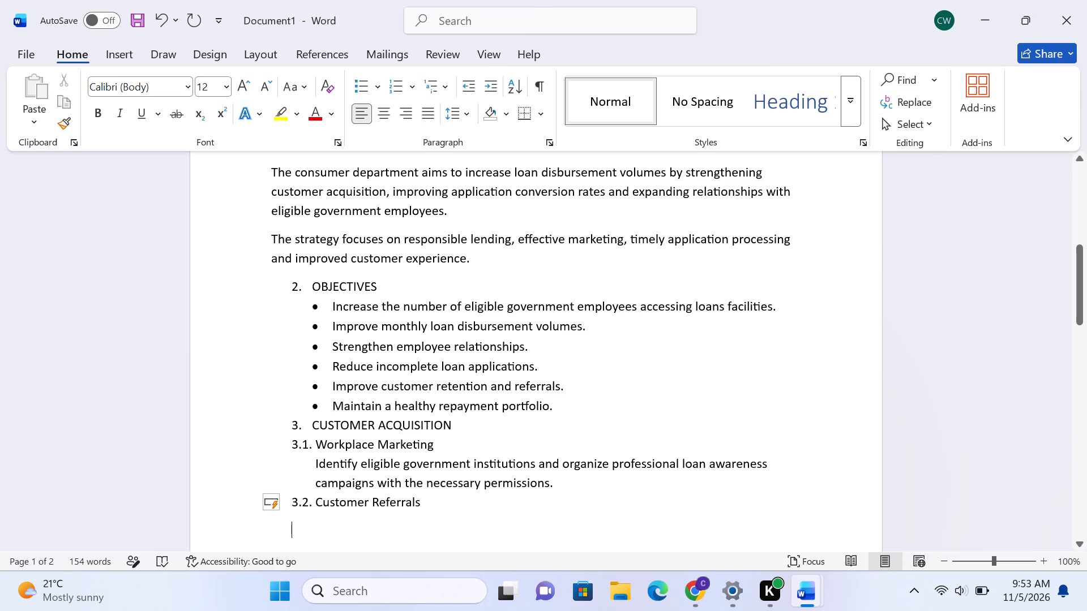
key("space")
key("space")
key("space")
key("space")
key("space")
key("space")
key("space")
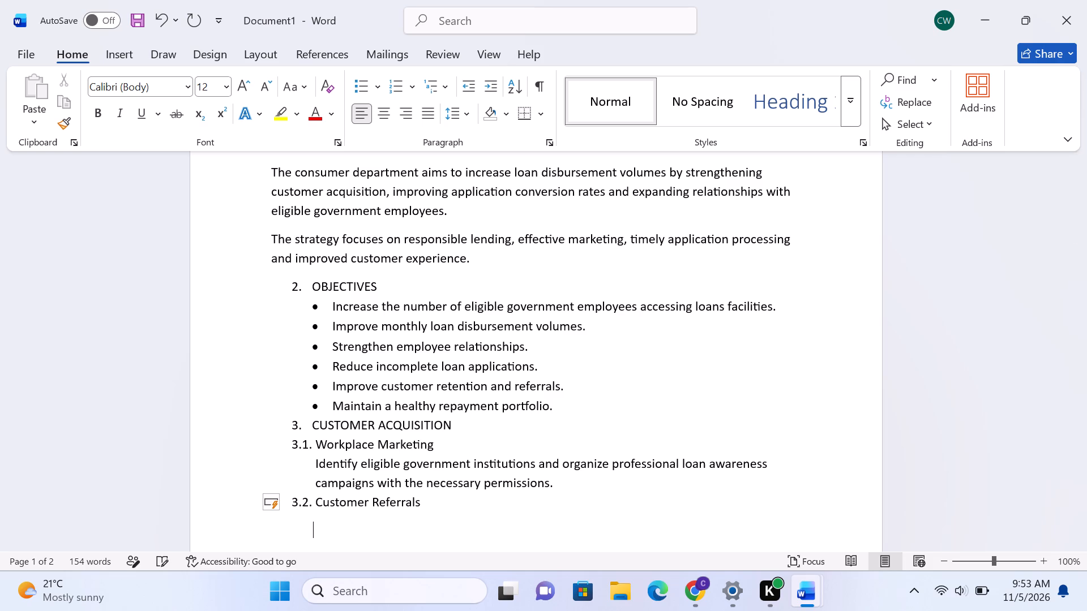
key("space")
Begin the Customer Referrals description with "Develop a referral approach that encourages existing customers".
type("develop")
key("space")
type("a referral")
key("space")
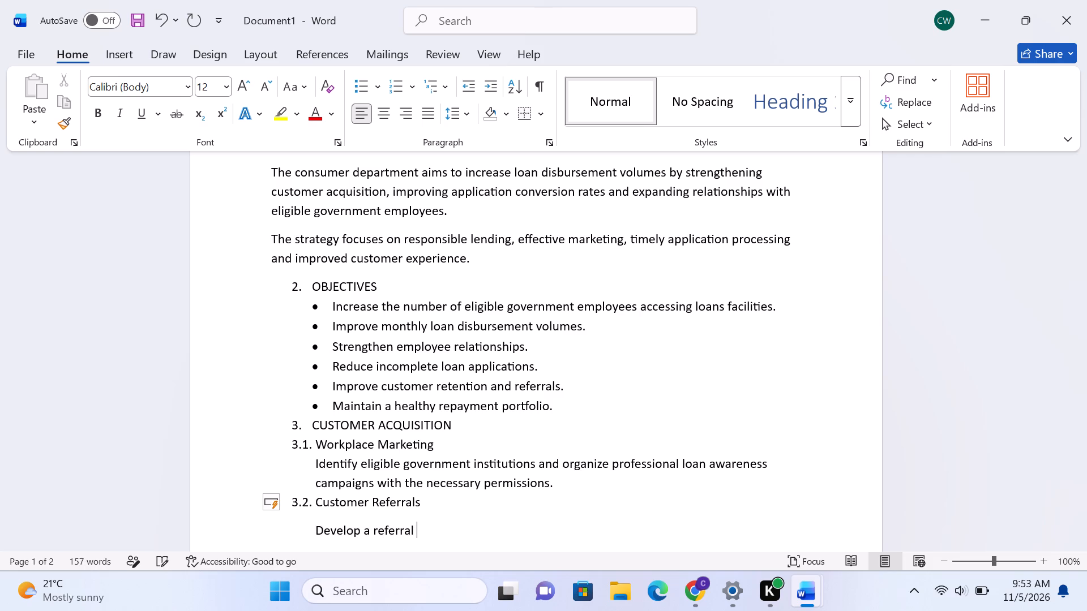
type("approach")
key("space")
type("thta")
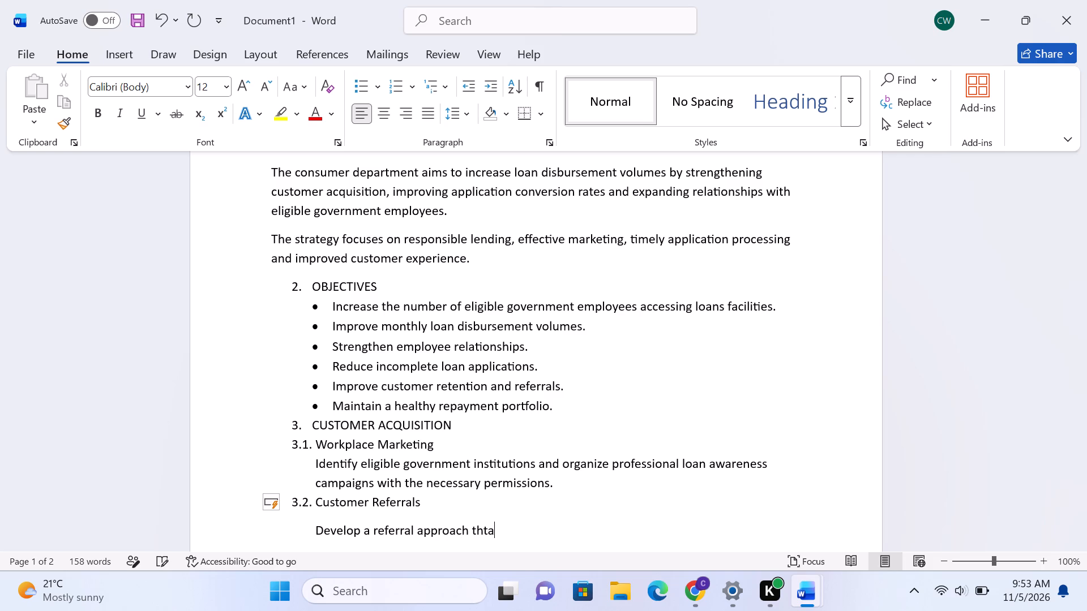
key("BackSpace")
key("BackSpace")
type("at encourages")
key("space")
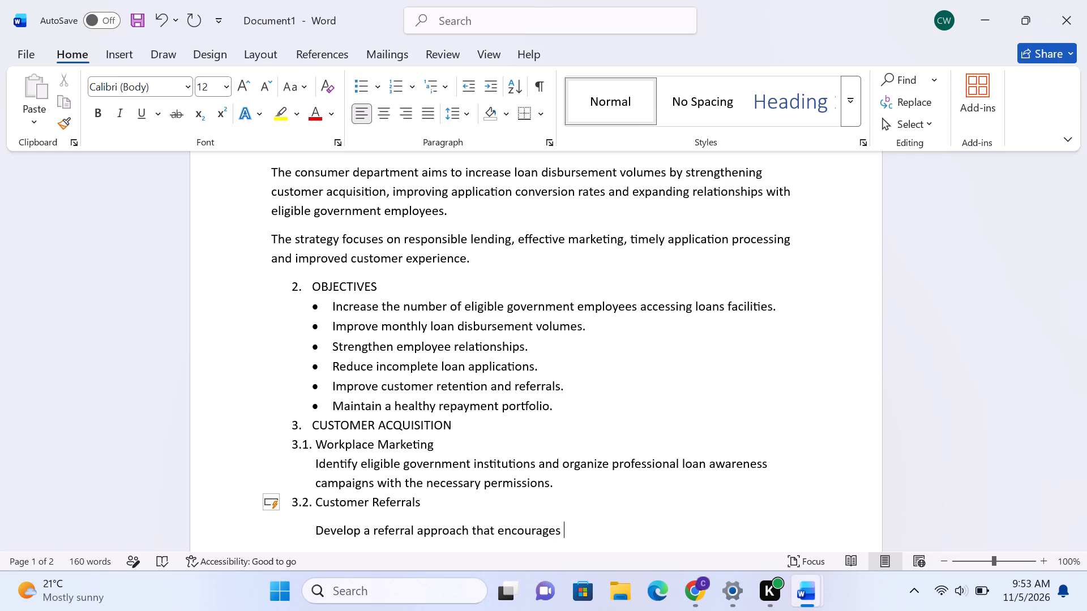
type("existing")
key("space")
type("customers")
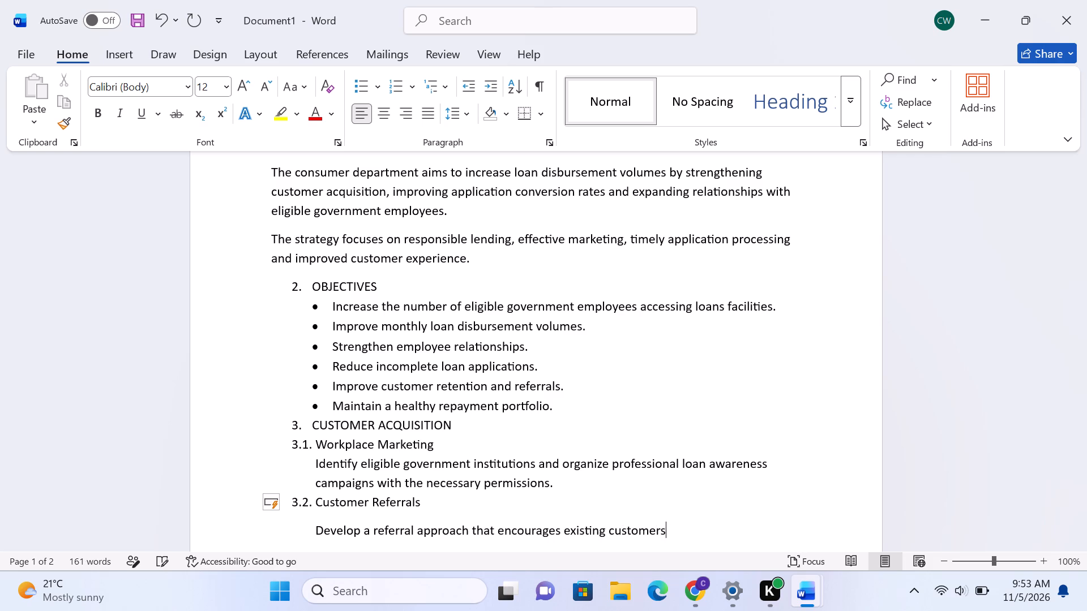
Complete the Customer Referrals sentence with "to introduce colleagues interested in credit facilities.".
key("space")
type("to intri=")
key("BackSpace")
key("BackSpace")
type("oduce")
key("space")
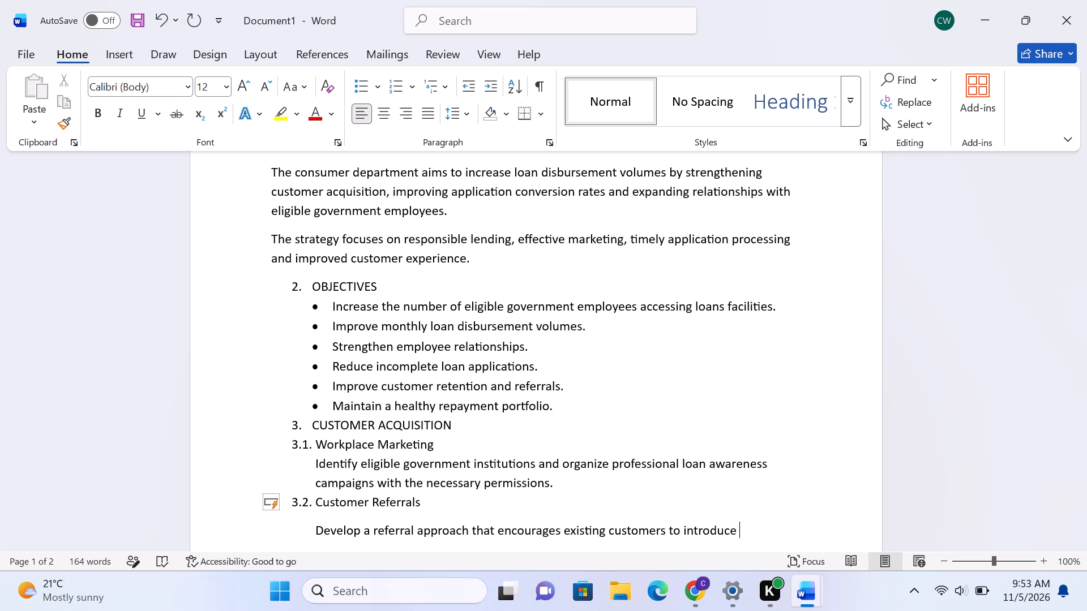
type("colle")
type("agues")
key("space")
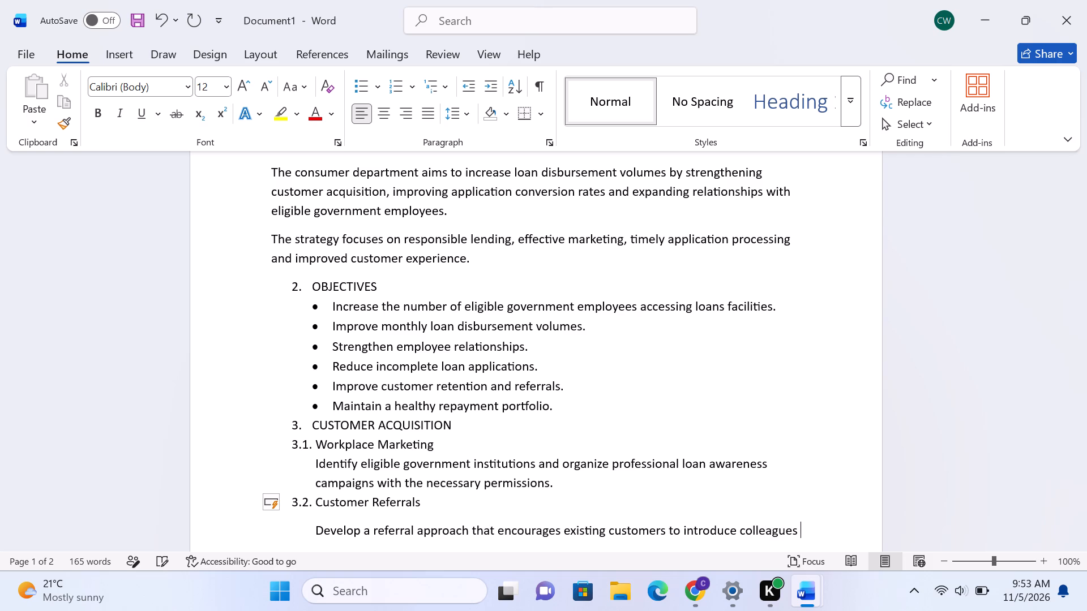
type("interested in credit")
key("space")
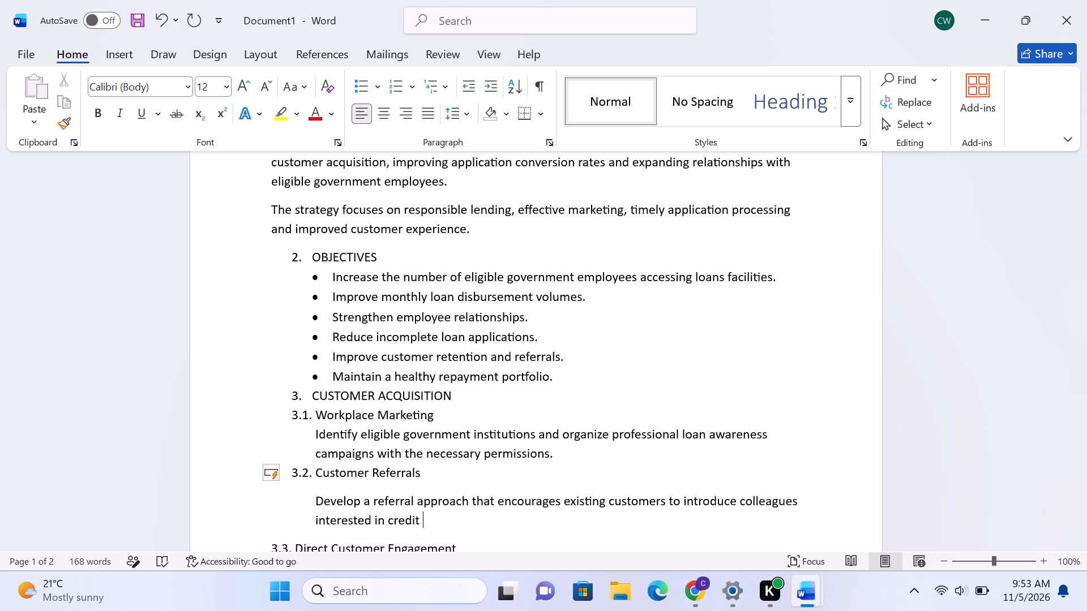
type("facilities")
key("period")
Add an unnumbered line beneath the 3.3 Direct Customer Engagement title, indented with spaces to align with the title text.
left_click(461, 544)
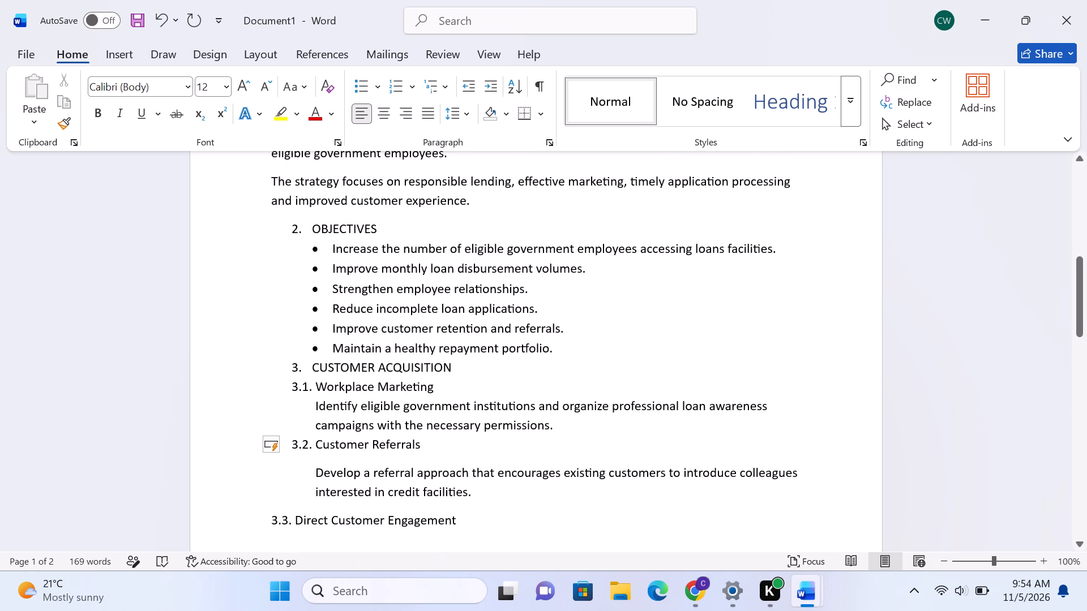
key("Return")
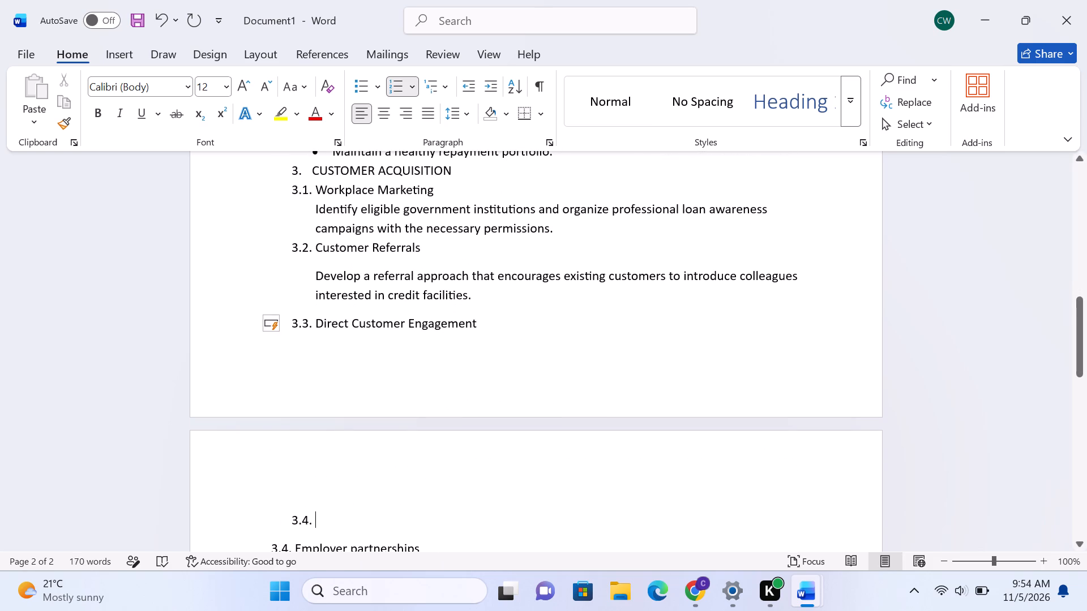
key("BackSpace")
left_click(492, 329)
key("Return")
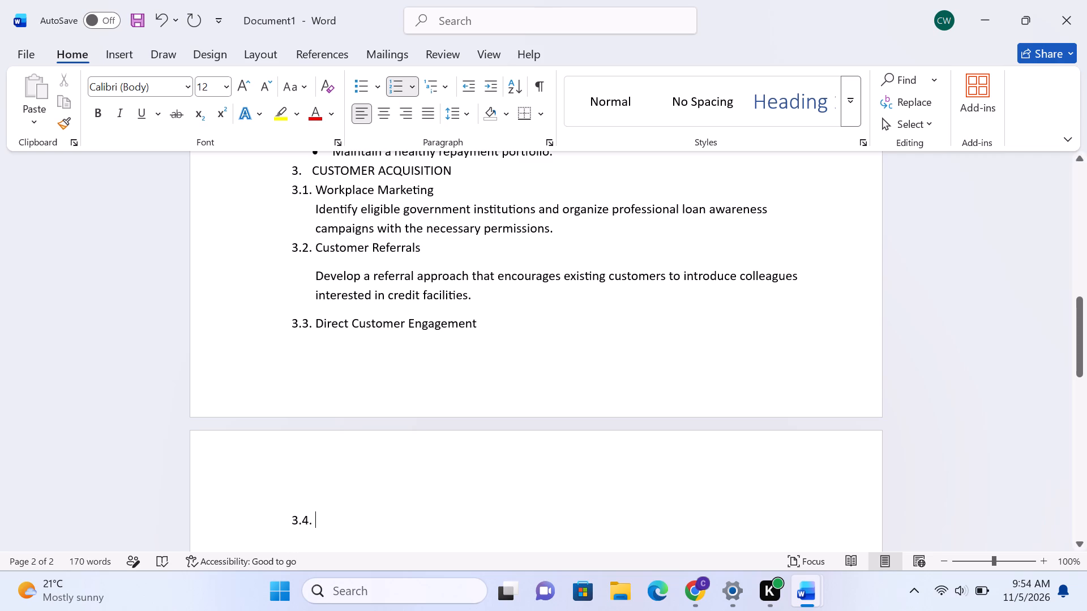
left_click(329, 345)
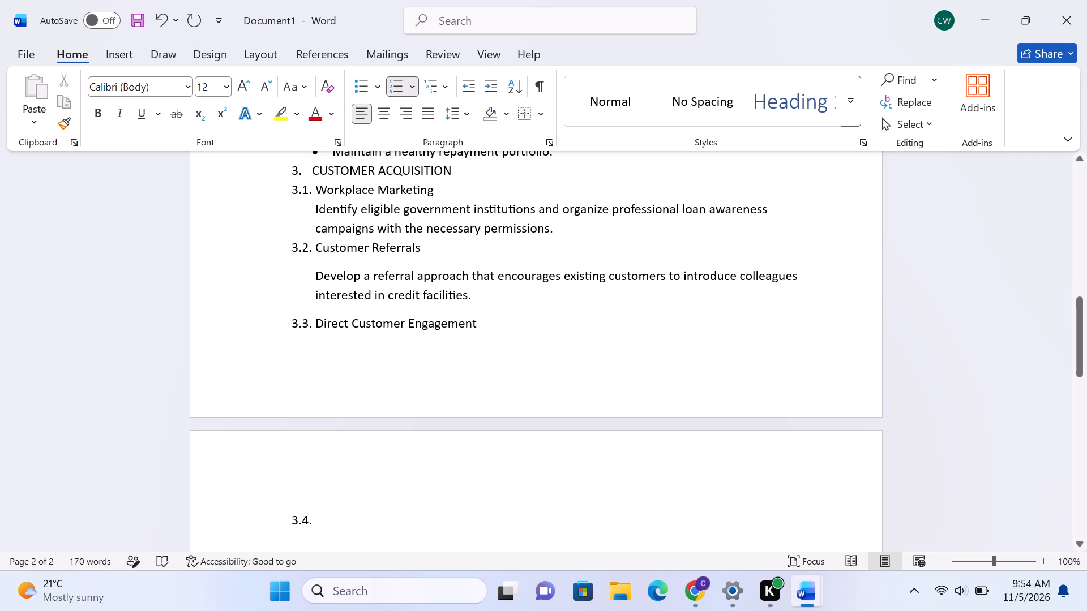
left_click(314, 379)
left_click(326, 515)
key("BackSpace")
key("BackSpace")
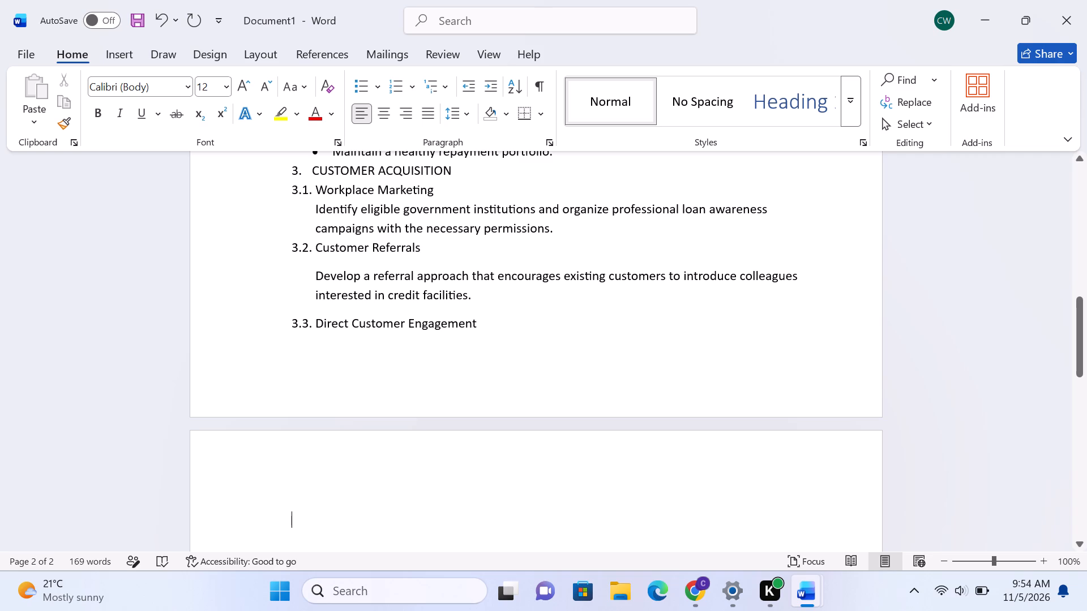
key("space")
key("space")
key("space")
key("space")
key("space")
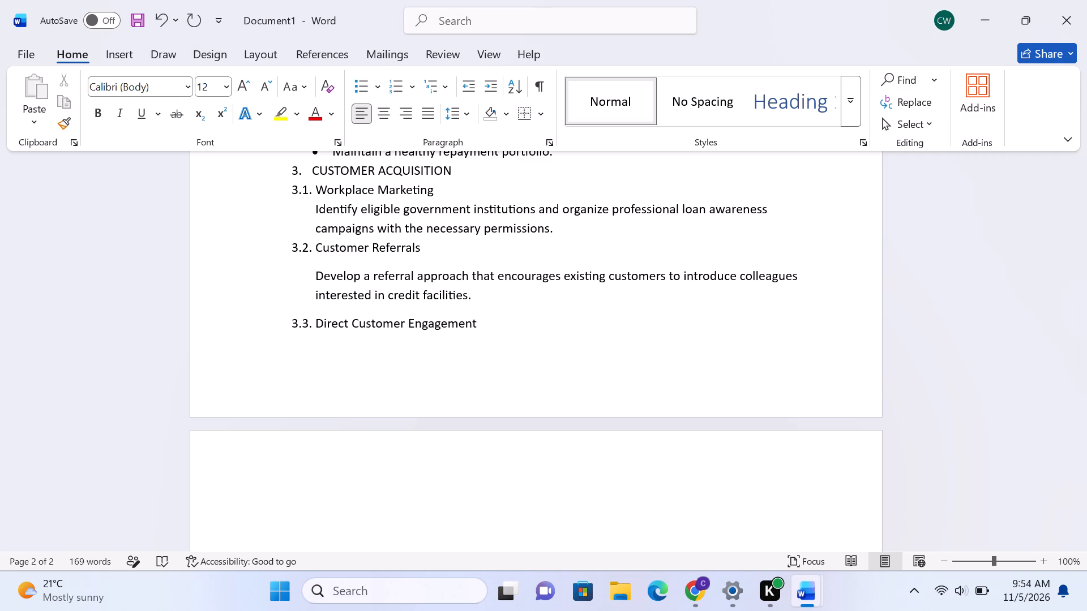
Begin the Direct Customer Engagement description with "Use professionals telephone calls, approved communication channels and".
type("use")
key("space")
type("professionals")
key("space")
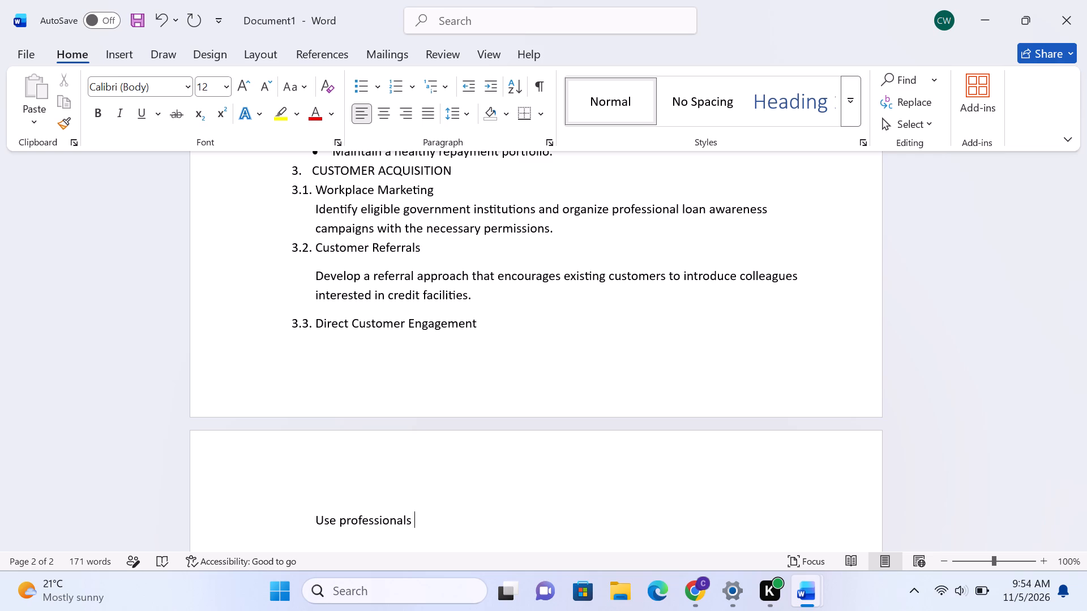
type("telephone")
key("space")
type("calls")
key("space")
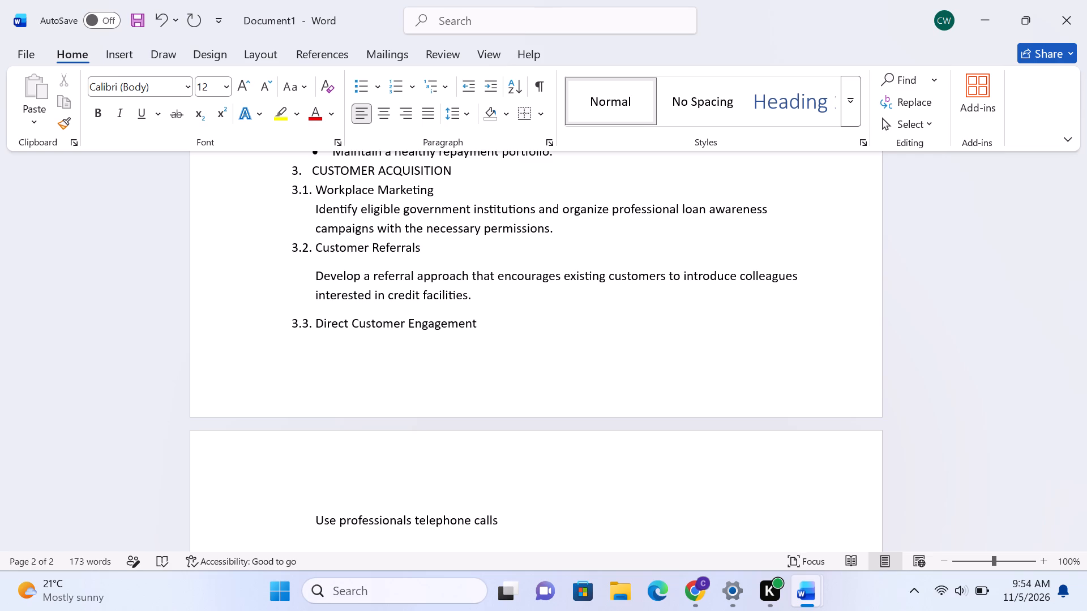
key("BackSpace")
type(", approved")
key("space")
type("communication")
key("space")
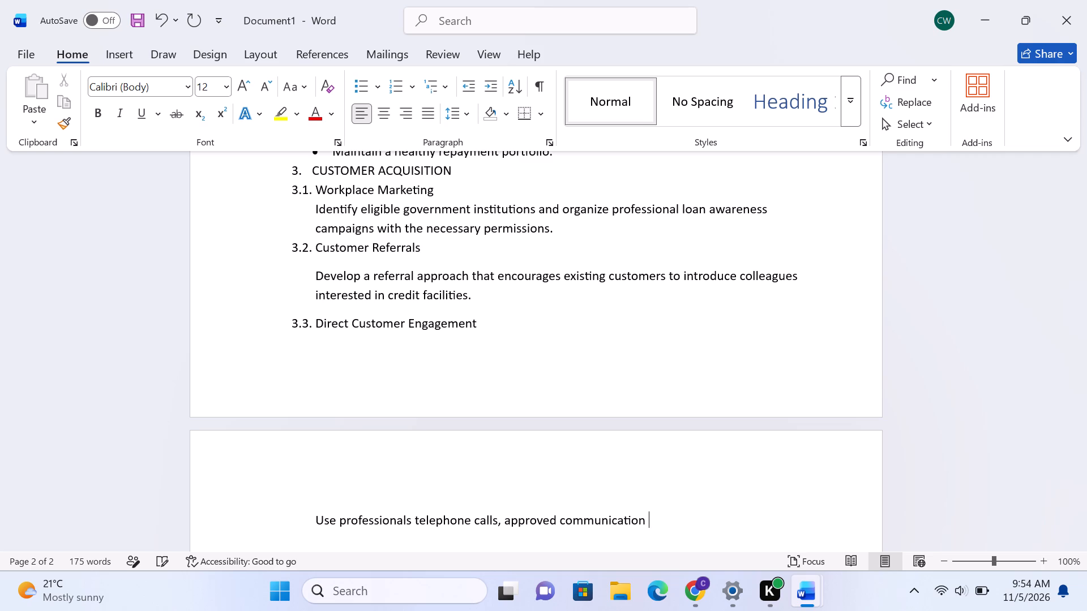
type("channels and")
key("space")
Complete the Direct Customer Engagement sentence with "customer meetings to explain available loan products.".
type("customer meetings")
key("space")
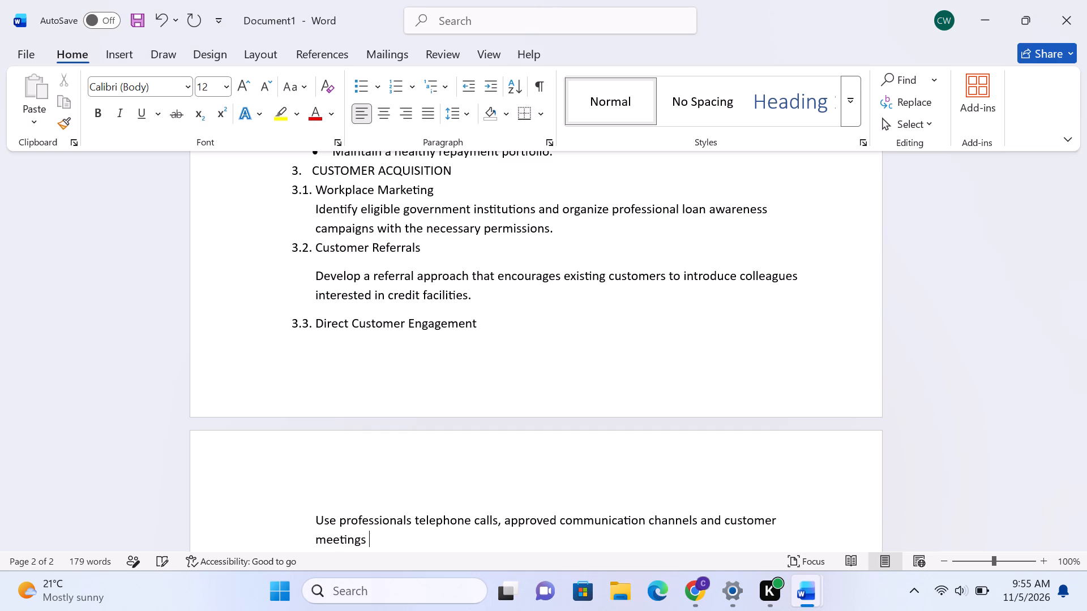
type("to explain")
key("space")
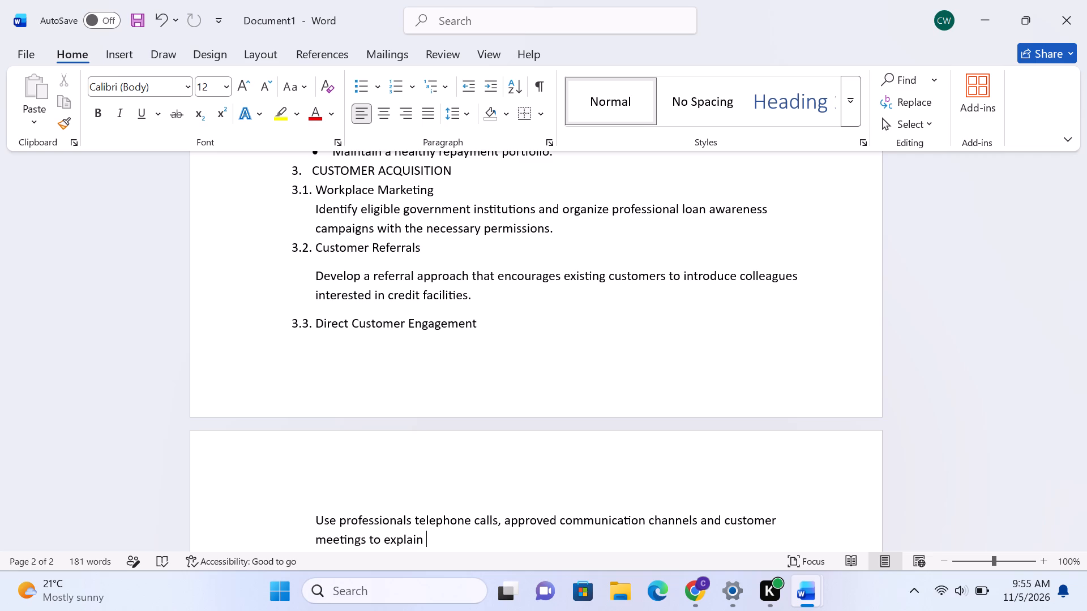
type("available")
key("space")
type("loan prody")
key("BackSpace")
type("ucts")
key("period")
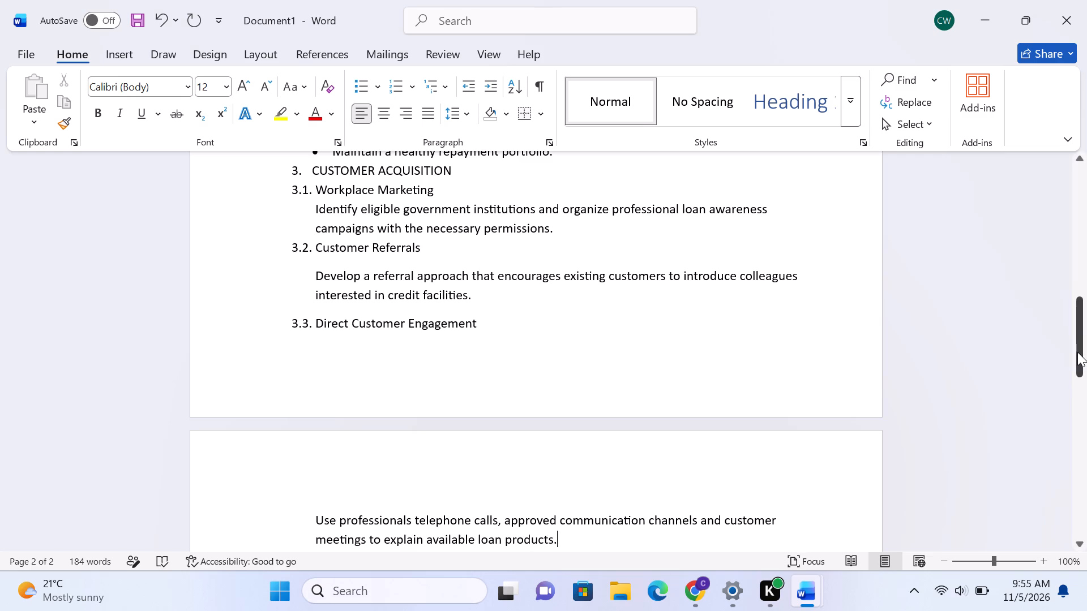
Add an empty line beneath the Direct Customer Engagement description.
left_click_drag(1077, 352, 1082, 398)
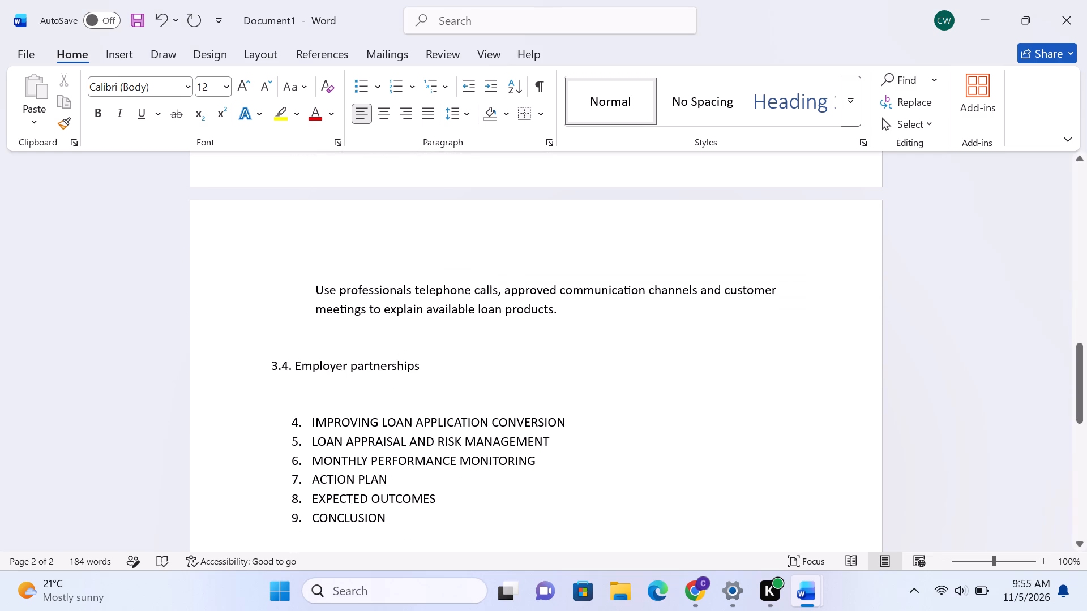
left_click(434, 370)
left_click(567, 308)
key("Return")
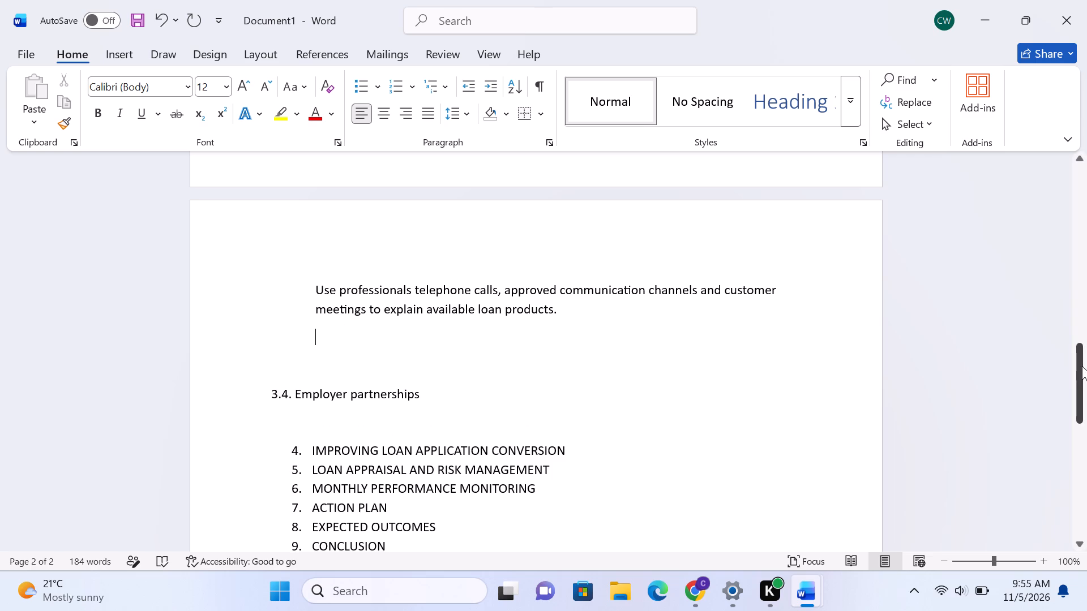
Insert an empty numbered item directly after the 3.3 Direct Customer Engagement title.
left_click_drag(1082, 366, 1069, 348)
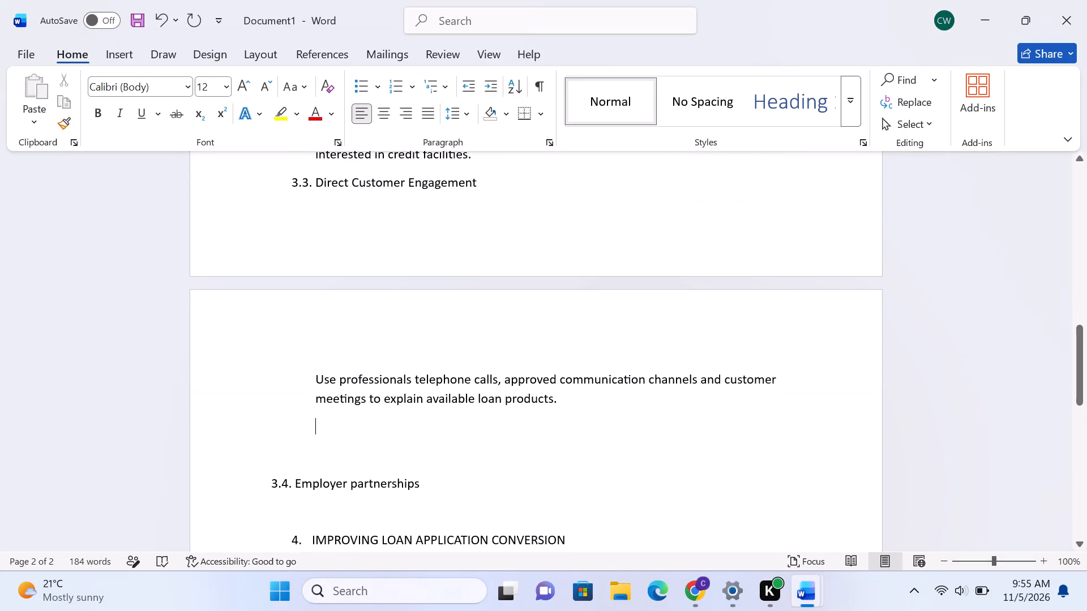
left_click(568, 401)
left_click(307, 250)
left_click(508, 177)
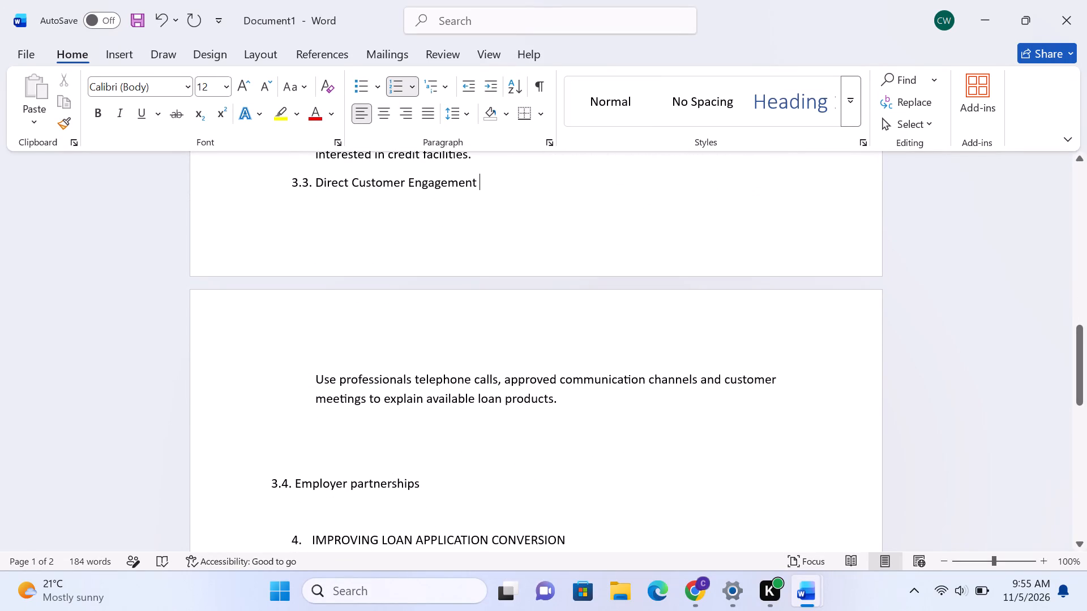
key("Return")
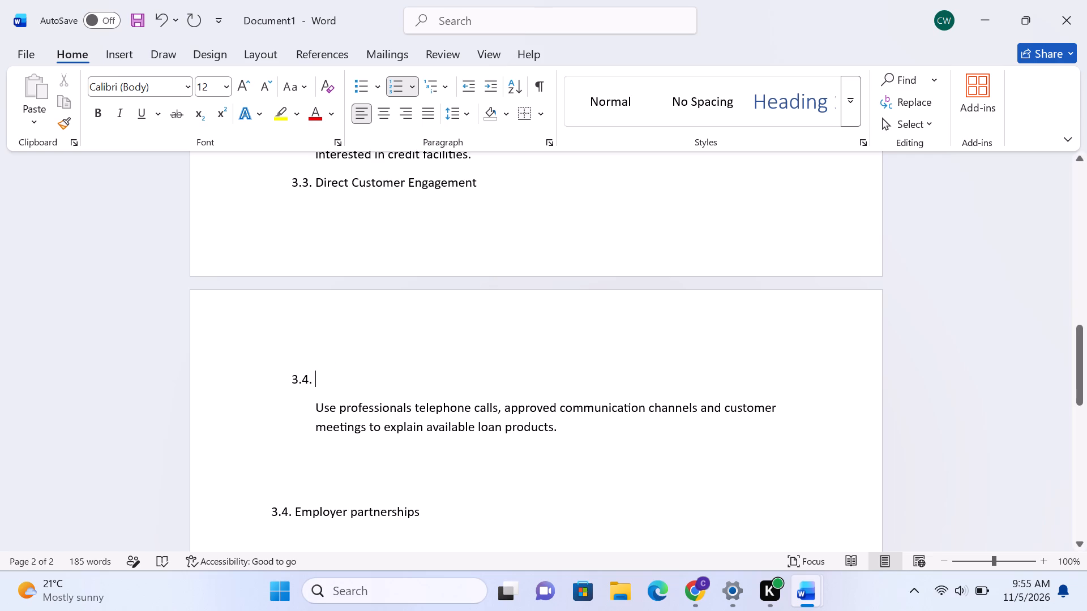
Indent the 3.4 Employer partnerships title with three leading spaces.
left_click(273, 506)
left_click(273, 506)
key("space")
key("space")
key("space")
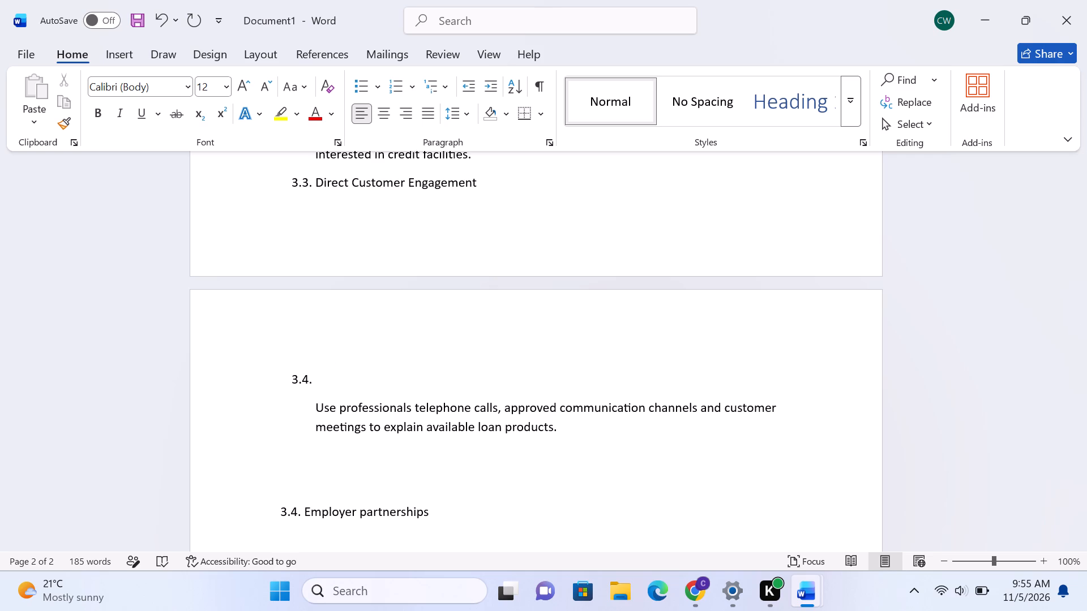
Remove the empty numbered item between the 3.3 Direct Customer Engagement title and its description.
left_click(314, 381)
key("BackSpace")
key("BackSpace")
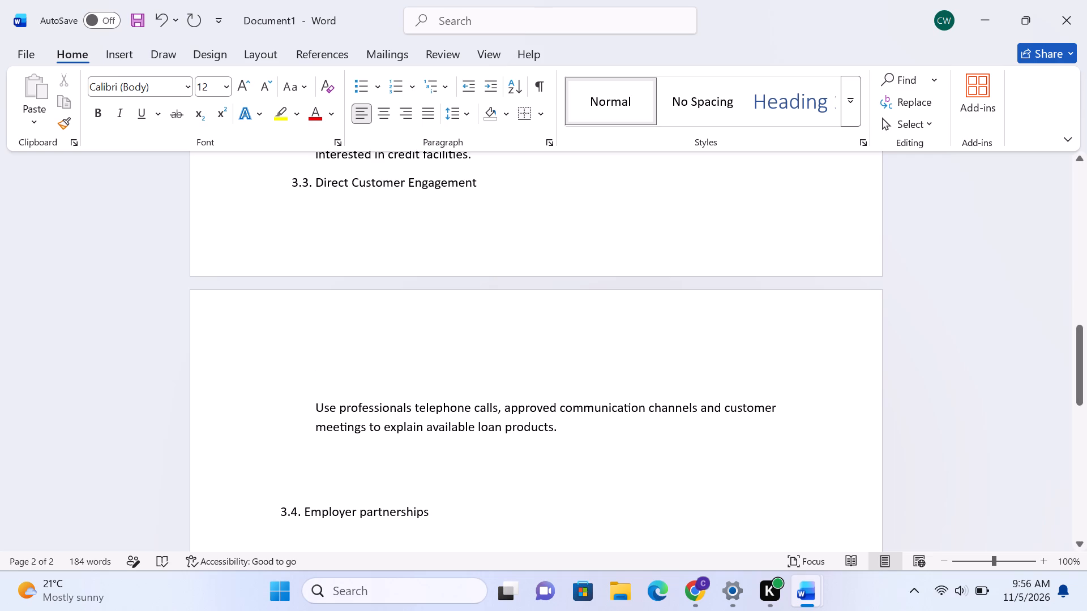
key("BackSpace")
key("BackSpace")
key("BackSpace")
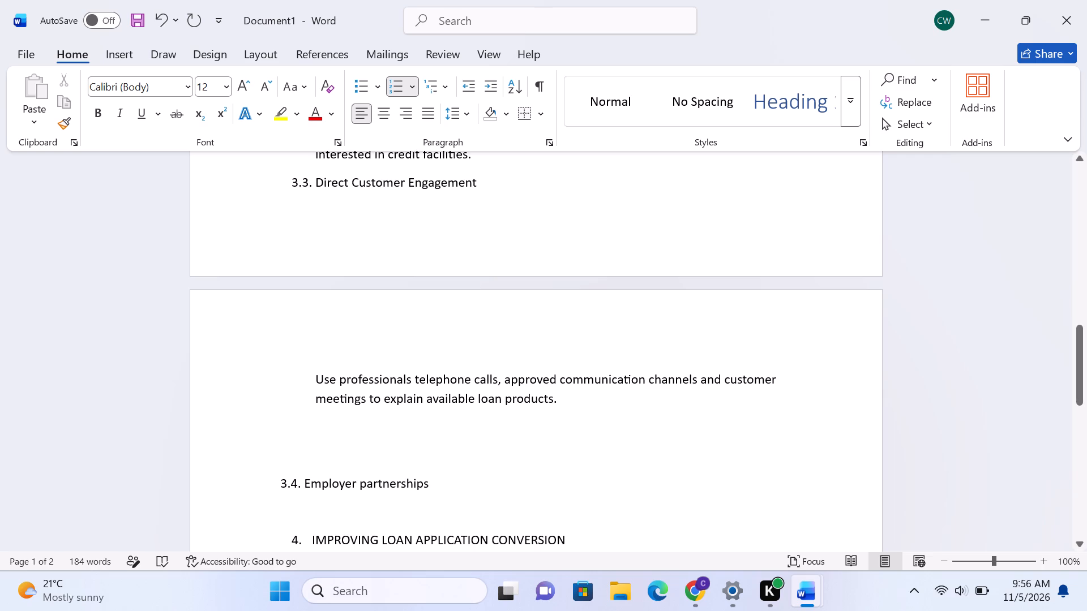
Add an unnumbered line beneath the 3.4 Employer partnerships title, aligned with the title text.
left_click(439, 479)
key("Return")
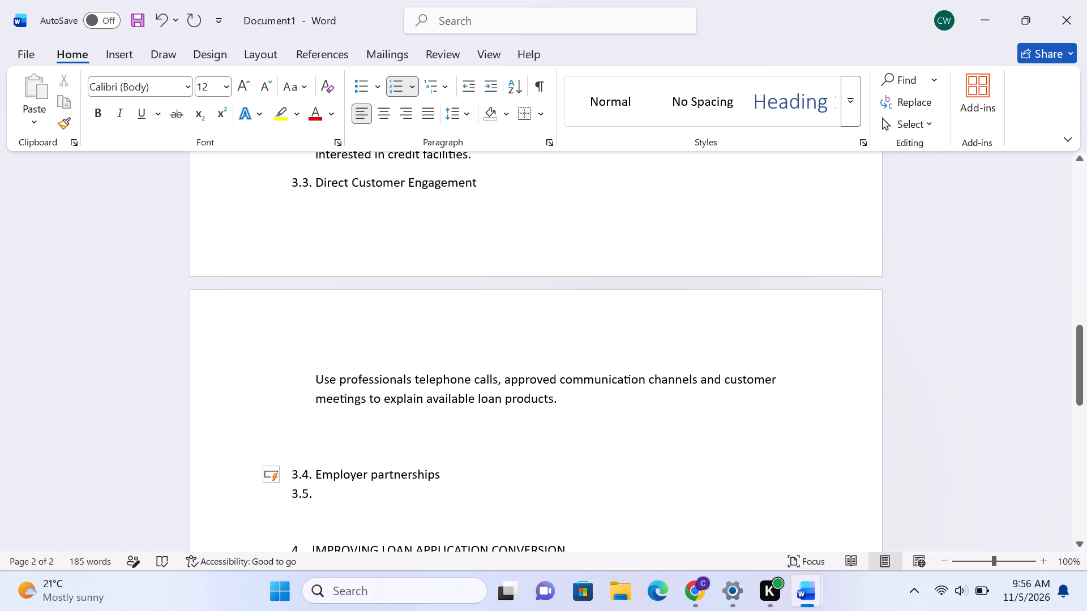
key("BackSpace")
Begin the Employer partnerships description with "Maintain relationships with relevant payroll and human resource departments".
type("maintain")
key("space")
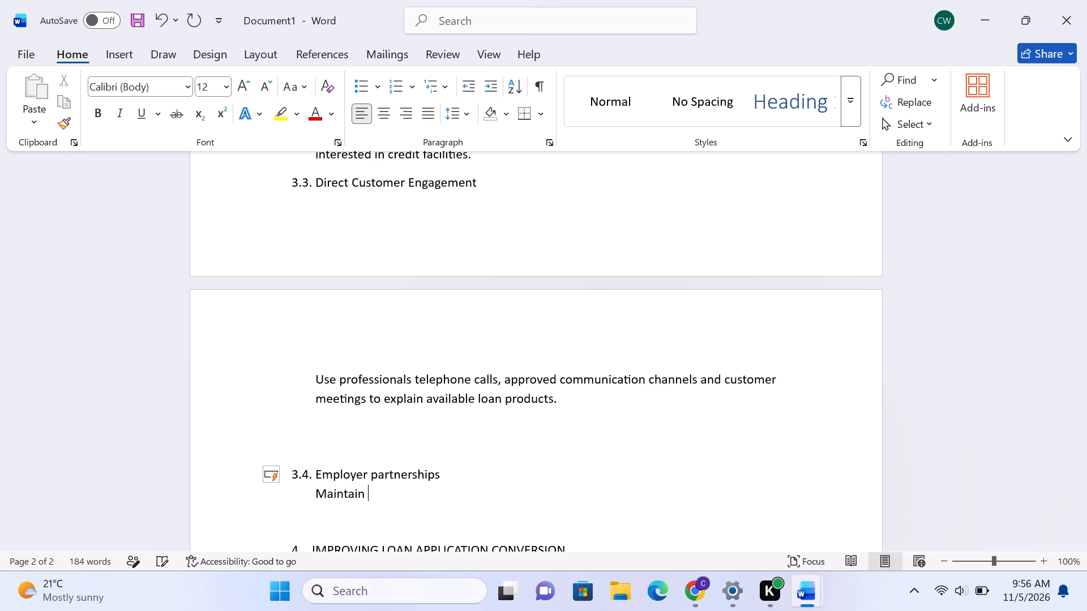
type("relationships")
key("space")
type("with relevant")
key("space")
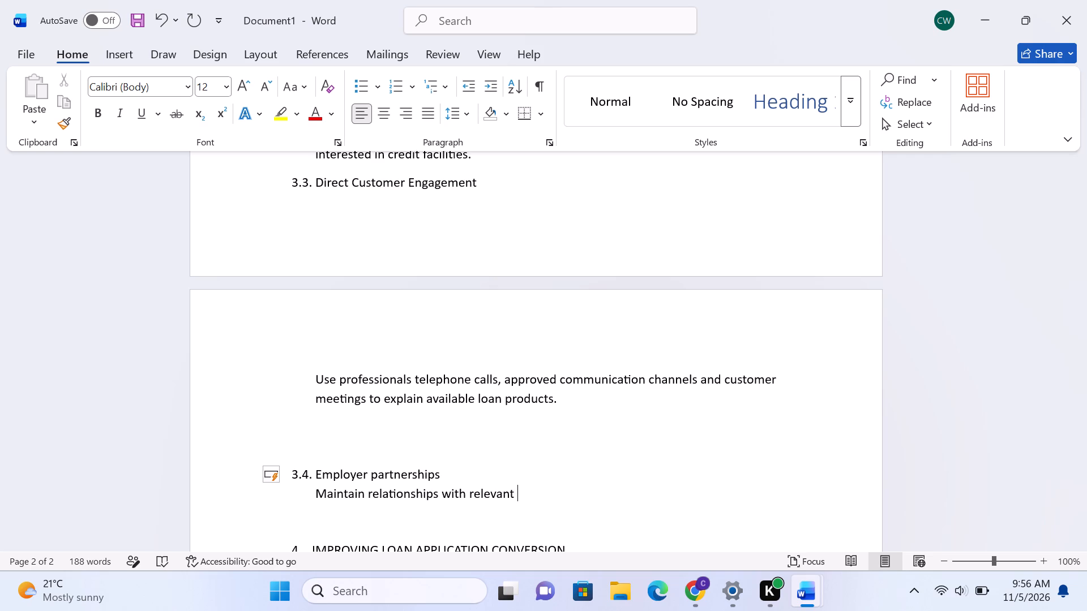
type("payroll")
key("space")
type("and human resources")
key("space")
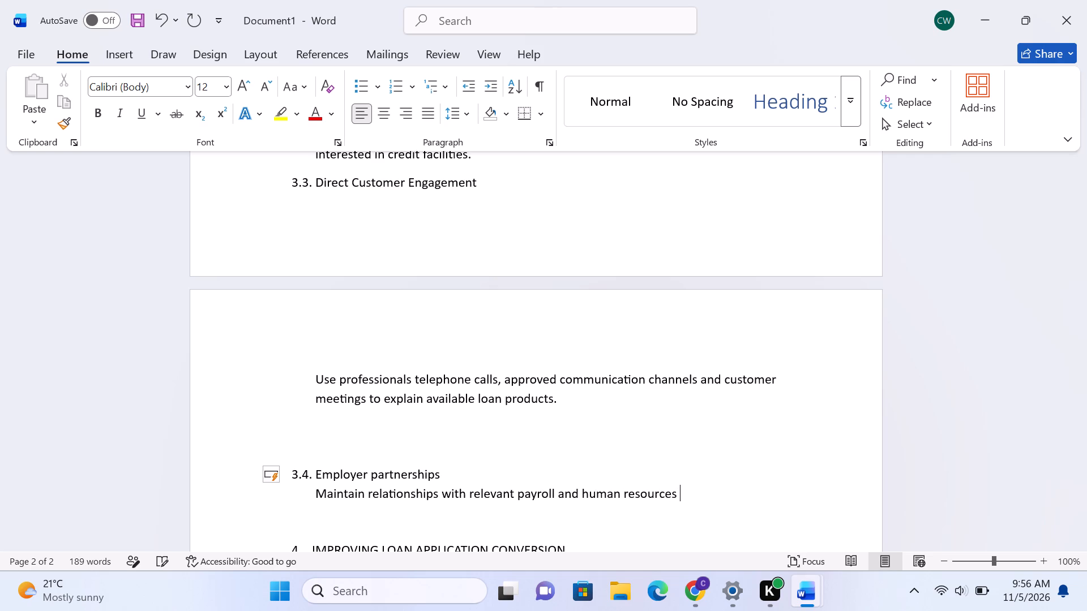
key("BackSpace")
key("BackSpace")
key("space")
type("departments")
key("space")
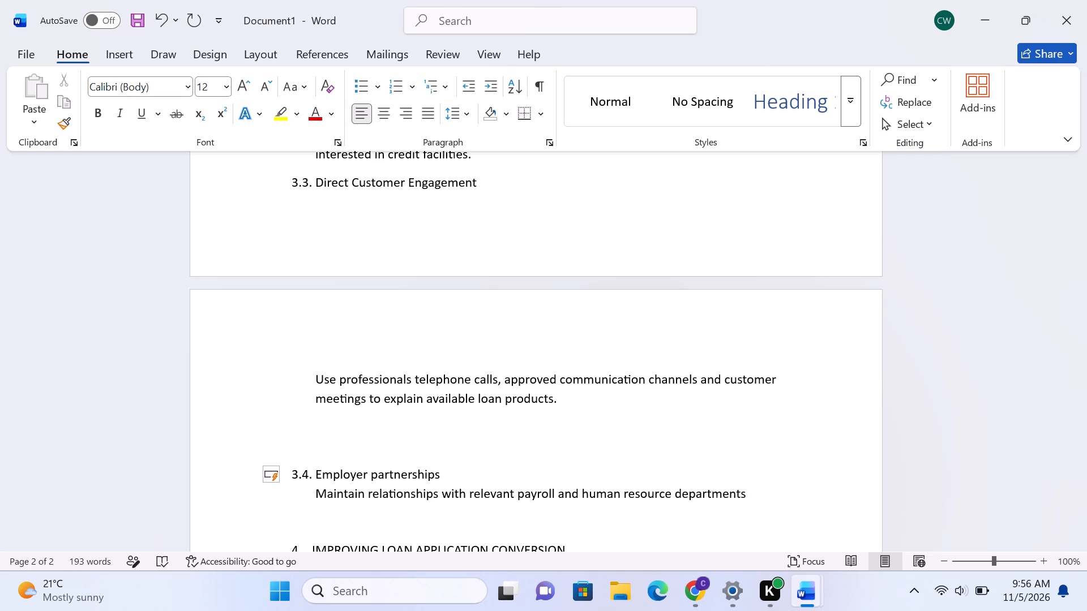
Complete the Employer partnerships sentence with "to understand documentation, eligibility and check-off arrangements.".
type("to understand")
key("space")
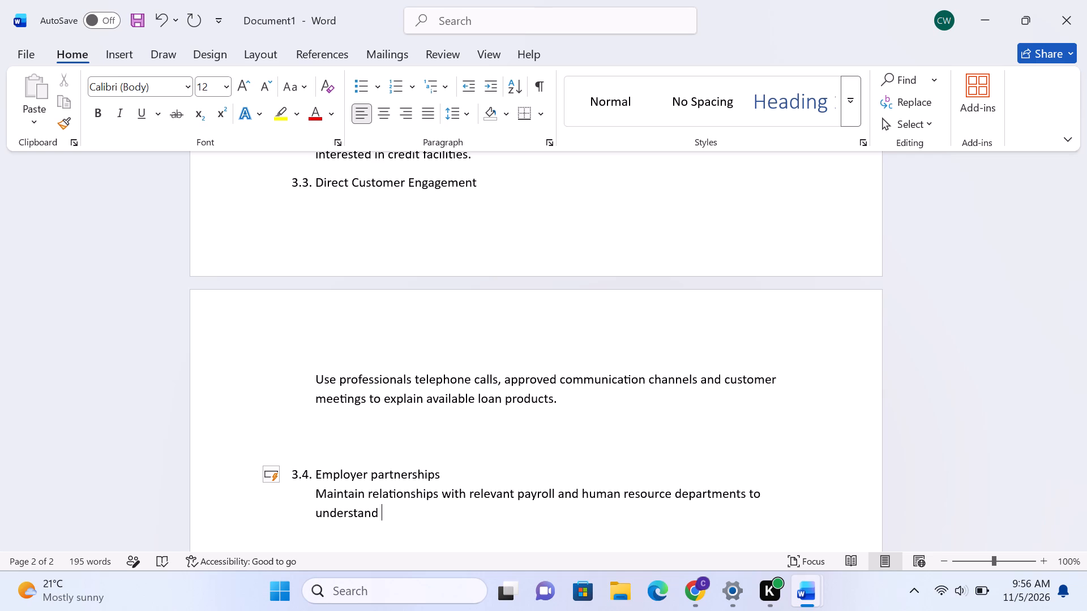
type("documentation")
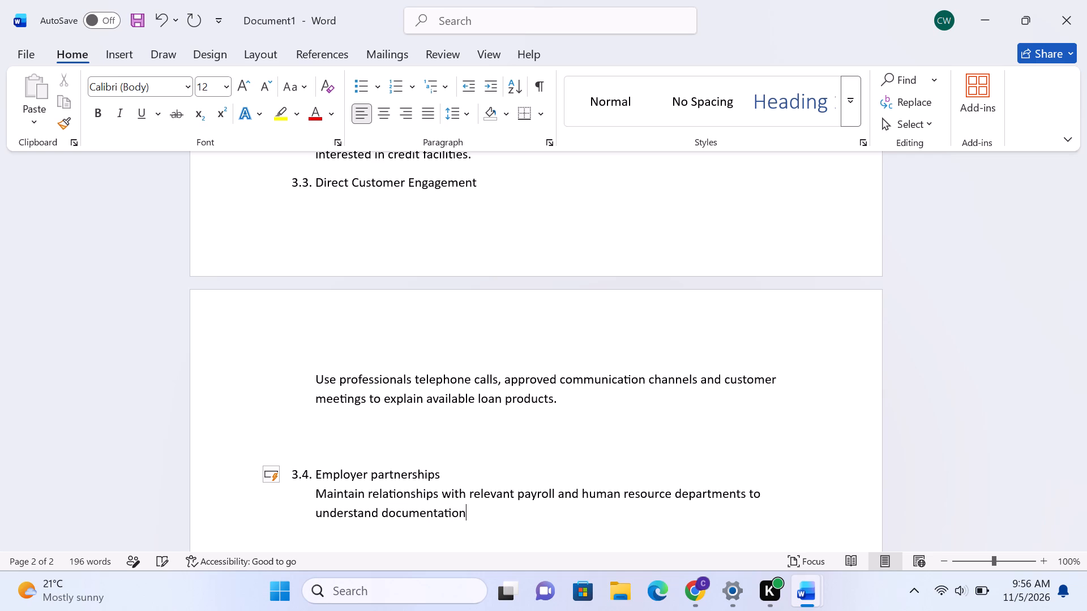
key("space")
key("BackSpace")
key("comma")
key("e")
key("BackSpace")
key("space")
type("eli")
type("gibility")
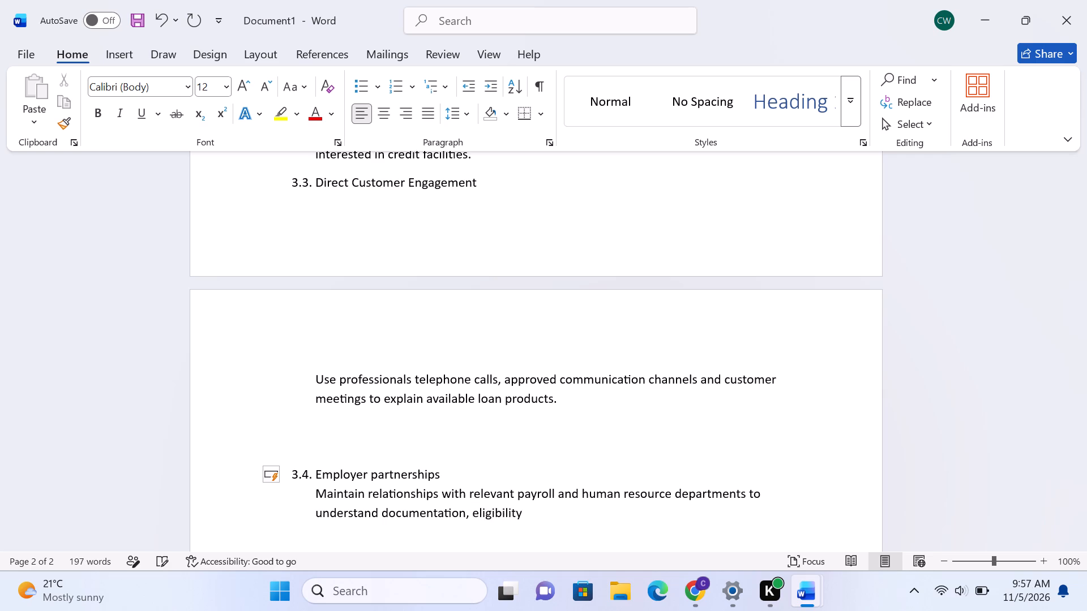
key("space")
type("and check-off")
key("space")
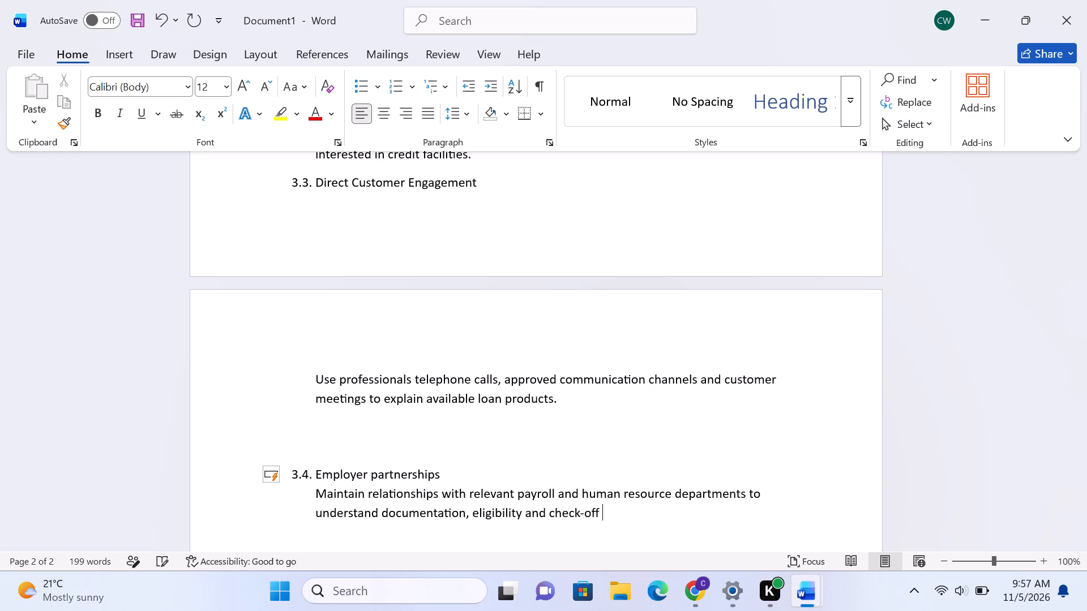
type("arrangements")
key("period")
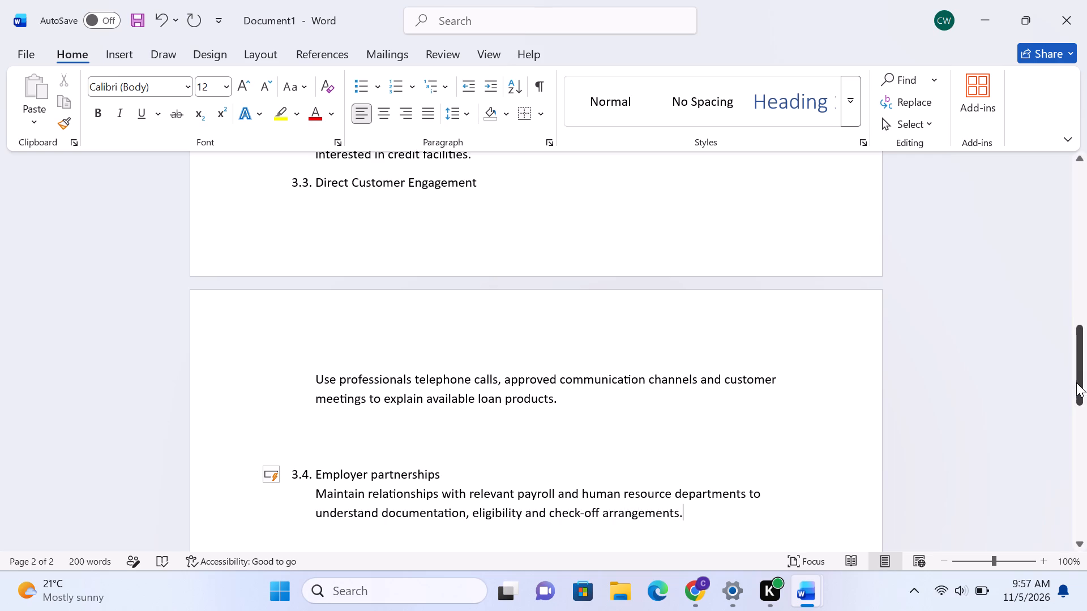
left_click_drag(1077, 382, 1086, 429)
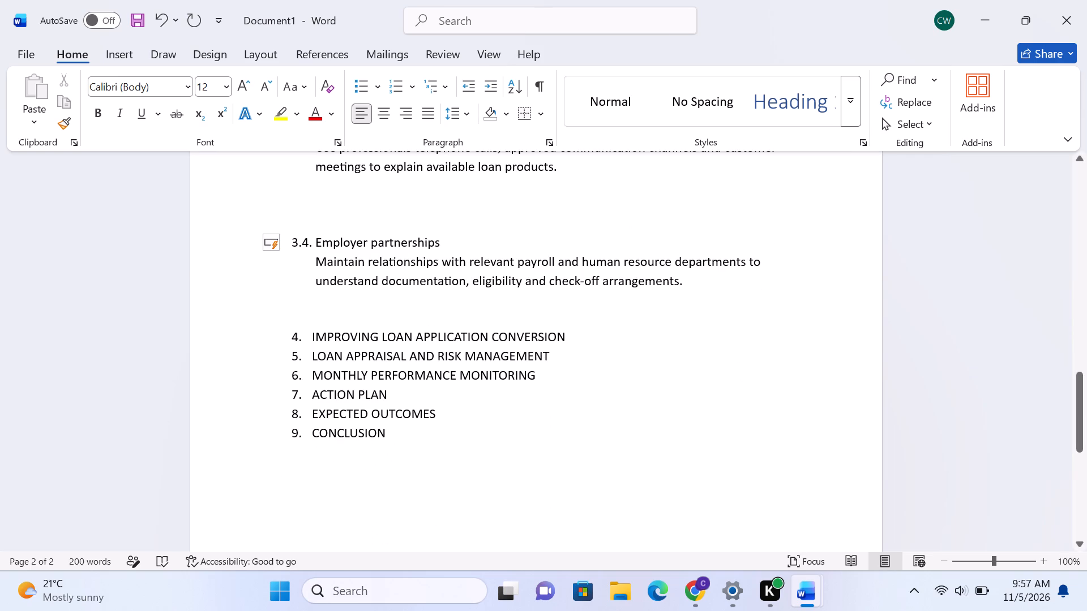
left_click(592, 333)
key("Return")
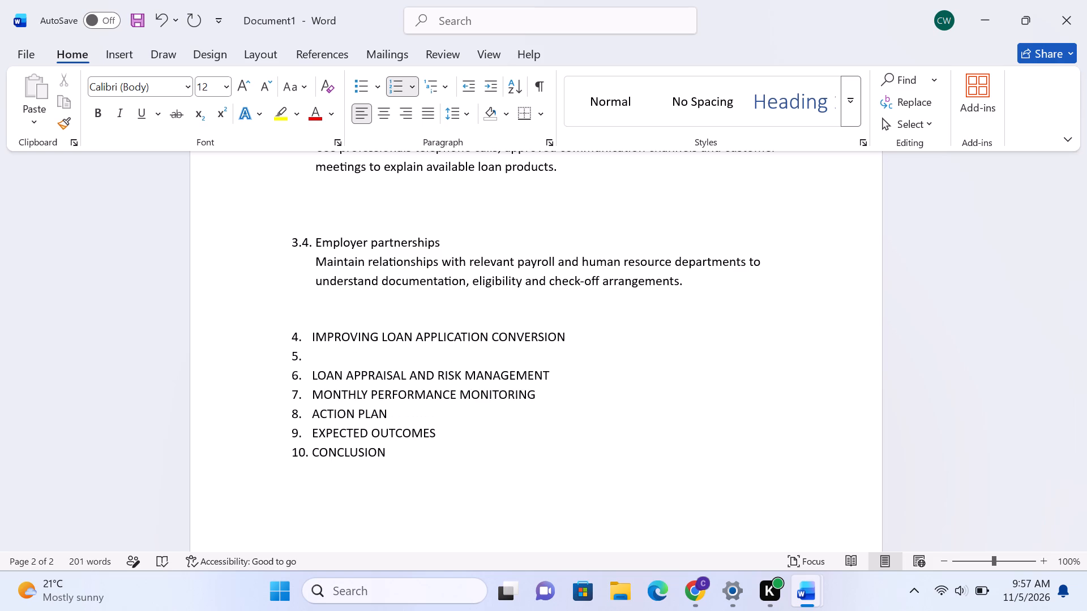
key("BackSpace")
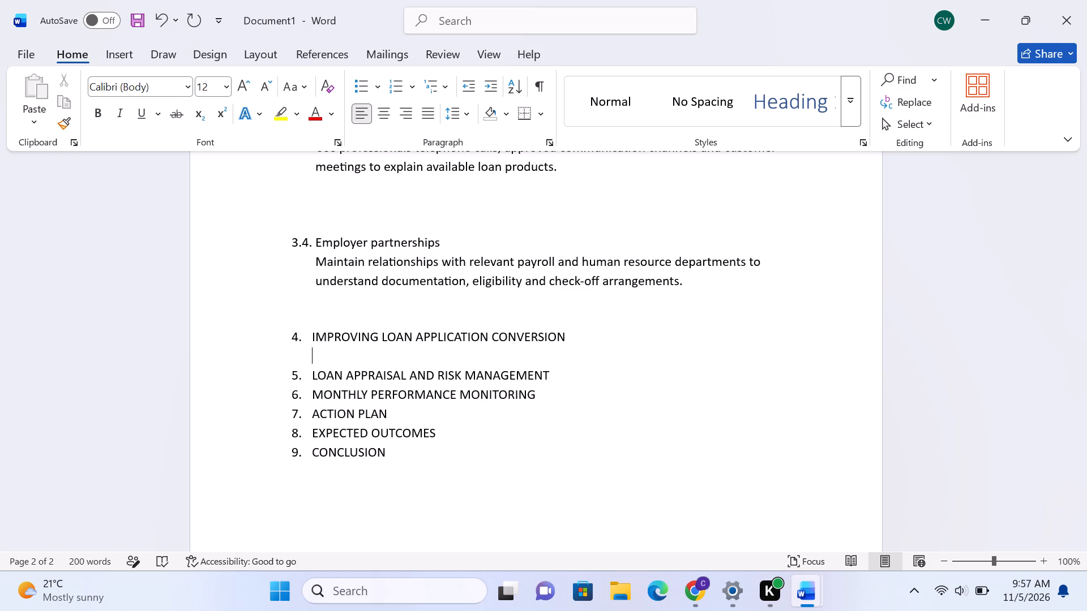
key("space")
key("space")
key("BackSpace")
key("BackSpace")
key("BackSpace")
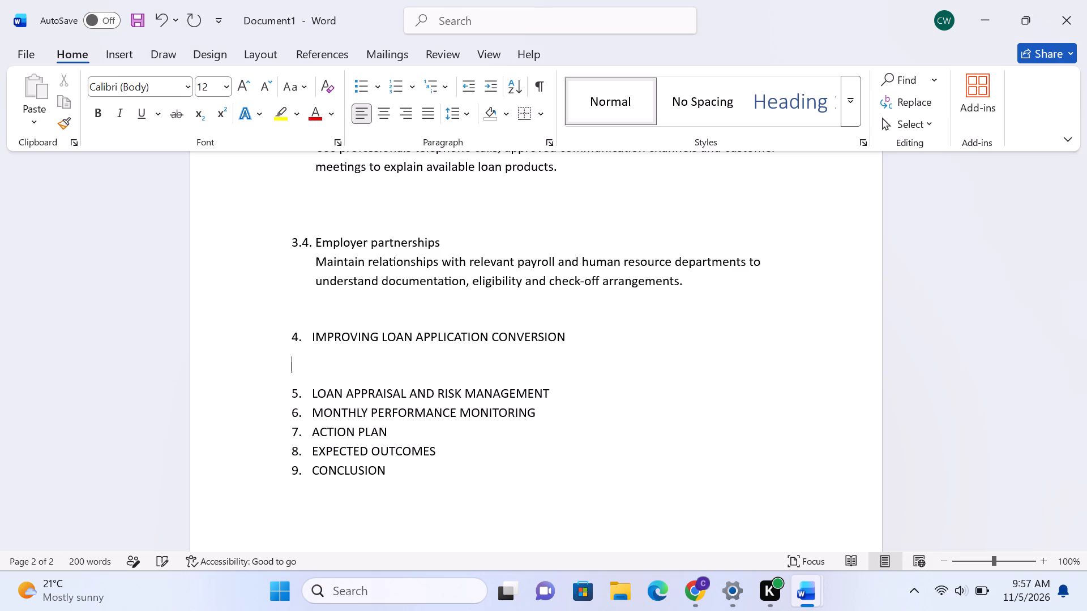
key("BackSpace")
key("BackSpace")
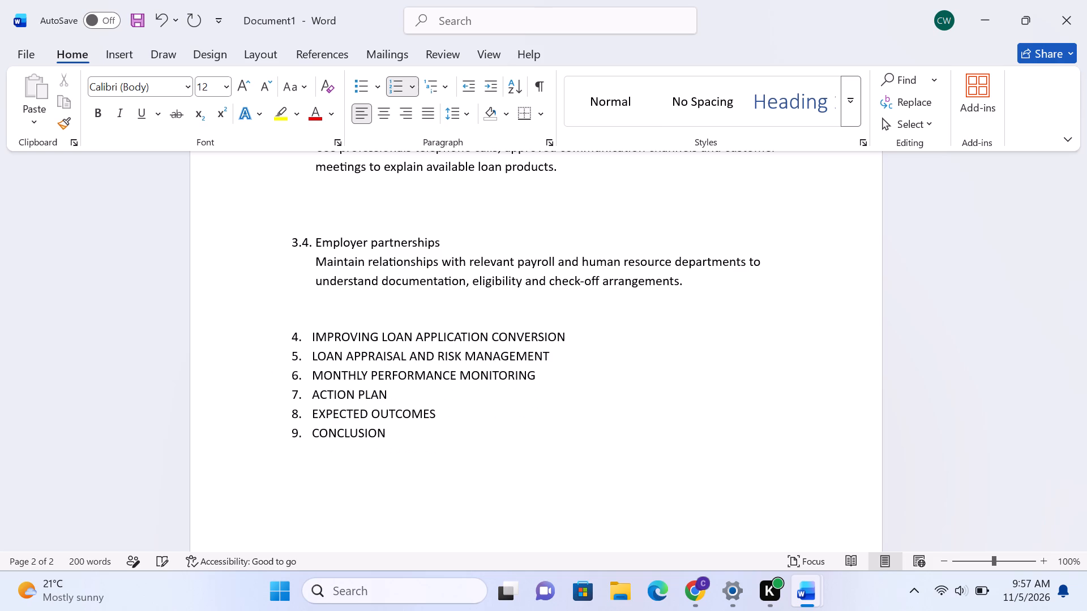
Add an unnumbered line at the left margin beneath the section 4 heading, IMPROVING LOAN APPLICATION CONVERSION.
key("Return")
key("BackSpace")
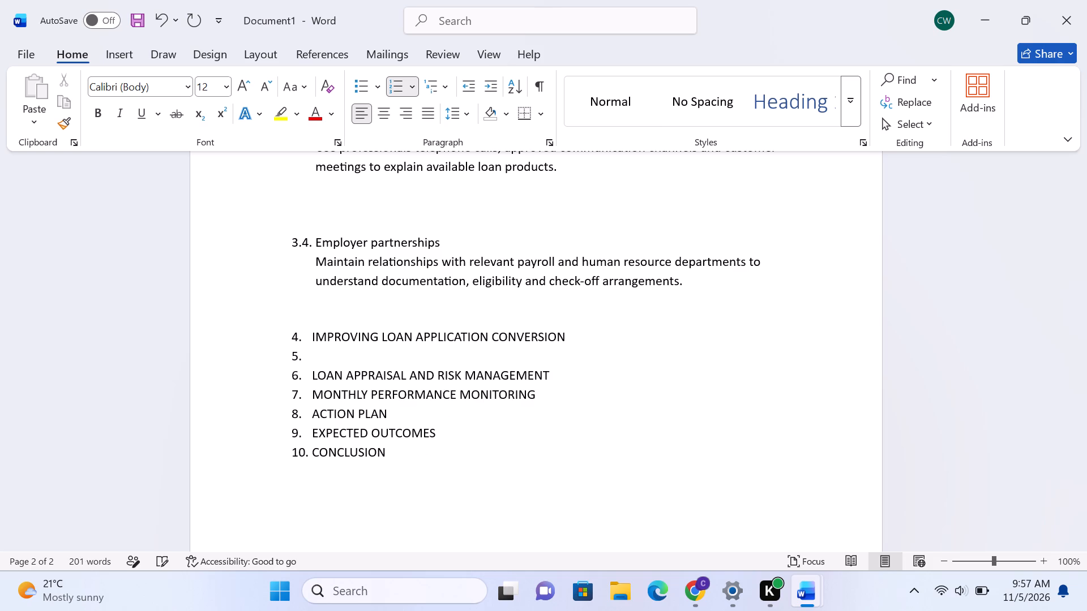
key("BackSpace")
key("BackSpace")
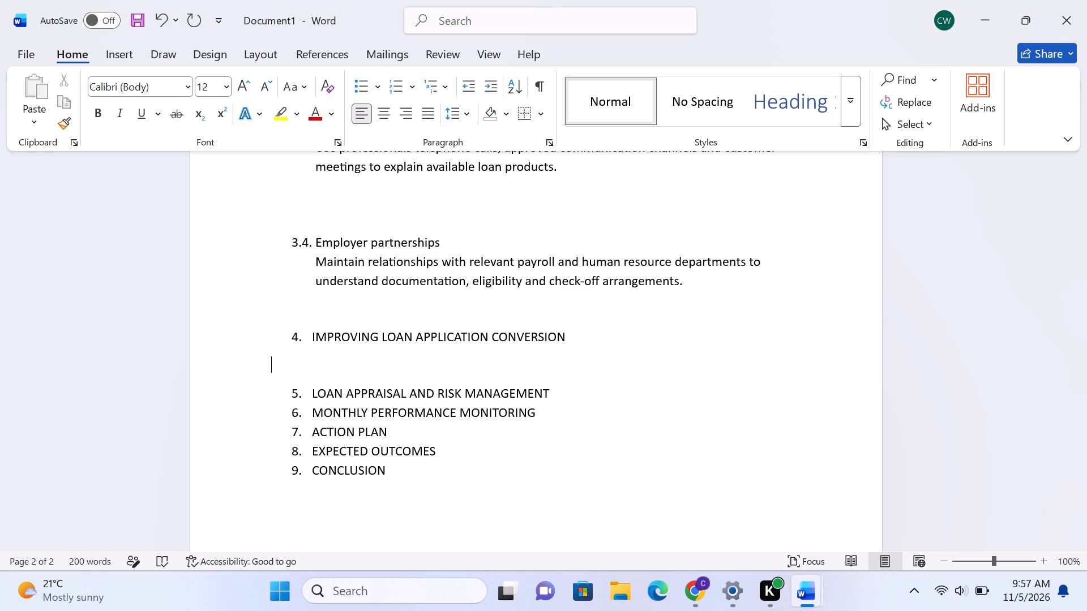
Write the section 4 lead-in "To improve conversion rates, the department should:" followed by a new empty line.
type("to improve")
key("space")
type("conversion rate")
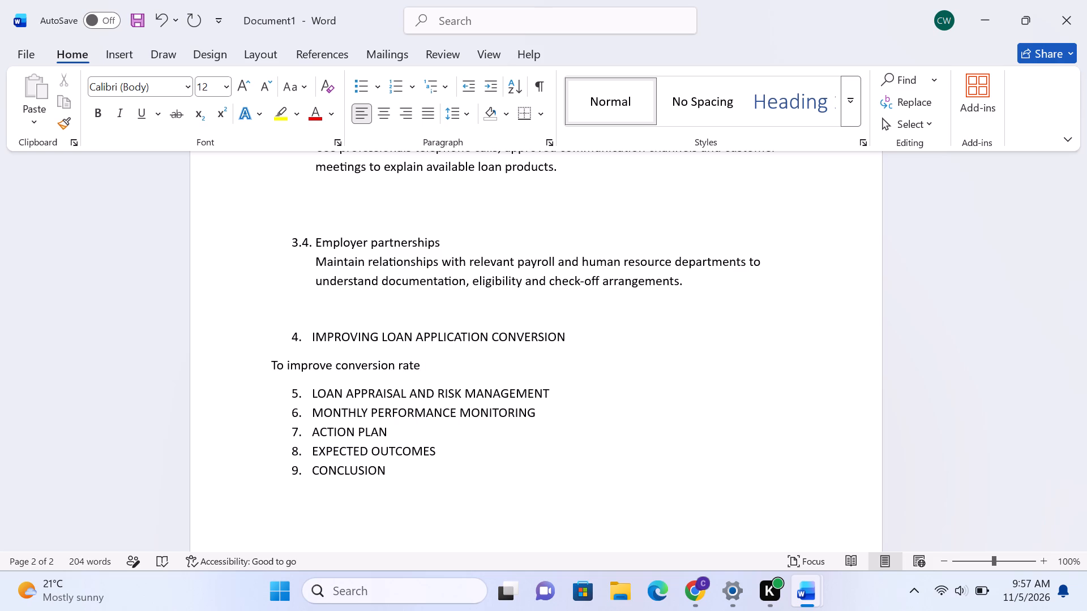
type("s, the")
key("space")
type("department")
key("space")
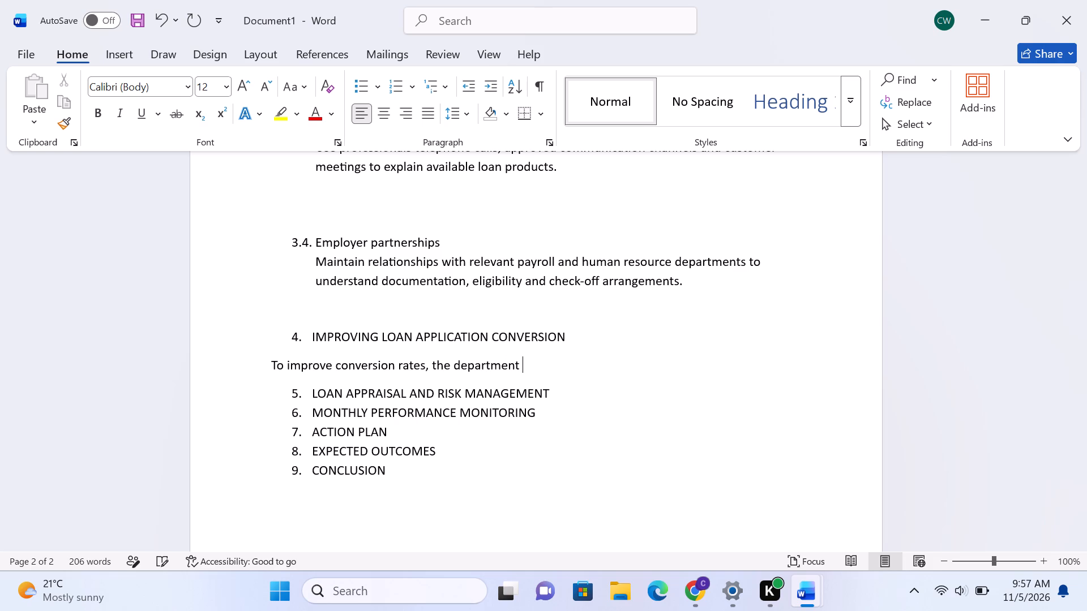
key("s")
type("hould")
key("shift+colon")
key("Return")
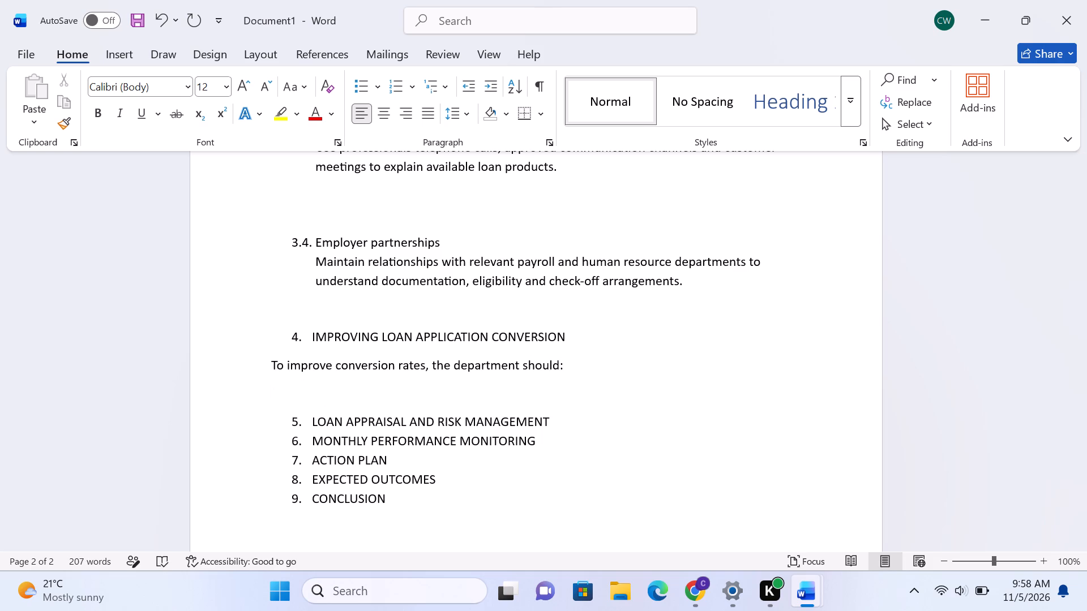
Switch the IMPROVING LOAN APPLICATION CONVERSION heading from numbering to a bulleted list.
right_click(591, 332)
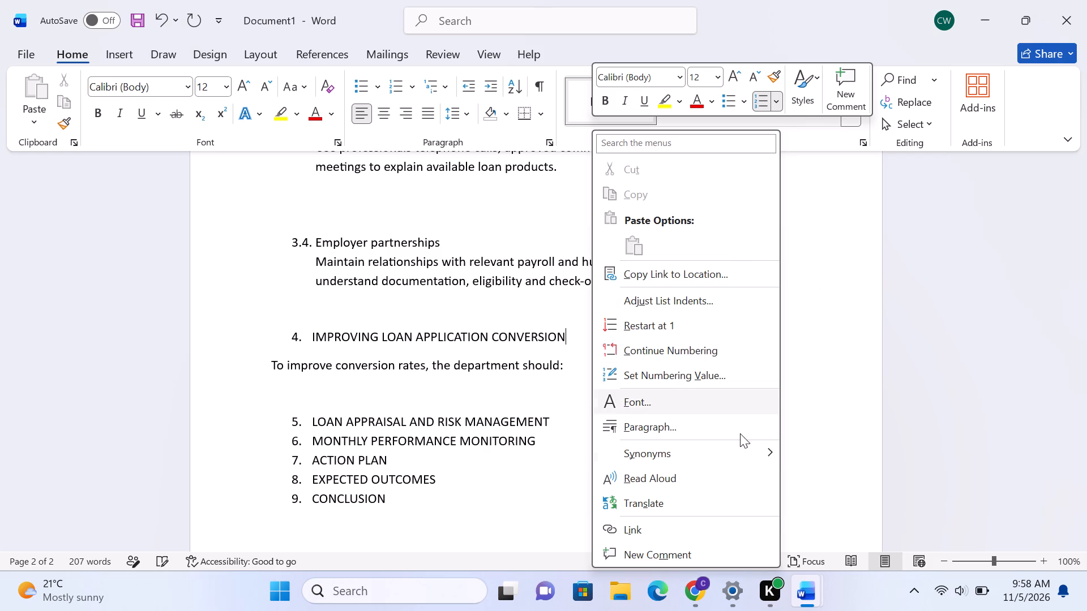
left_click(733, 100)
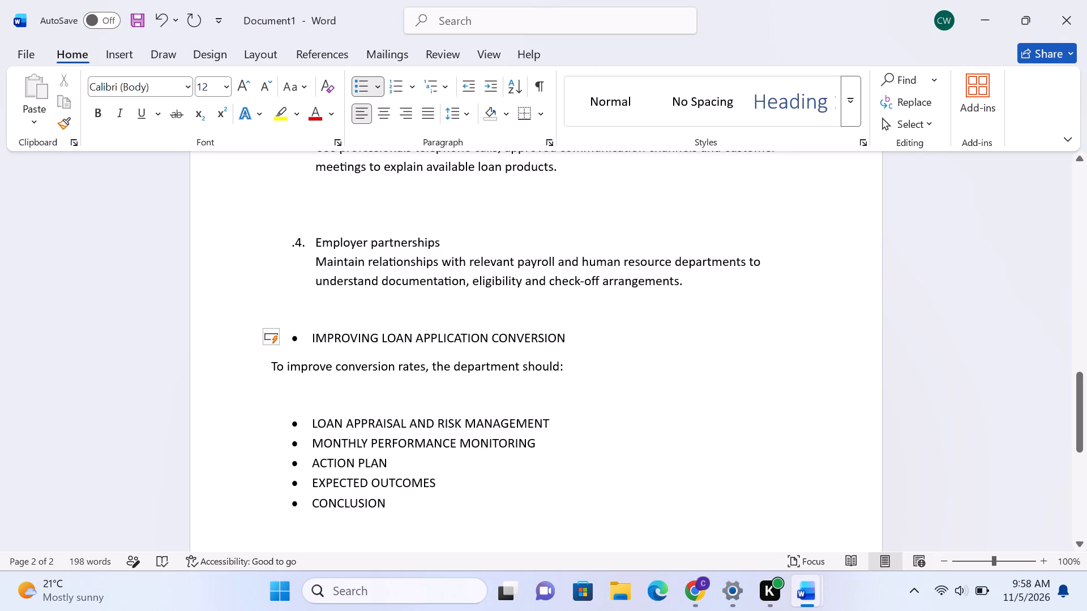
Remove the bullets from each section heading, from IMPROVING LOAN APPLICATION CONVERSION through CONCLUSION.
left_click(312, 335)
key("BackSpace")
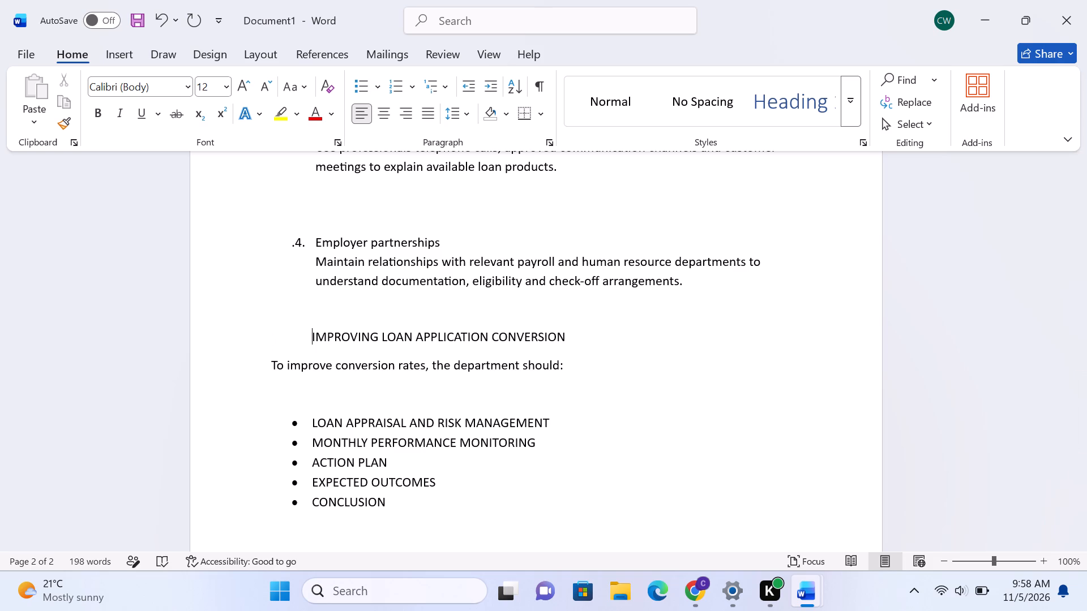
left_click(294, 427)
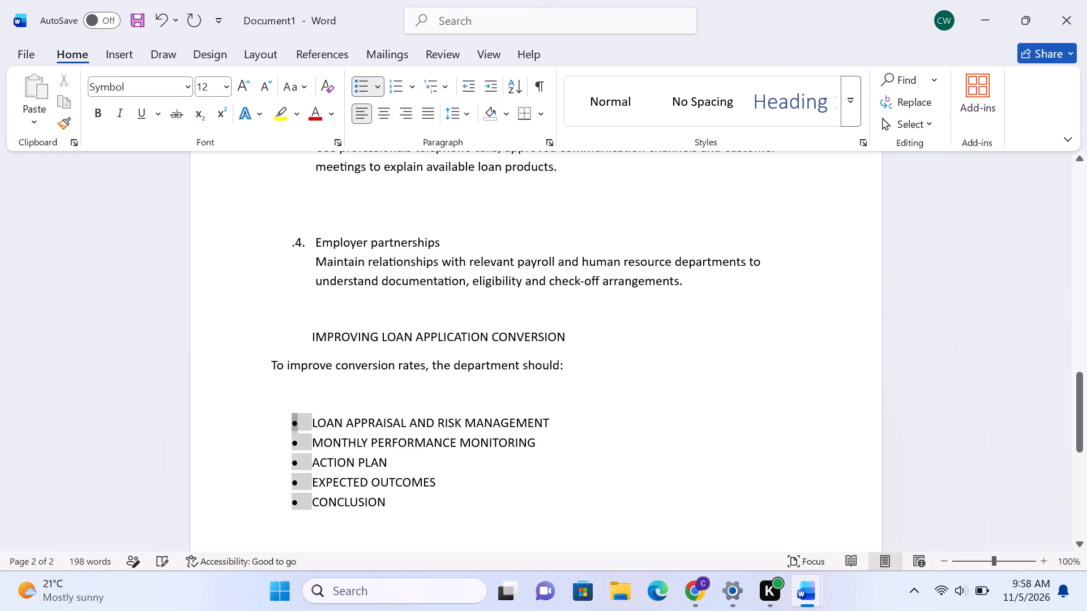
key("BackSpace")
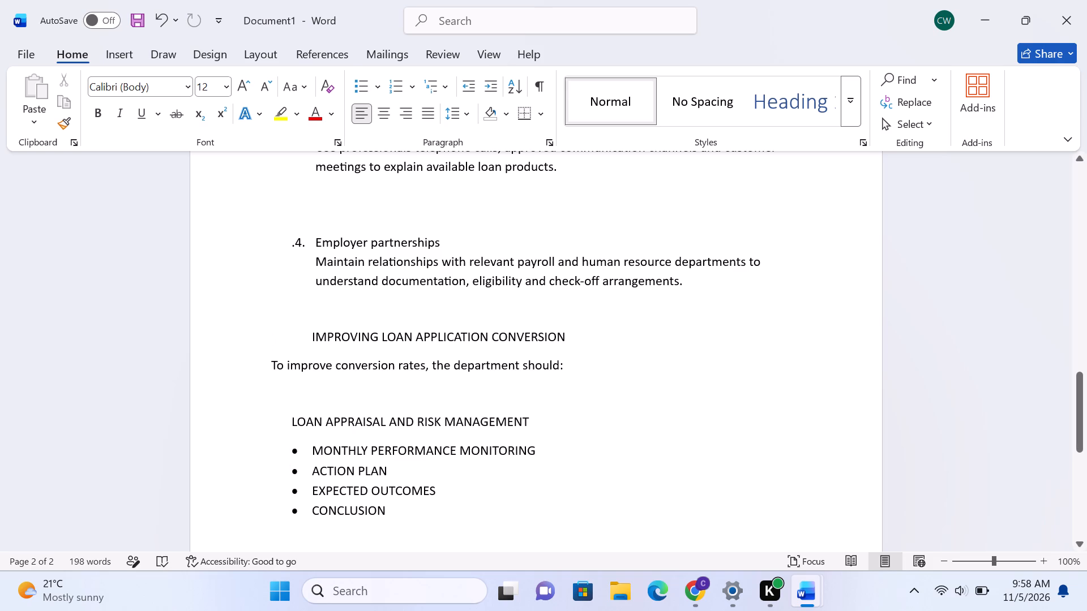
left_click(302, 454)
key("BackSpace")
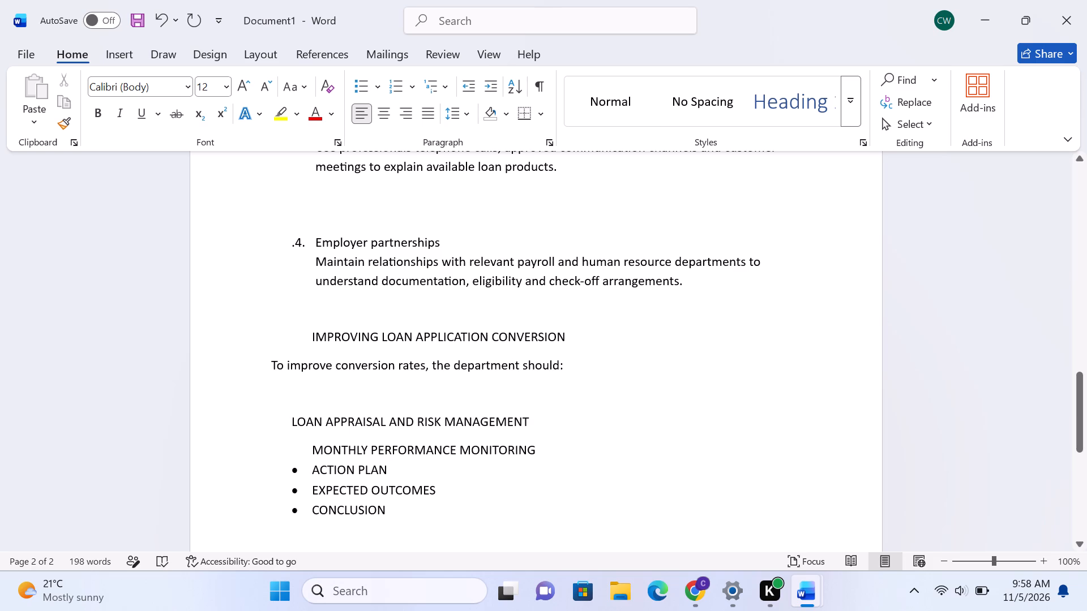
left_click(306, 475)
key("BackSpace")
left_click(298, 515)
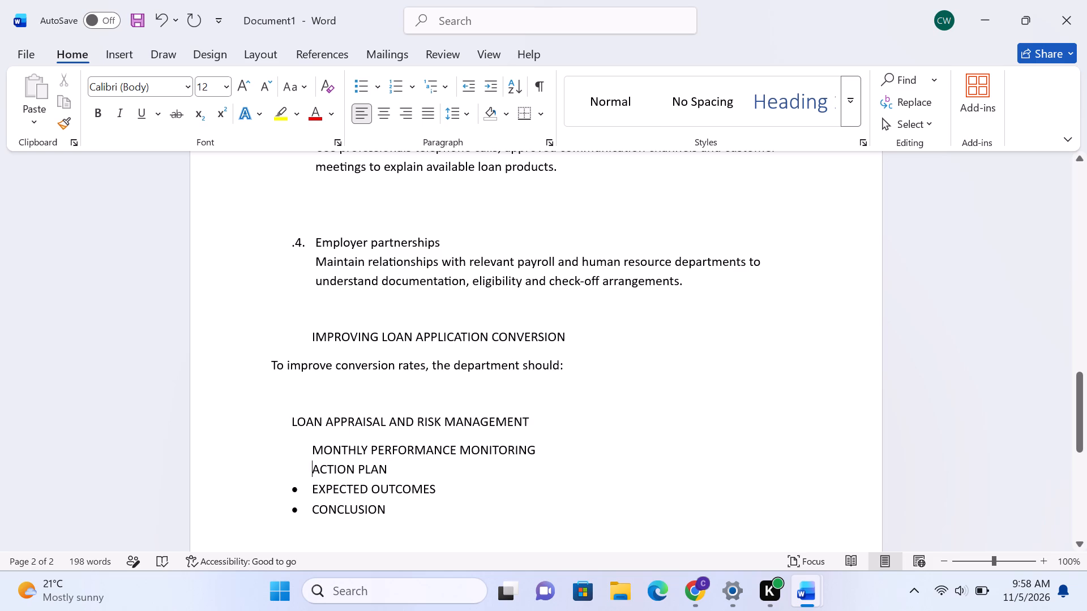
key("BackSpace")
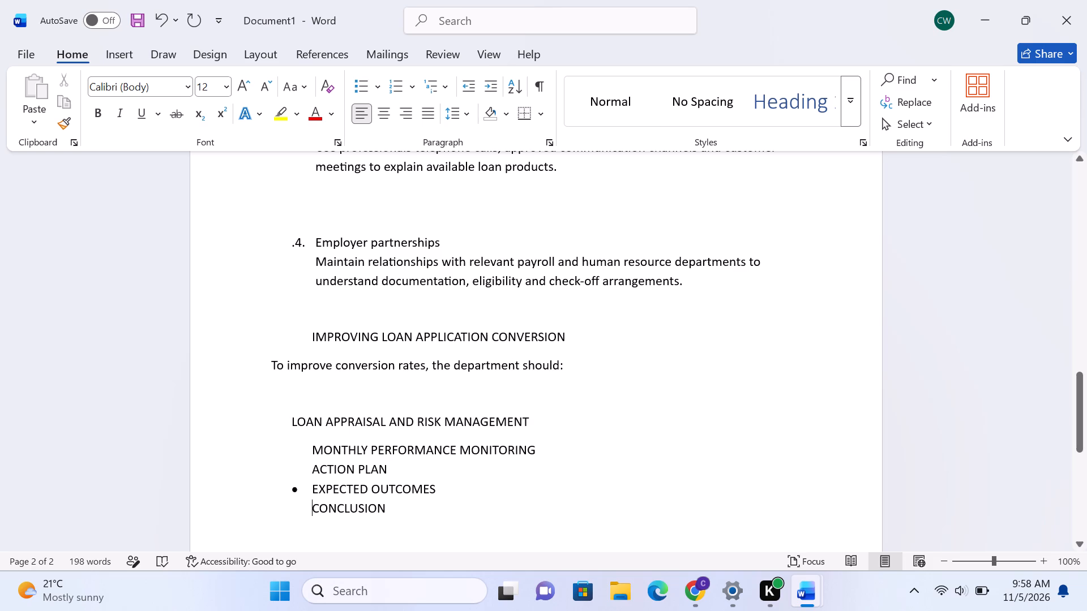
left_click(298, 495)
key("BackSpace")
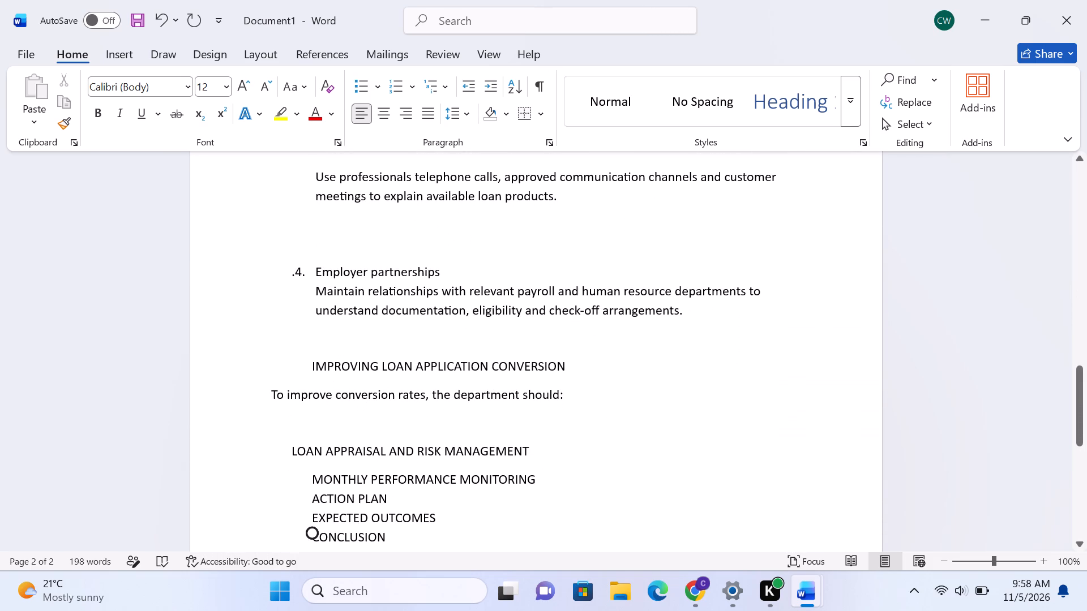
Apply list numbering to the IMPROVING LOAN APPLICATION CONVERSION heading so that it continues from the Employer partnerships item.
left_click(299, 365)
right_click(299, 365)
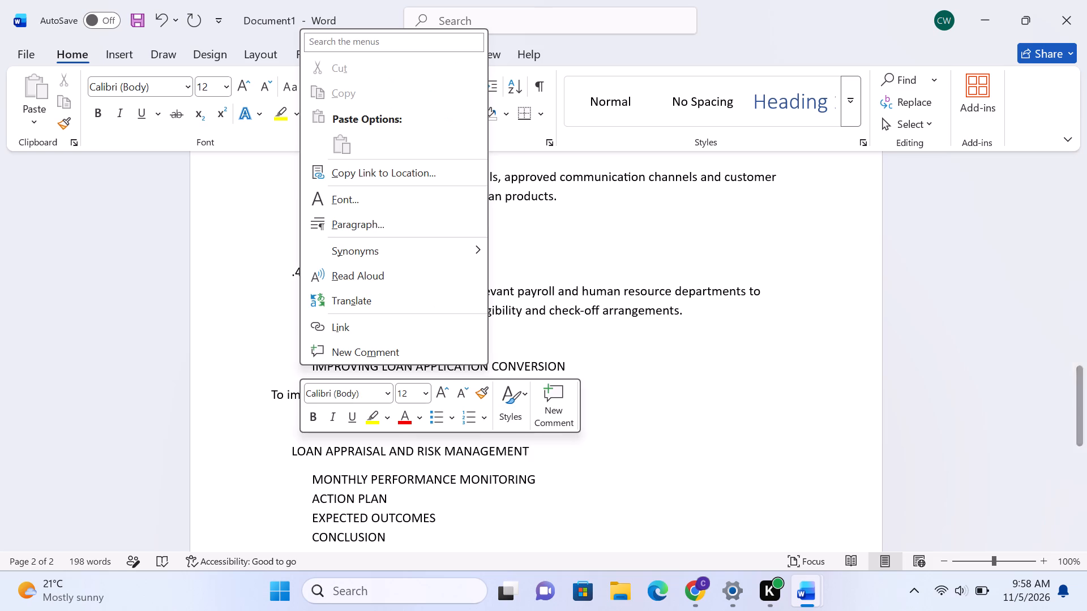
left_click(433, 415)
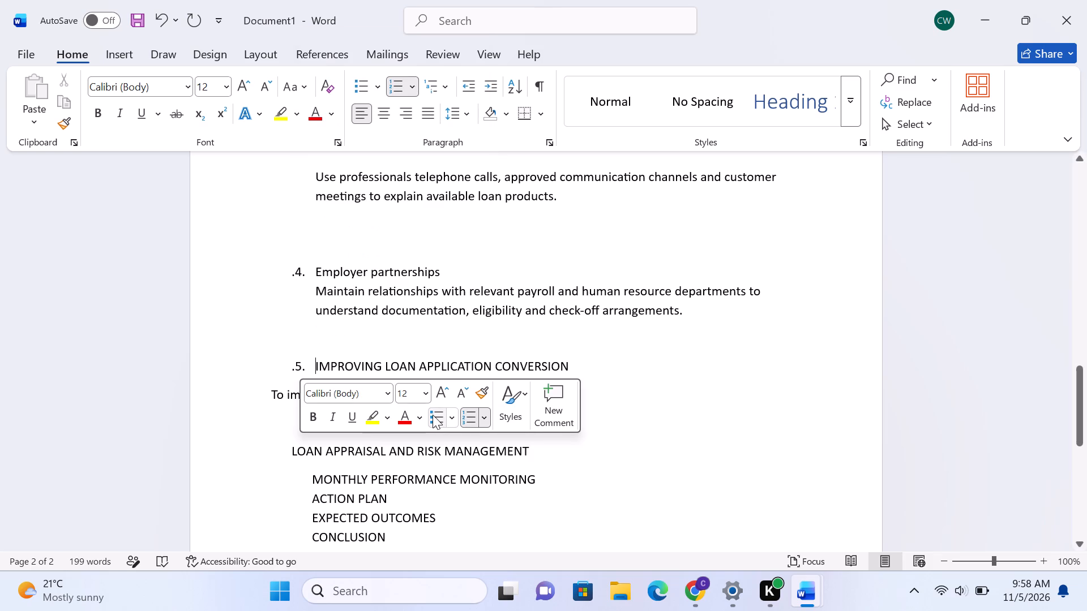
left_click(443, 419)
Replace the bullet before the EXECUTIVE SUMMARY heading with "1.".
left_click_drag(1080, 411, 1083, 240)
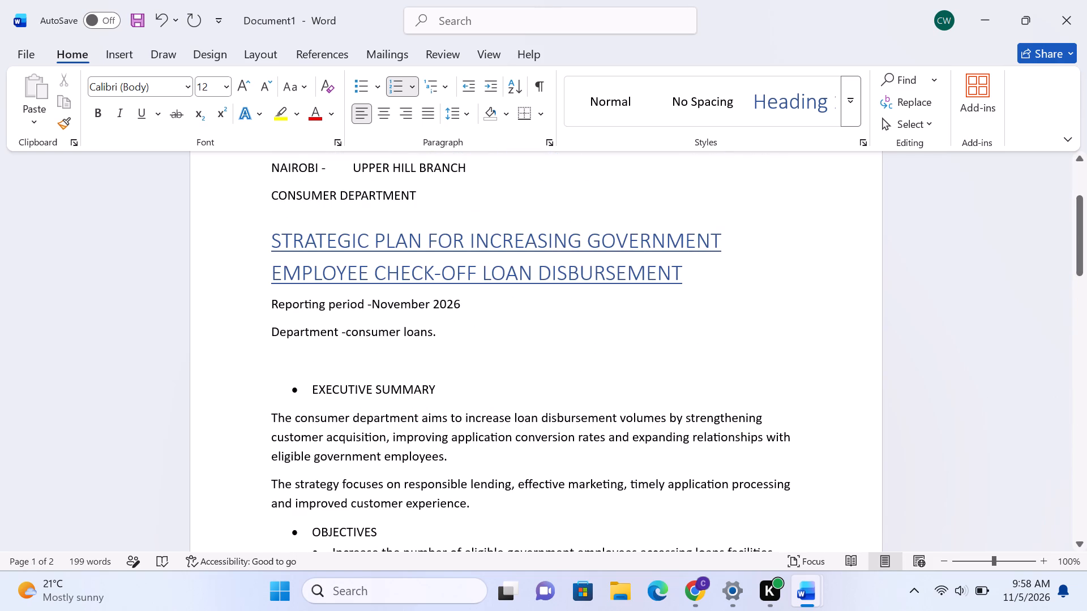
left_click(298, 391)
key("BackSpace")
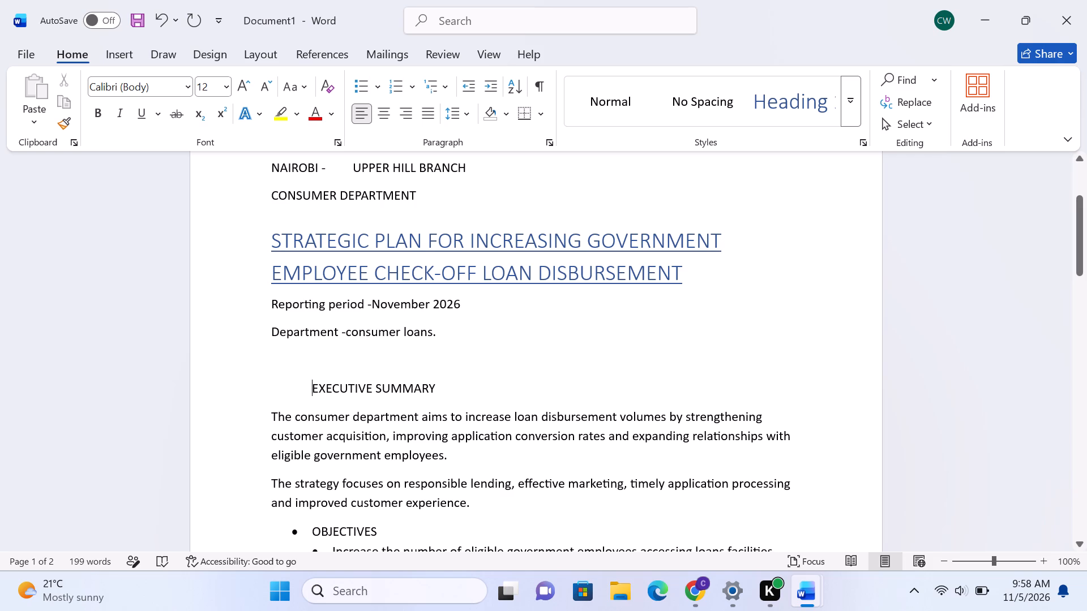
type("1.")
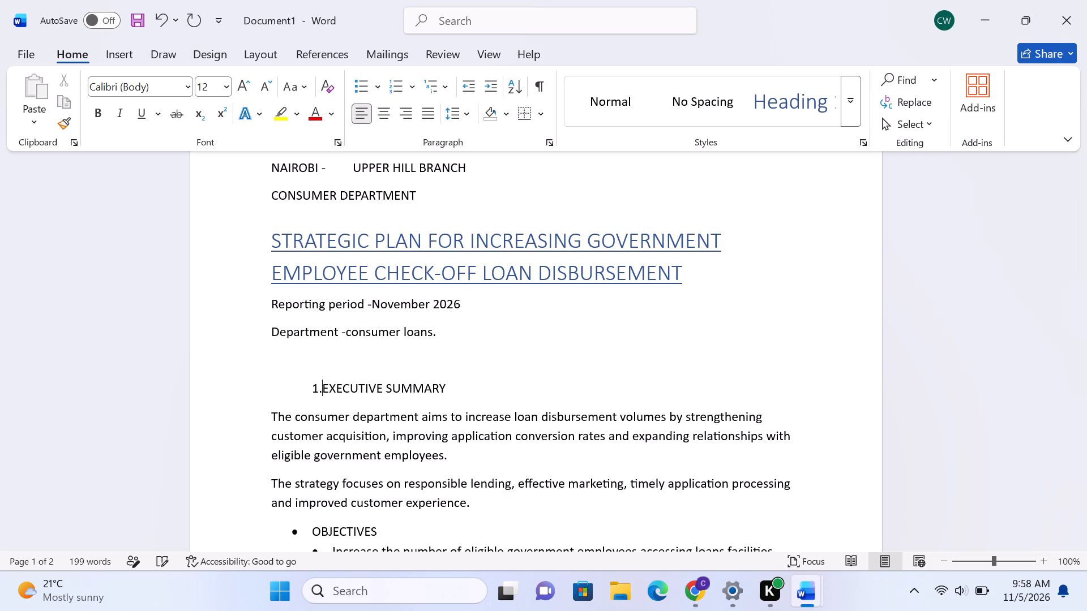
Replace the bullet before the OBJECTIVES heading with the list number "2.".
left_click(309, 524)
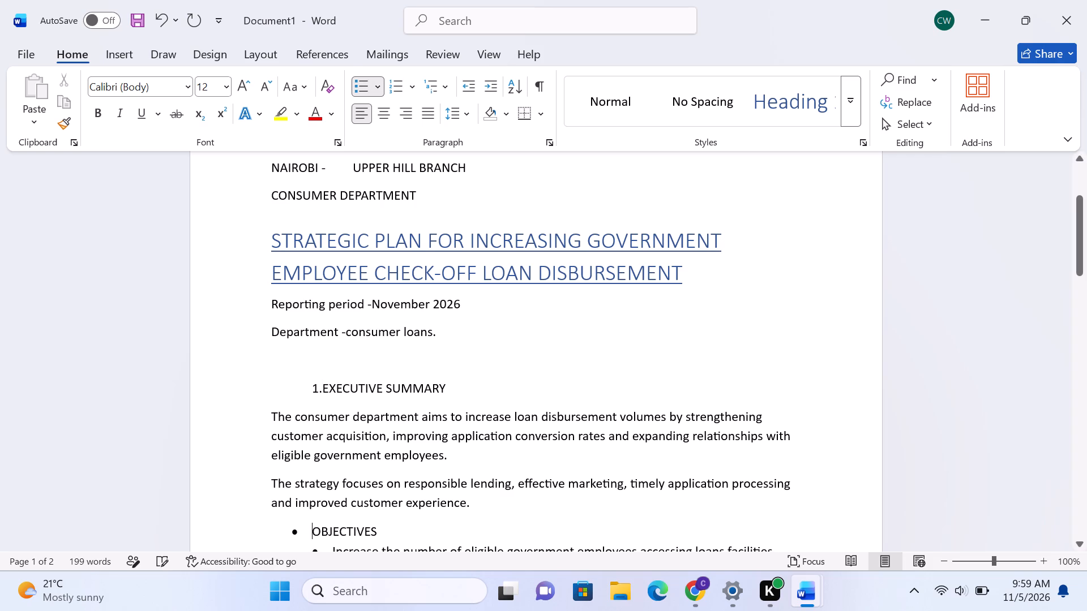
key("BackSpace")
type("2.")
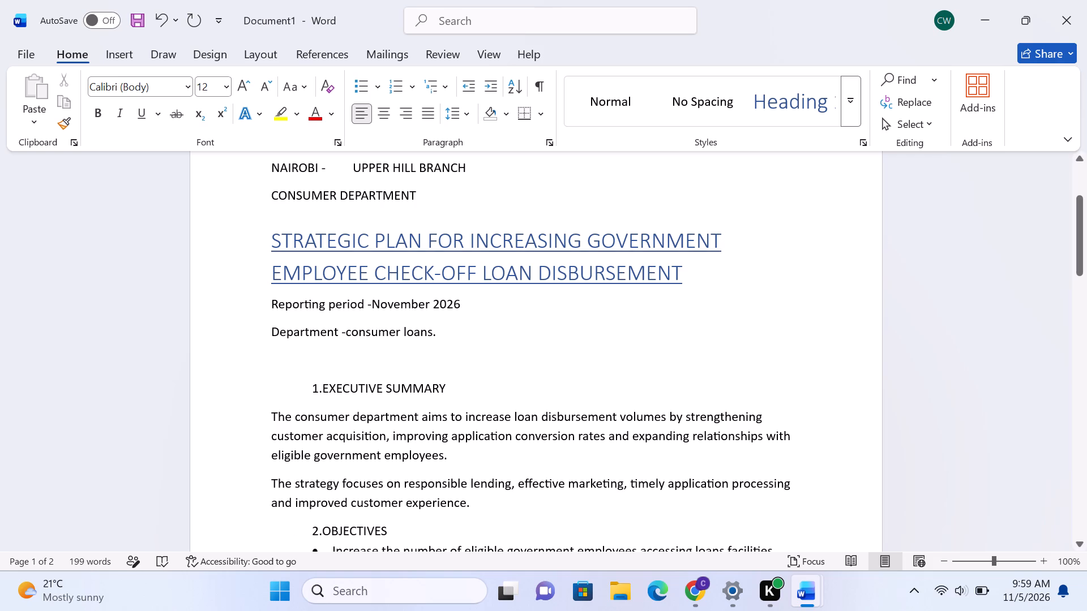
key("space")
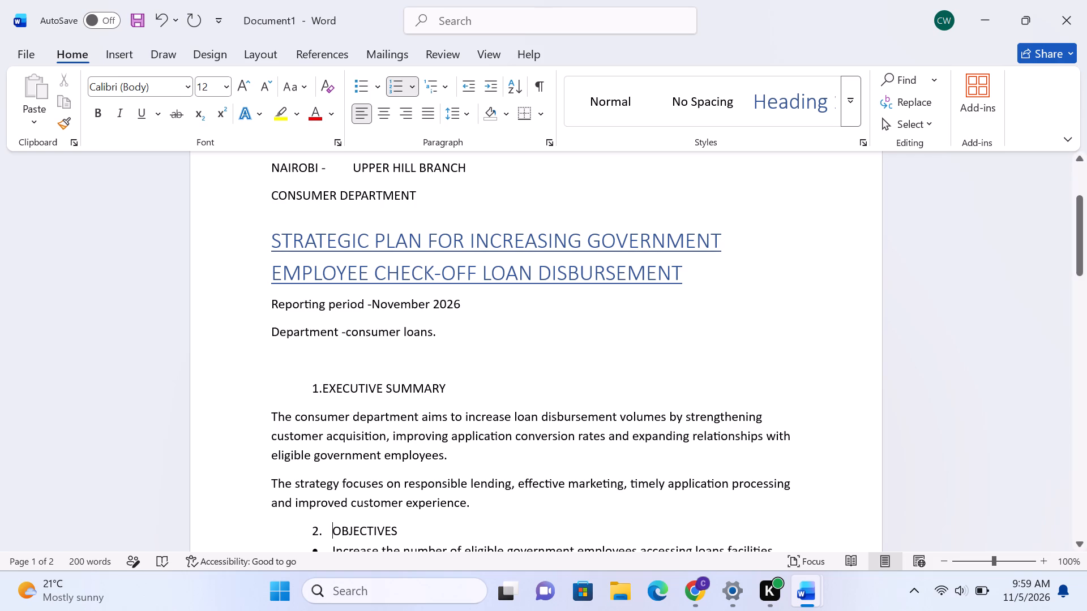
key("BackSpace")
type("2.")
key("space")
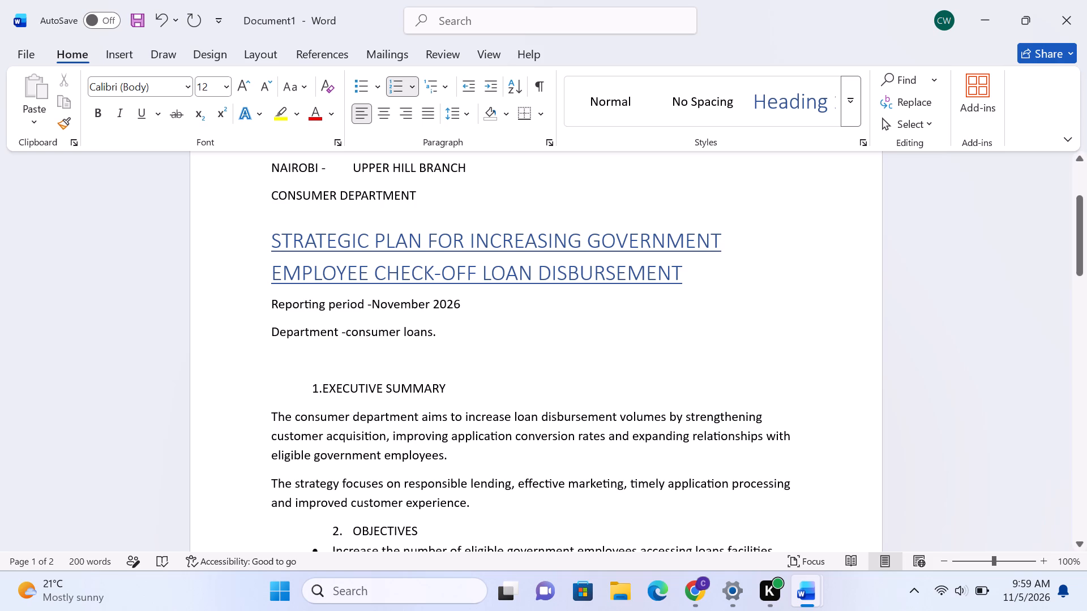
Format the EXECUTIVE SUMMARY heading as automatically numbered list item 1.
left_click(324, 386)
key("space")
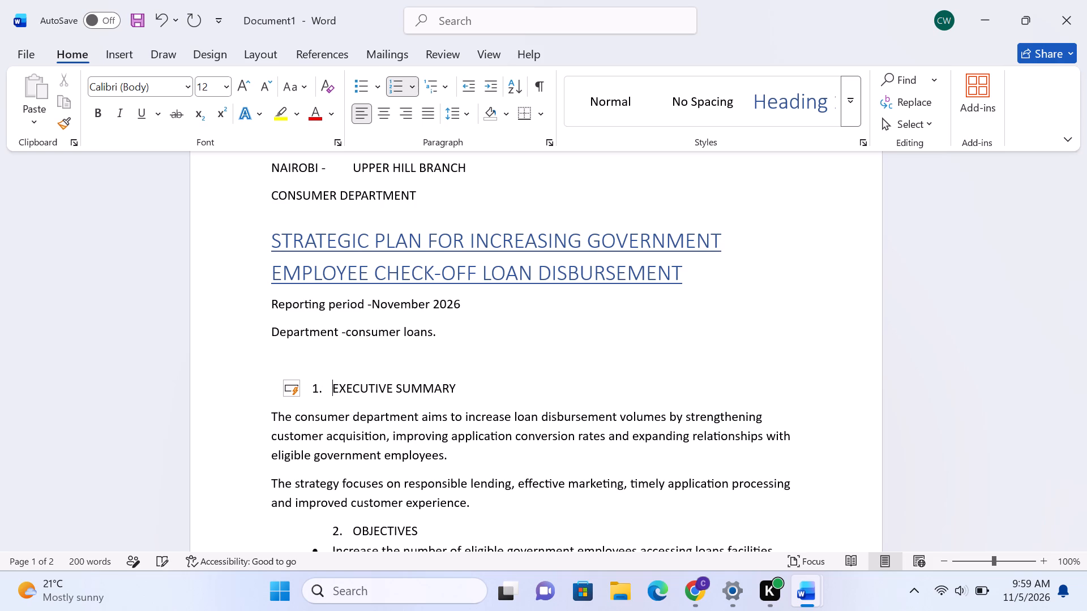
left_click(344, 527)
left_click(296, 391)
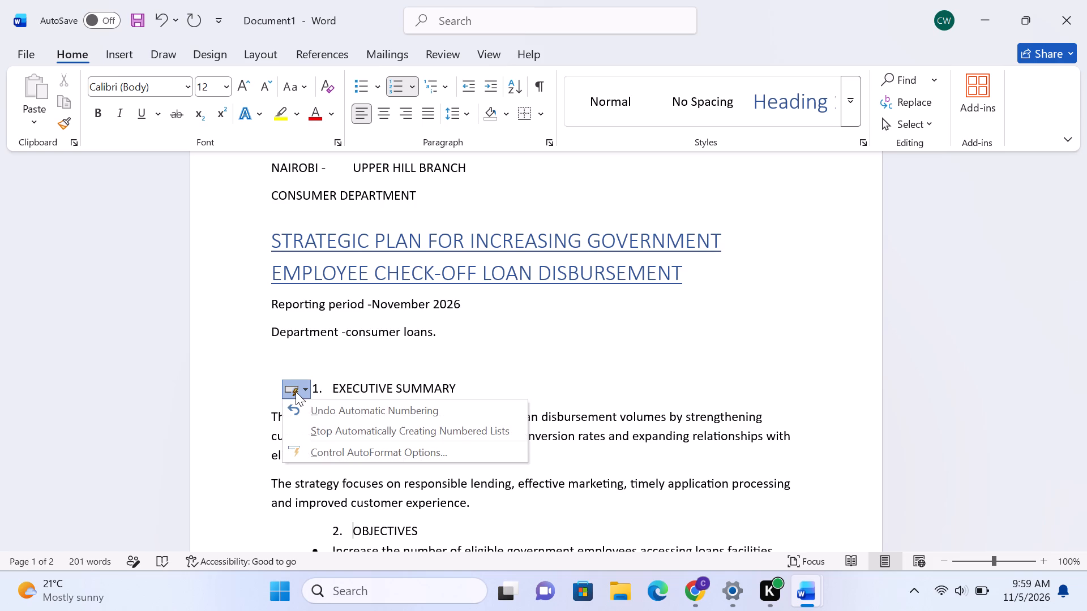
left_click(314, 412)
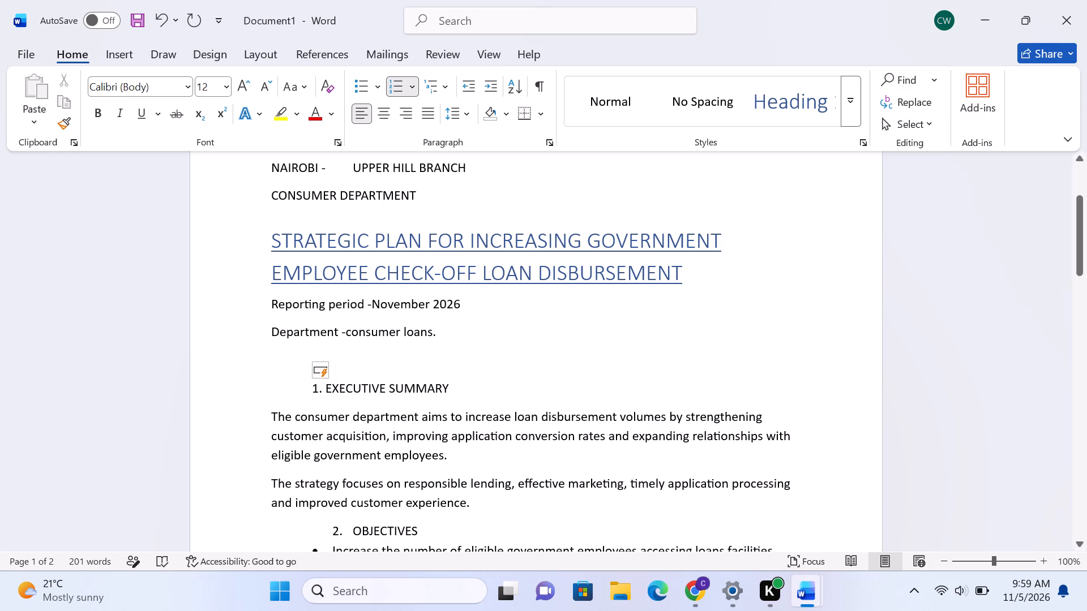
right_click(315, 386)
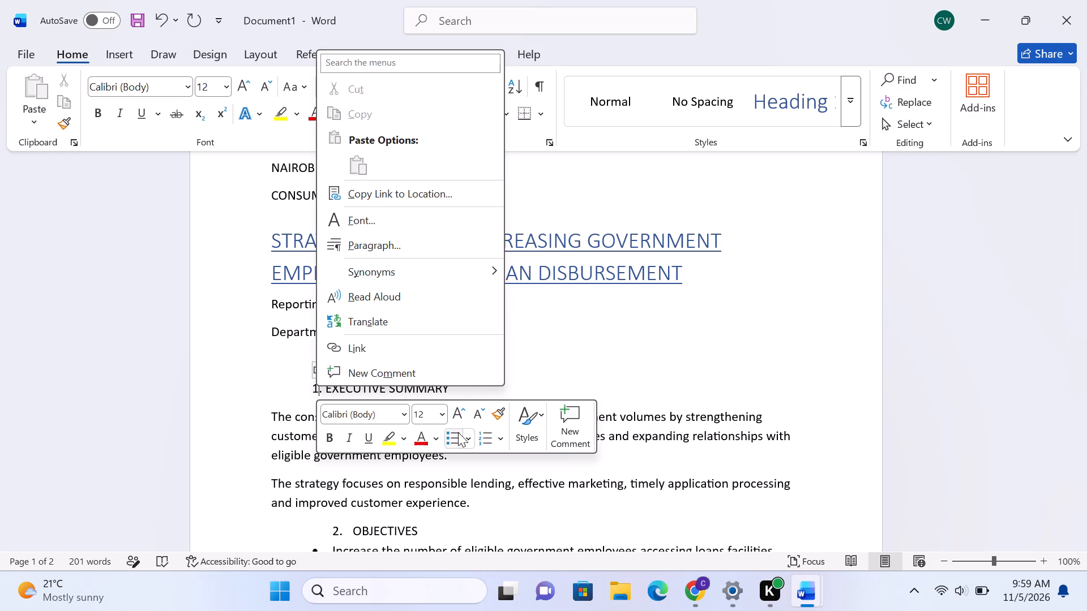
left_click(489, 437)
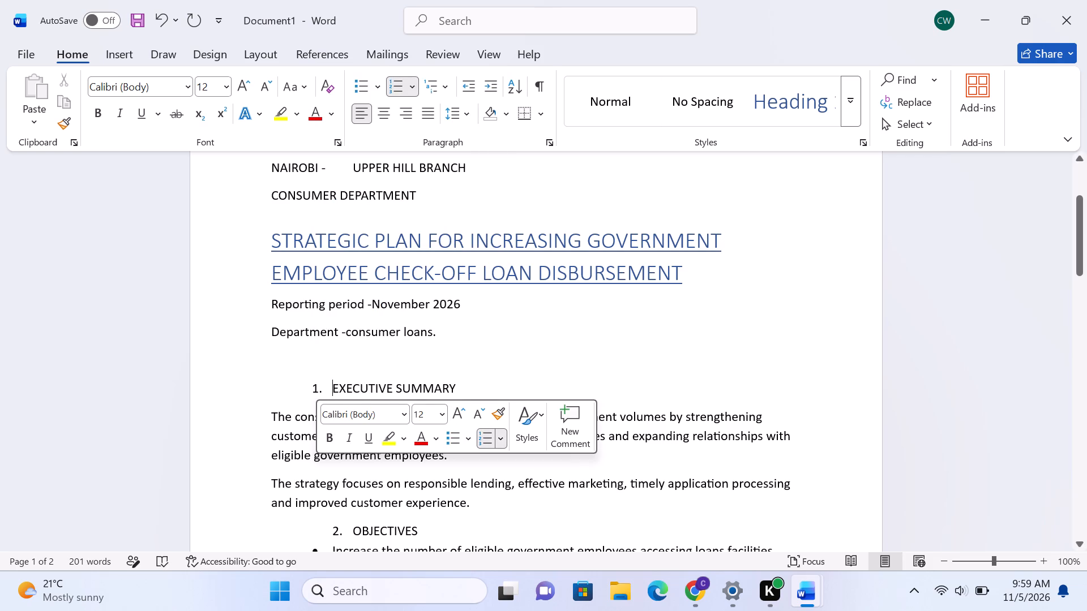
Remove the list number and indent from the OBJECTIVES heading so it starts at the left margin.
left_click(343, 531)
key("BackSpace")
key("BackSpace")
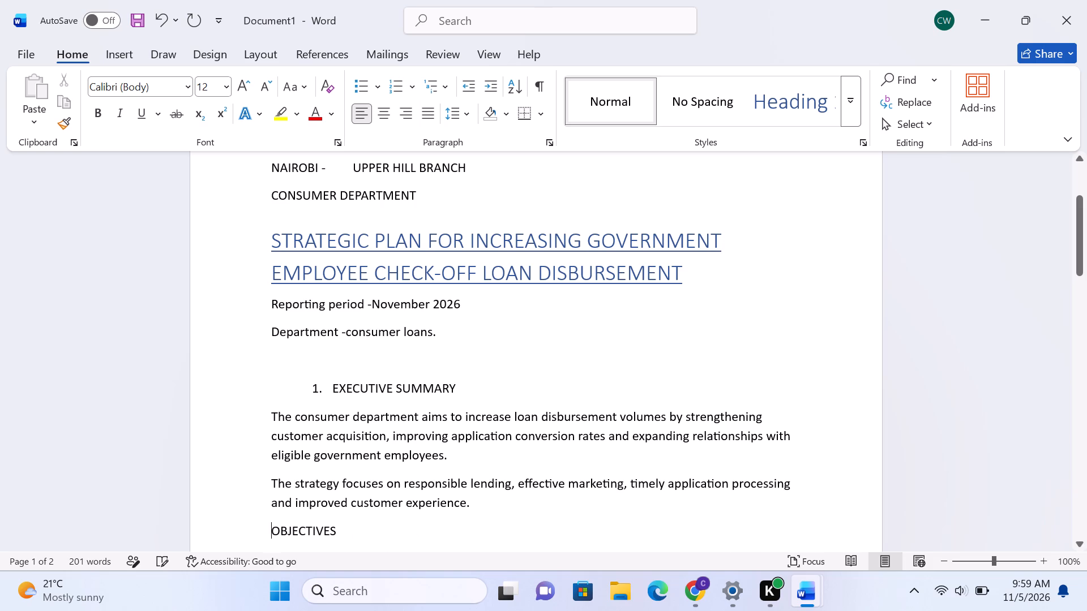
Indent the OBJECTIVES heading with spaces to roughly match the EXECUTIVE SUMMARY heading and number it "2.".
key("space")
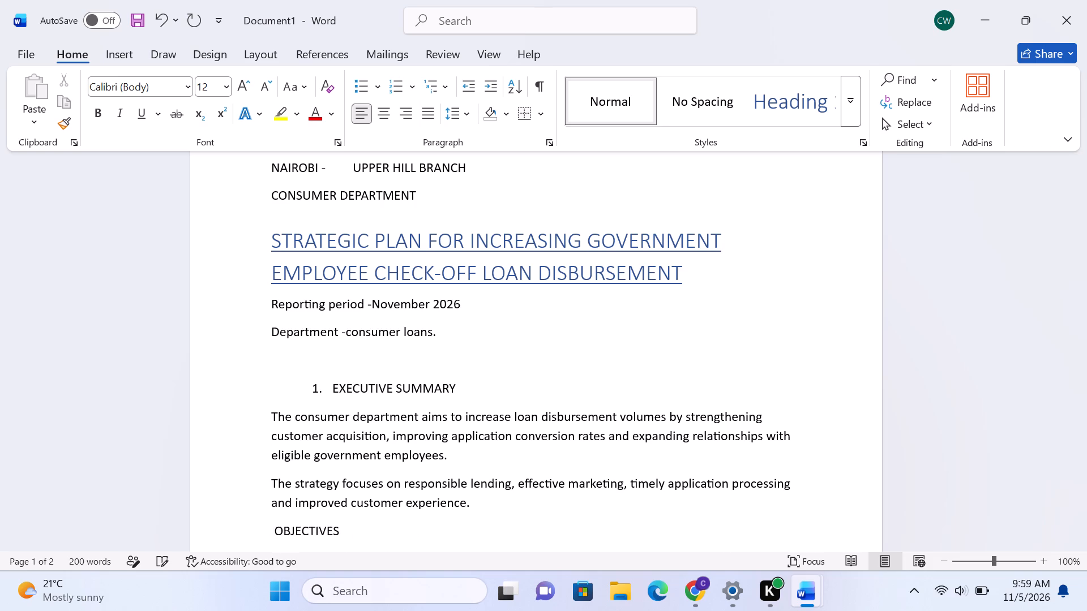
left_click(369, 518)
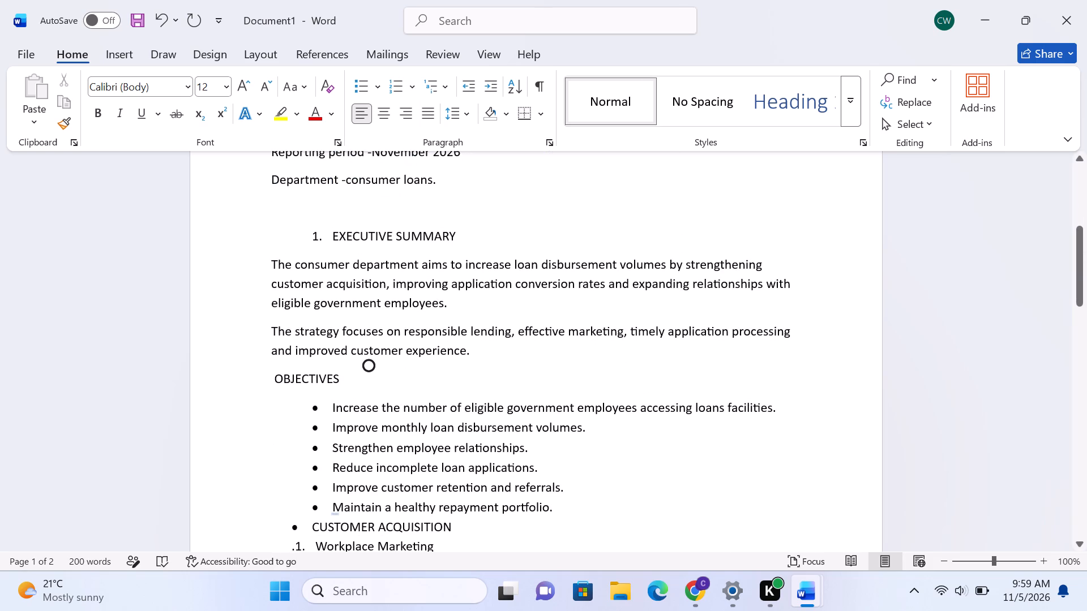
left_click(270, 372)
key("space")
key("space")
key("space")
key("space")
key("space")
key("space")
key("space")
key("space")
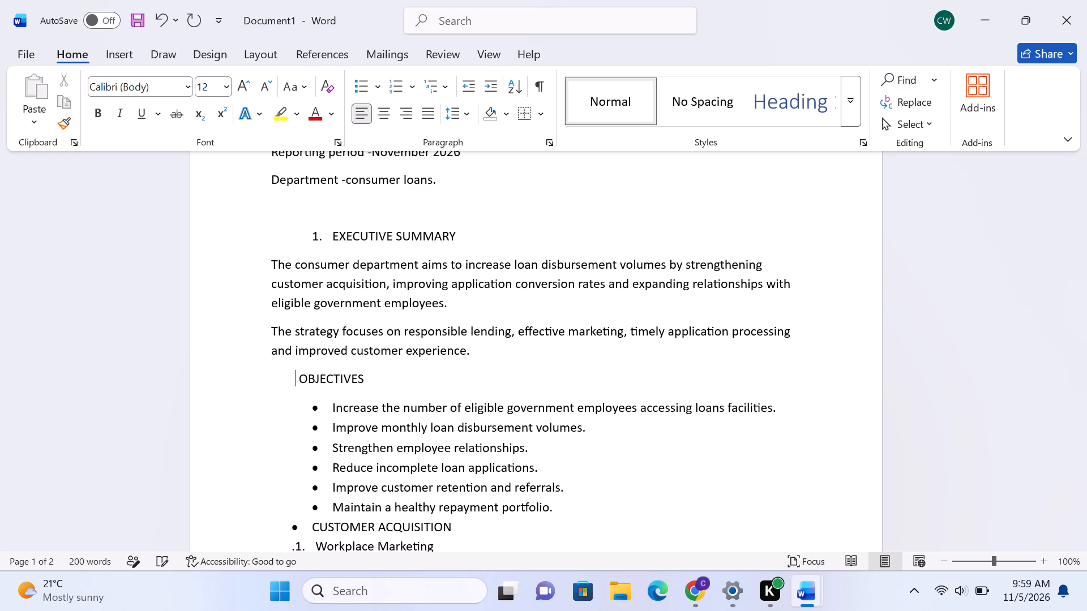
key("space")
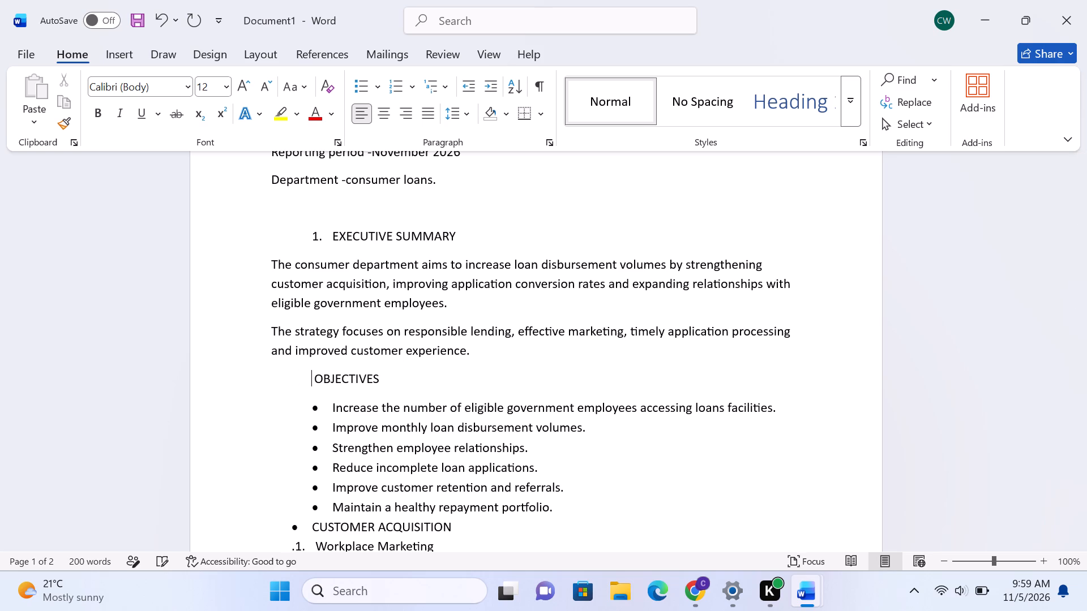
key("space")
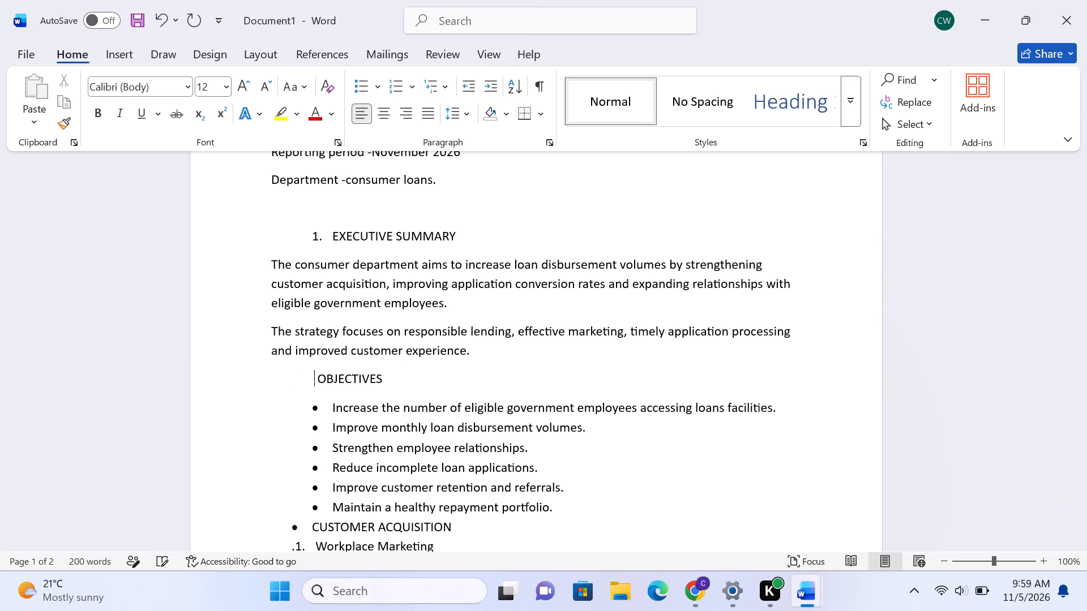
key("space")
key("space")
key("space")
key("space")
key("space")
key("space")
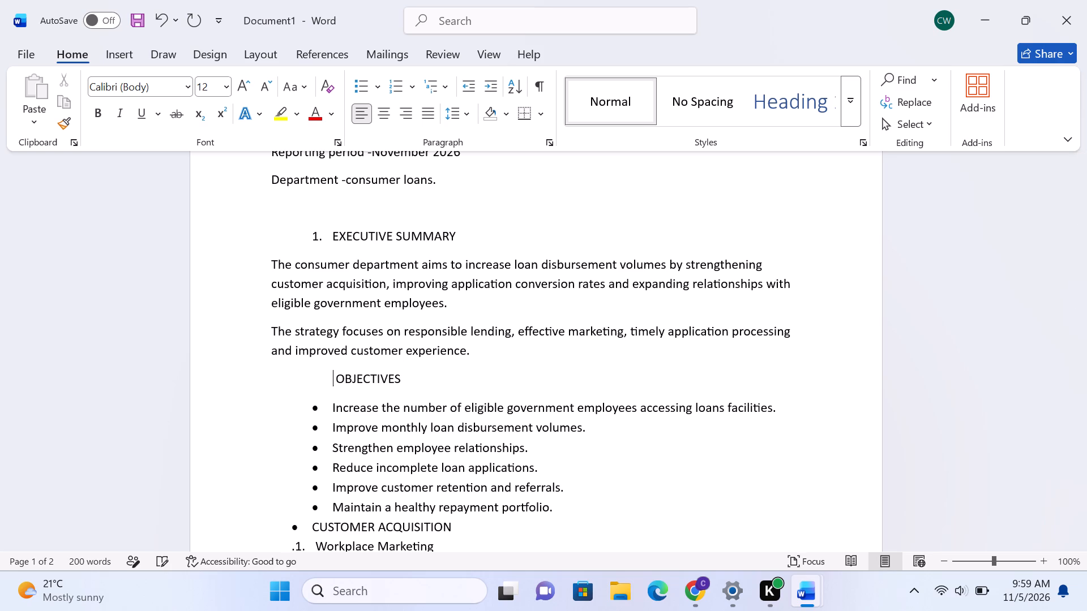
key("BackSpace")
key("BackSpace")
key("BackSpace")
key("BackSpace")
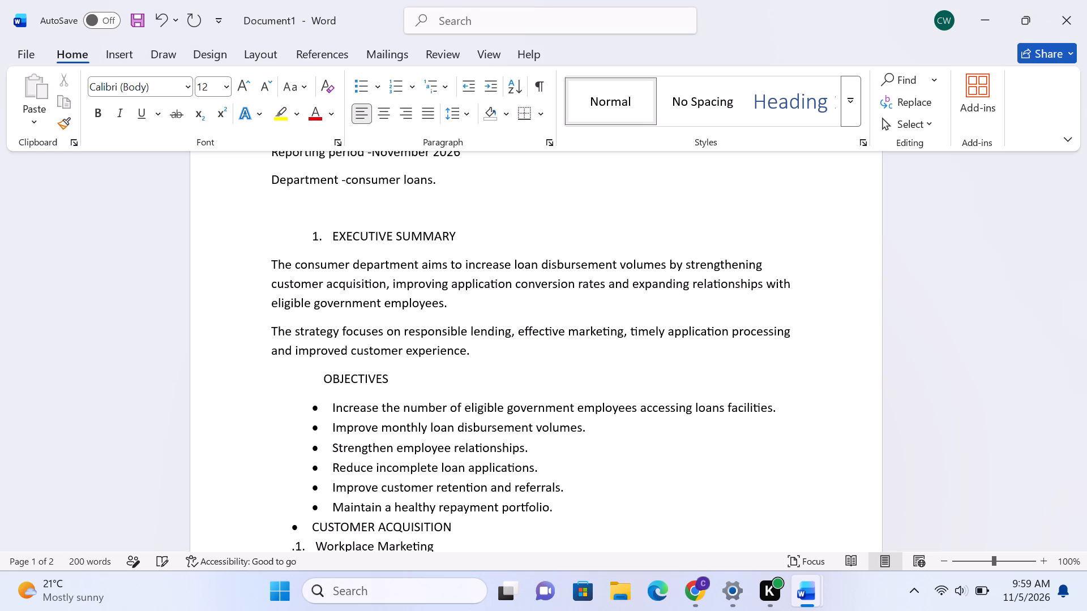
type("2.")
key("space")
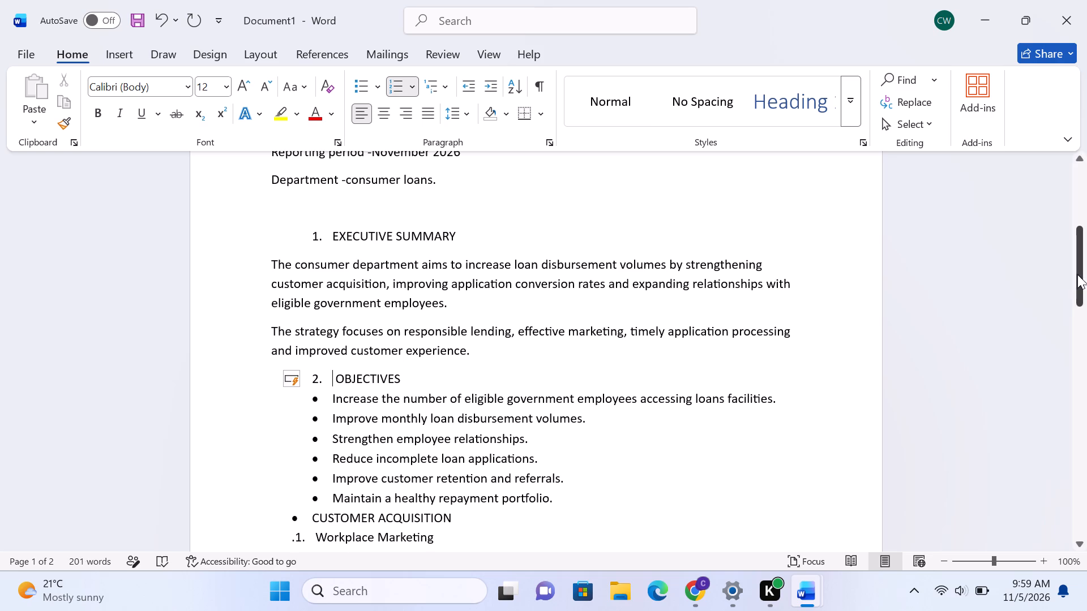
Replace the bullet before the CUSTOMER ACQUISITION heading with the list number "3.".
left_click_drag(1080, 274, 1079, 308)
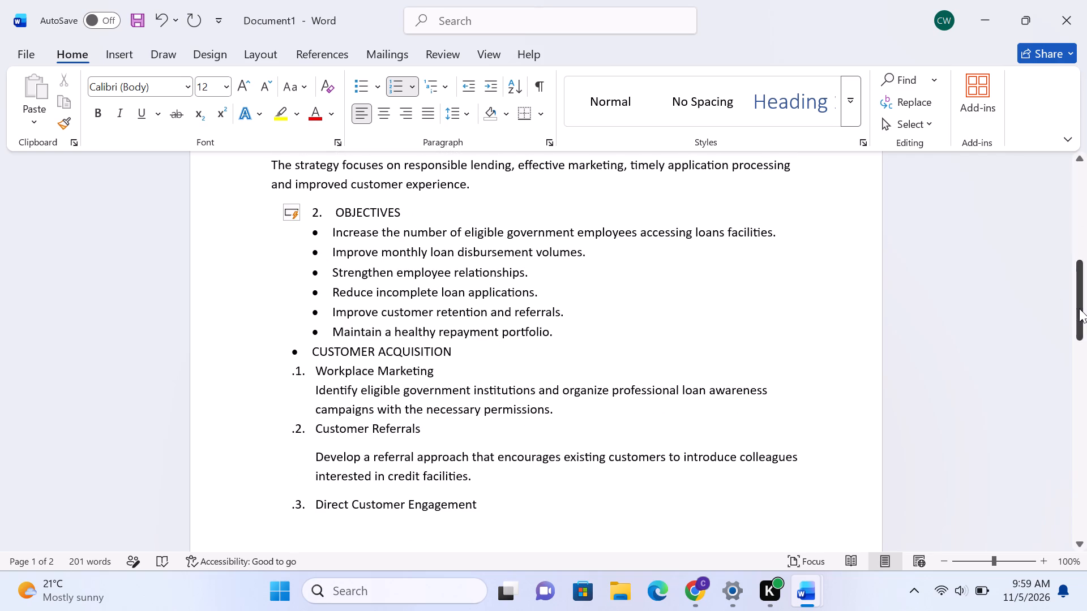
left_click(307, 344)
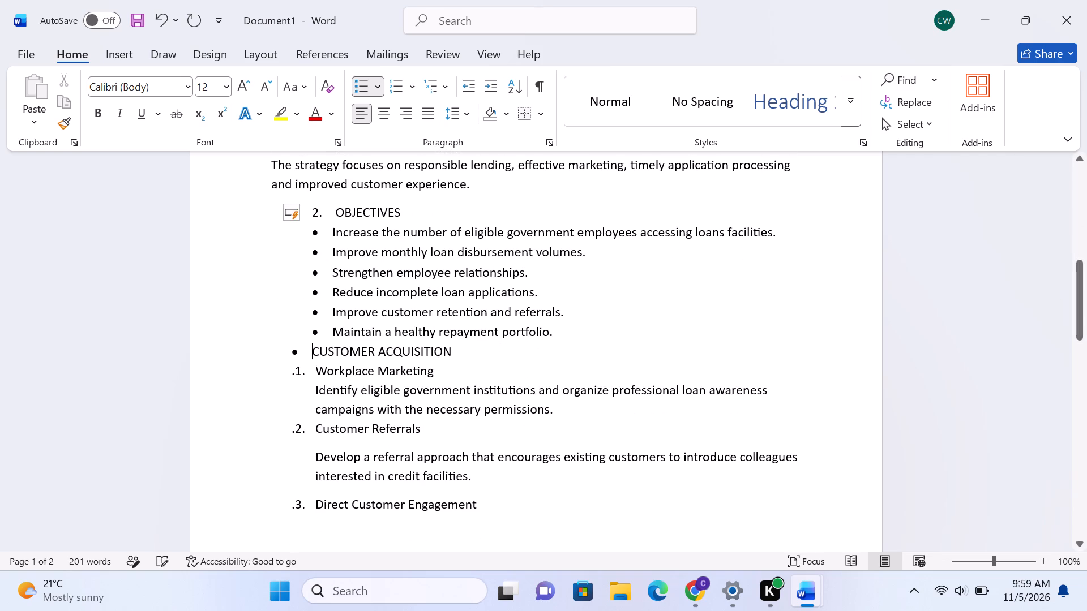
key("BackSpace")
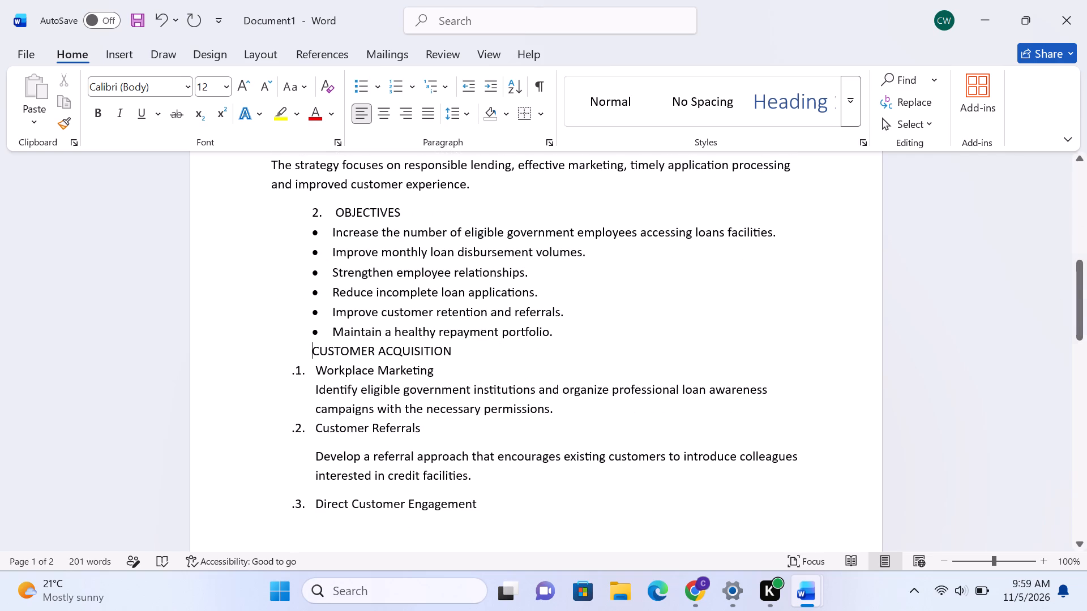
type("3.")
key("space")
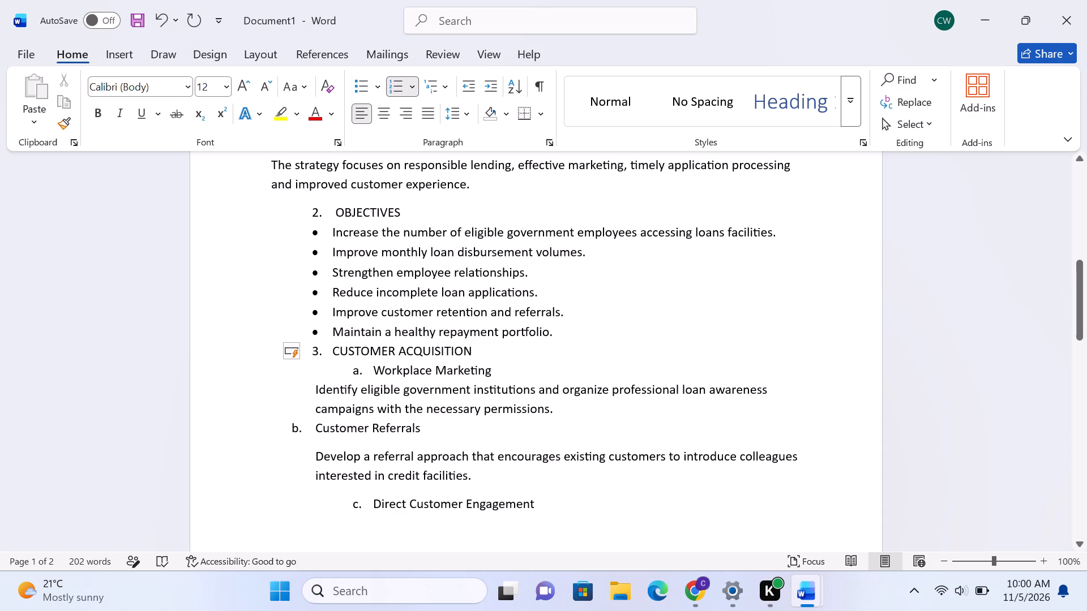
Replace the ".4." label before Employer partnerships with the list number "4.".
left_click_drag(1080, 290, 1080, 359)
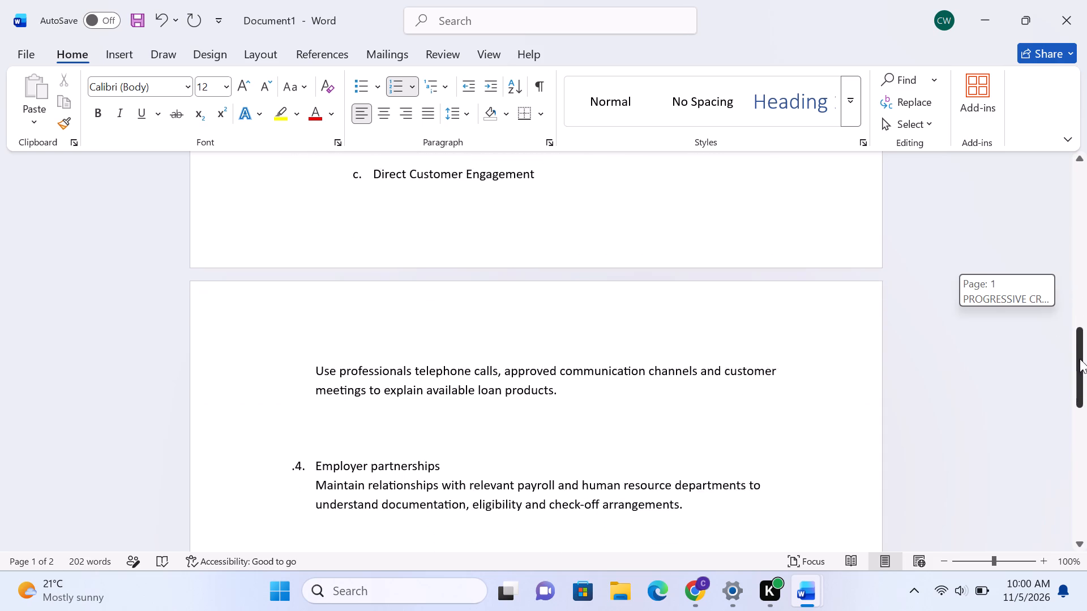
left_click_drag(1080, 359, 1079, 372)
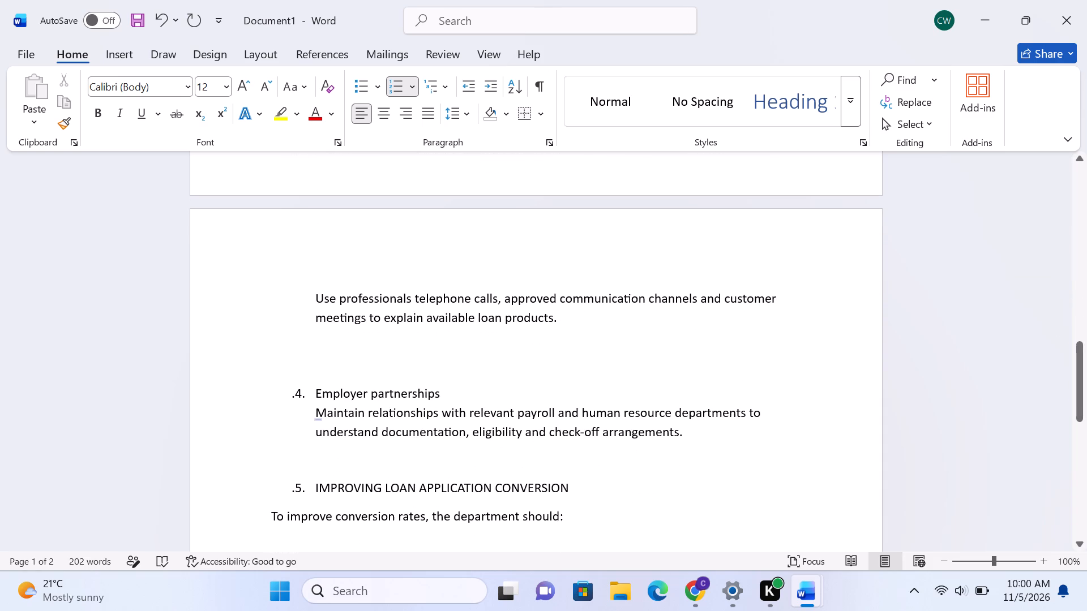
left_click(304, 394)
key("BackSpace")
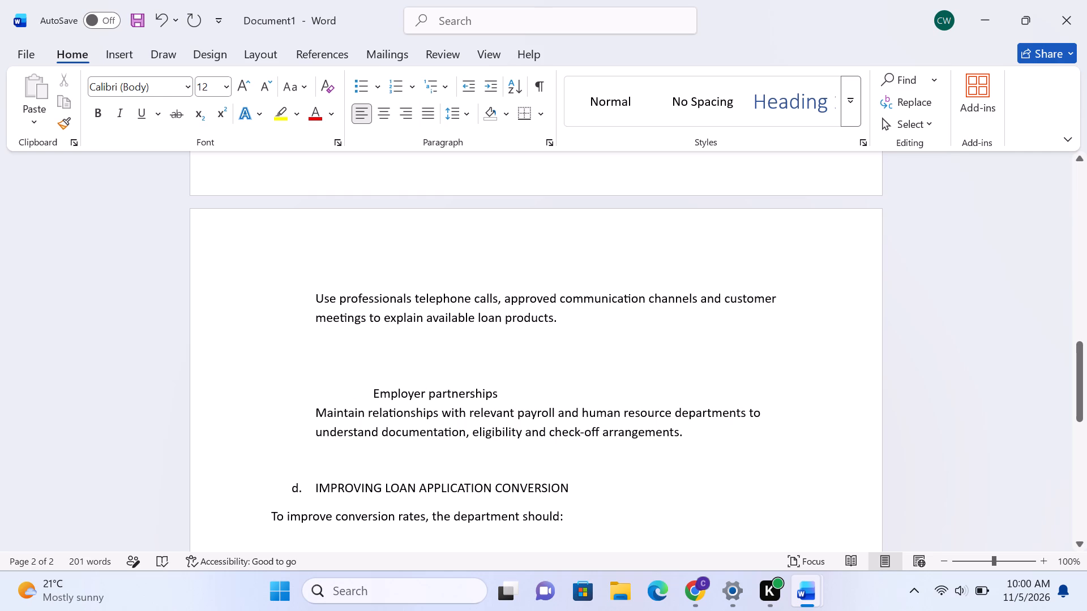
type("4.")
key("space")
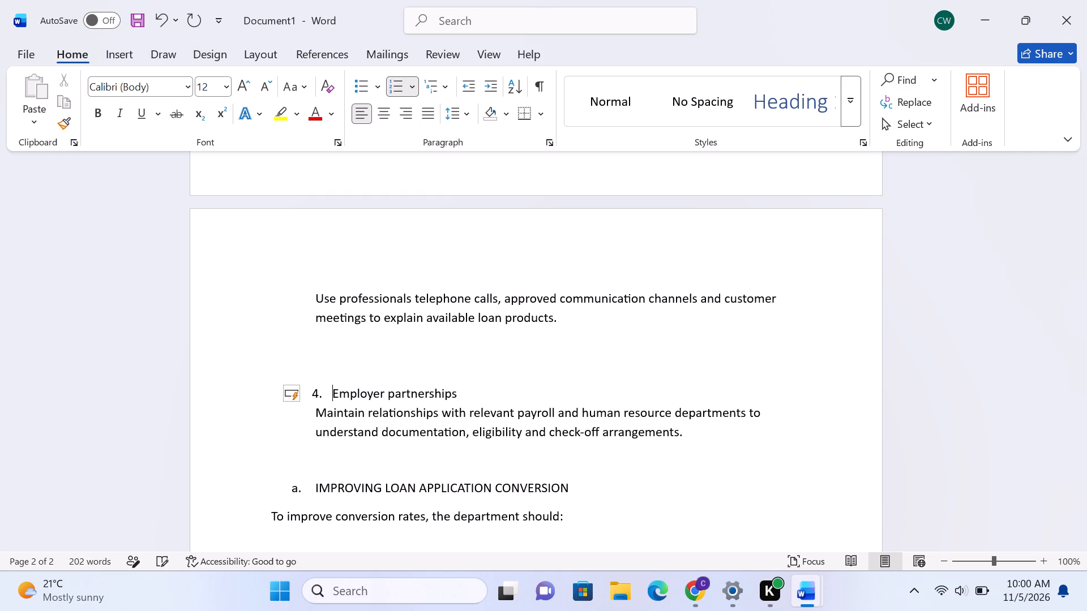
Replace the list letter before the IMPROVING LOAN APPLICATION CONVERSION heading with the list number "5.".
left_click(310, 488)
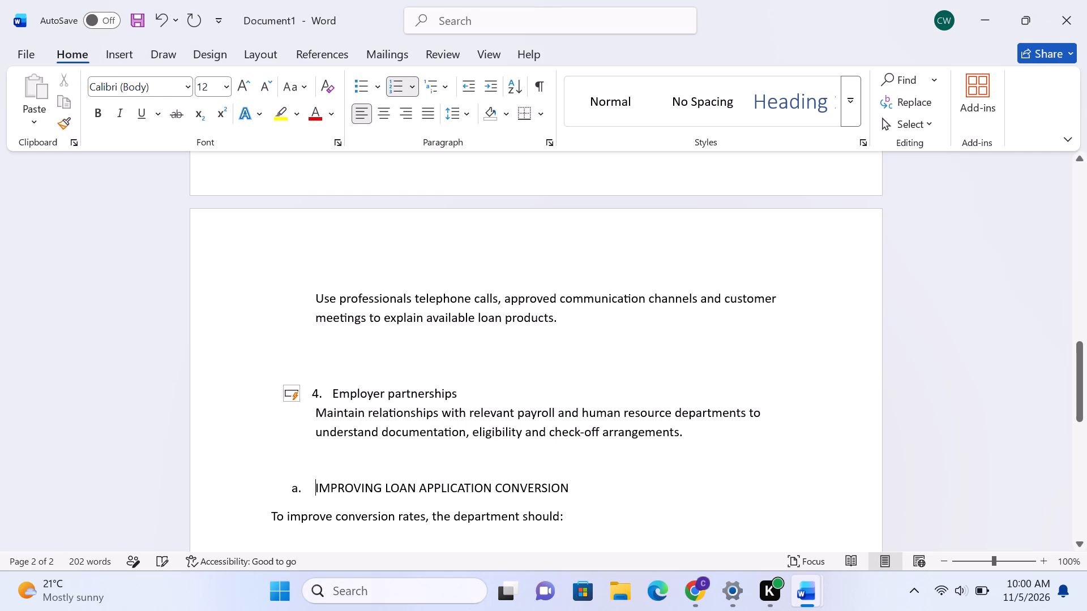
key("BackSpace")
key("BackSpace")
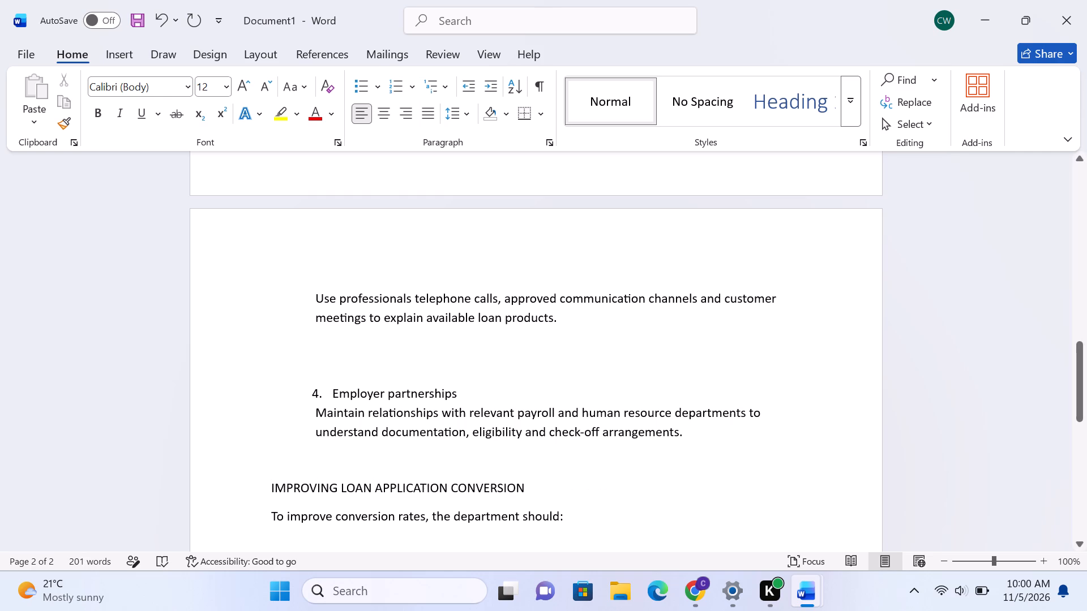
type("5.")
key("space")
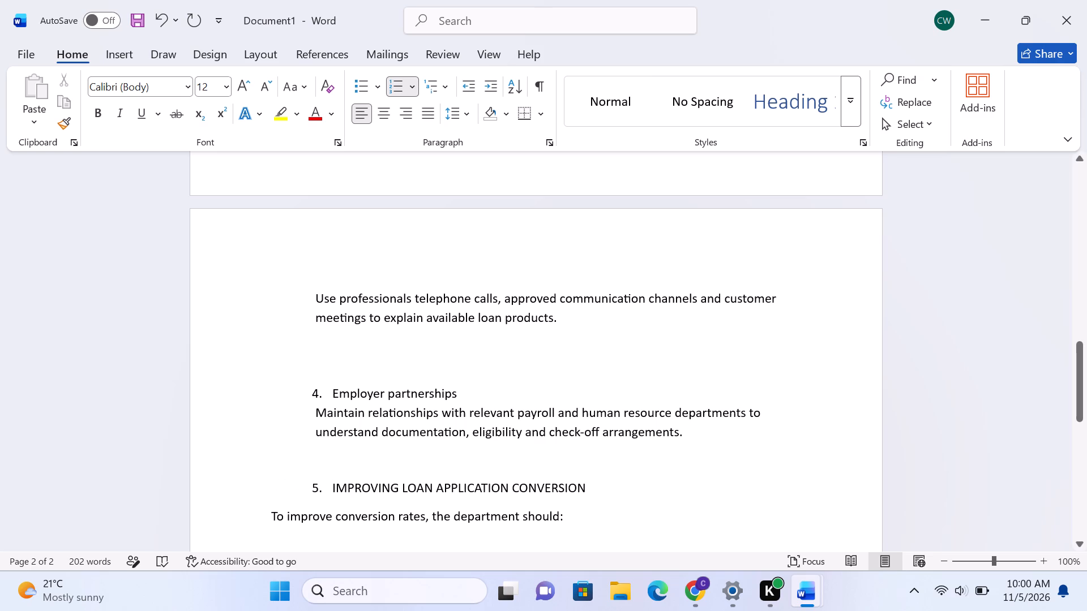
Change the list number of the IMPROVING LOAN APPLICATION CONVERSION heading to "4.".
left_click_drag(1077, 393, 1077, 421)
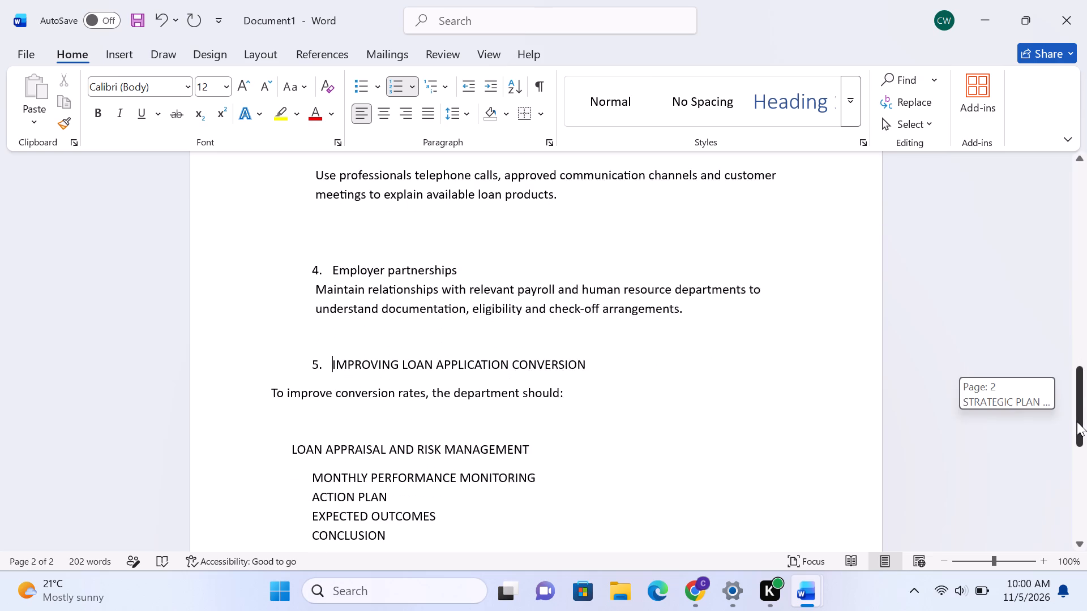
left_click_drag(1077, 421, 1077, 428)
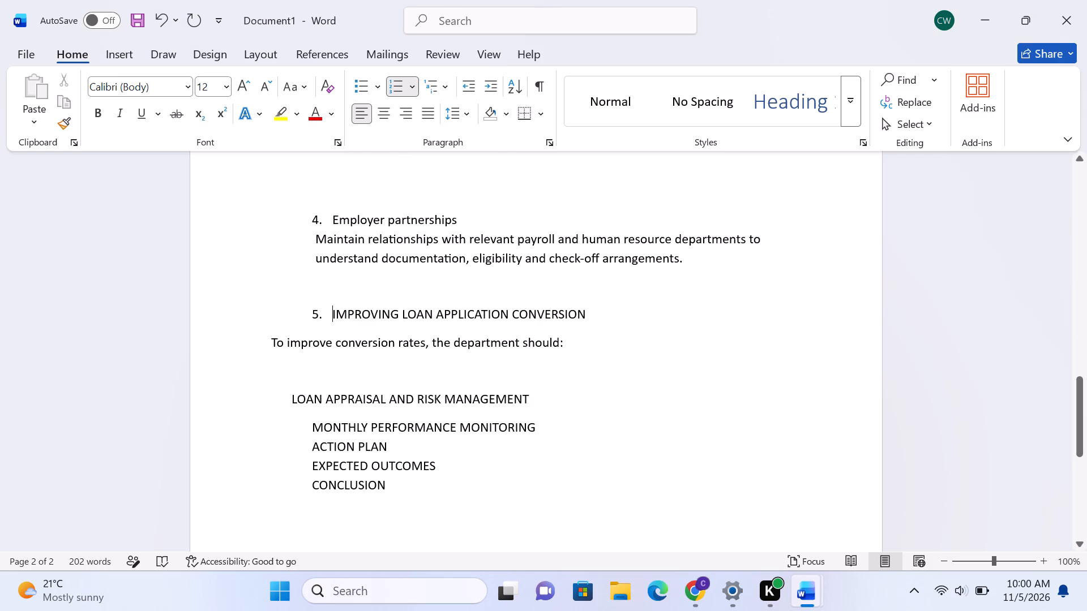
key("BackSpace")
type("4.")
key("space")
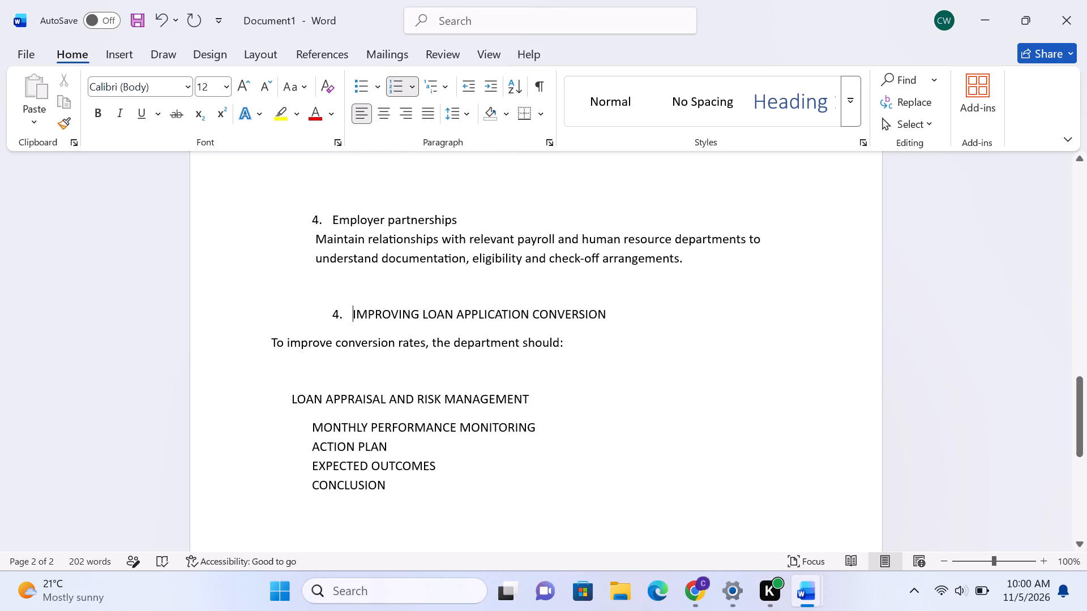
Remove the list number and indent from Employer partnerships and label it "d." to continue the lettered customer acquisition subheadings.
left_click(329, 213)
key("BackSpace")
key("BackSpace")
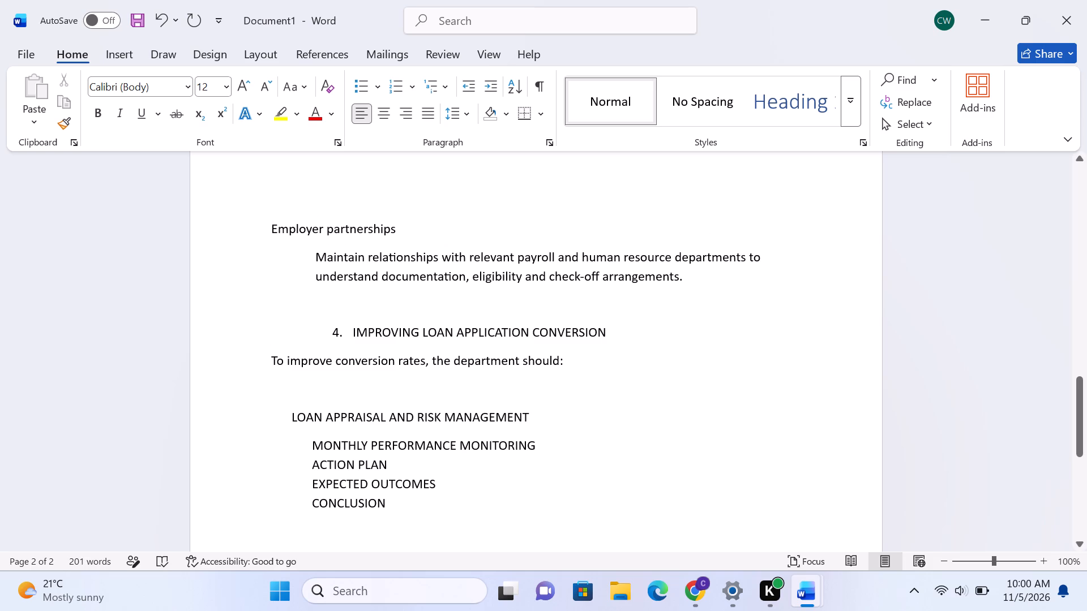
left_click_drag(1076, 413, 1076, 344)
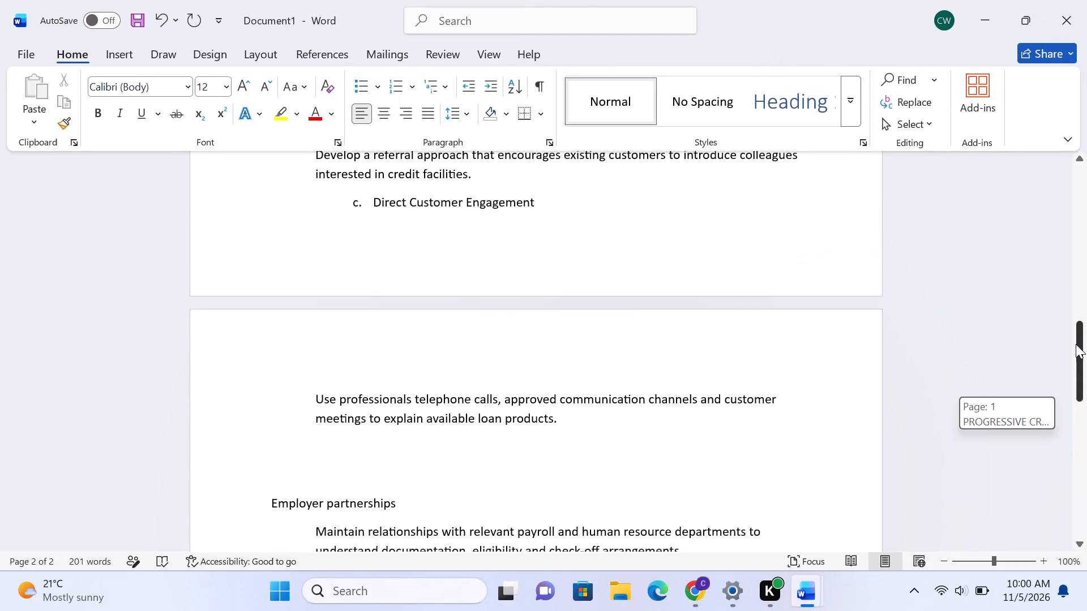
left_click_drag(1076, 344, 1056, 356)
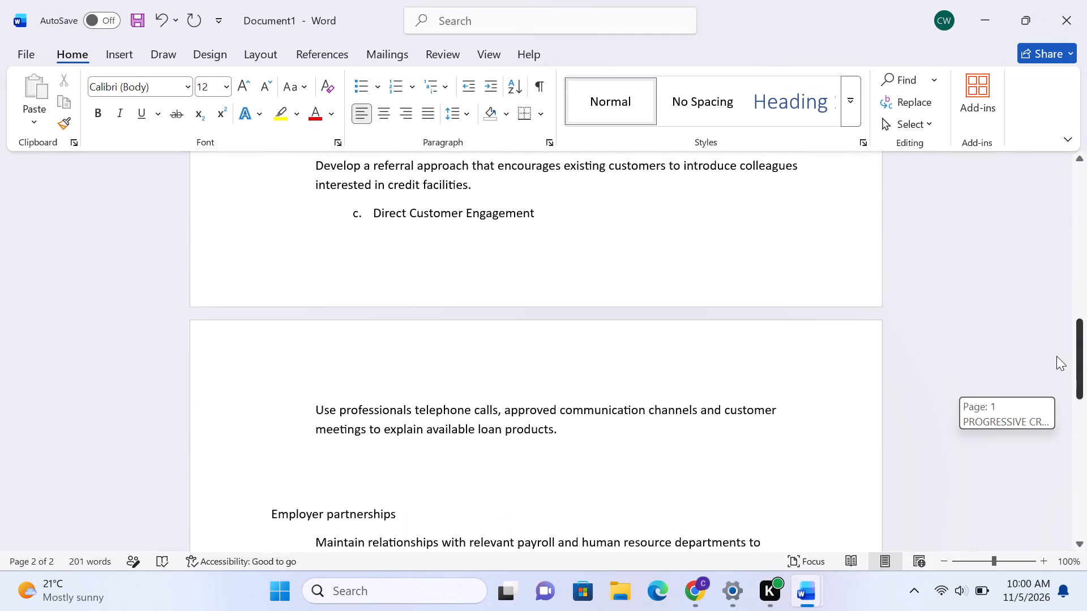
left_click_drag(1056, 356, 1054, 362)
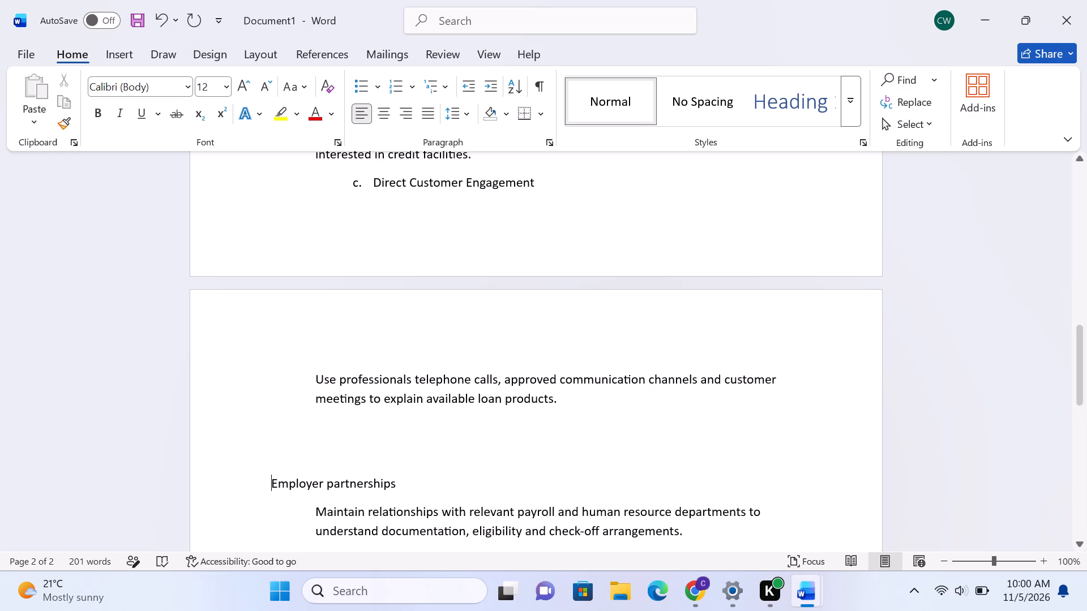
type("d,")
key("BackSpace")
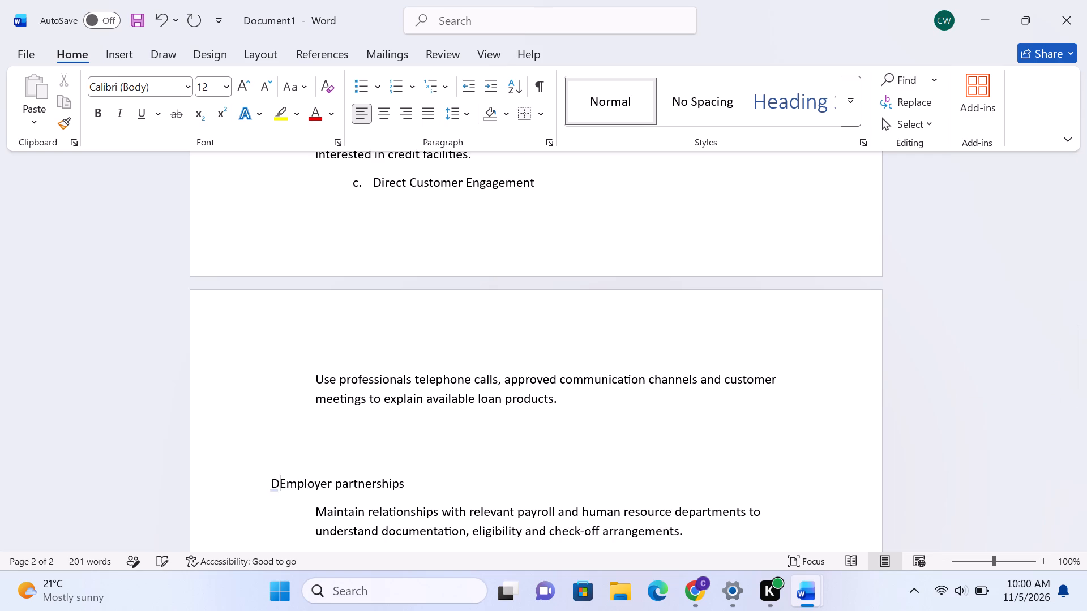
key("BackSpace")
type("d.")
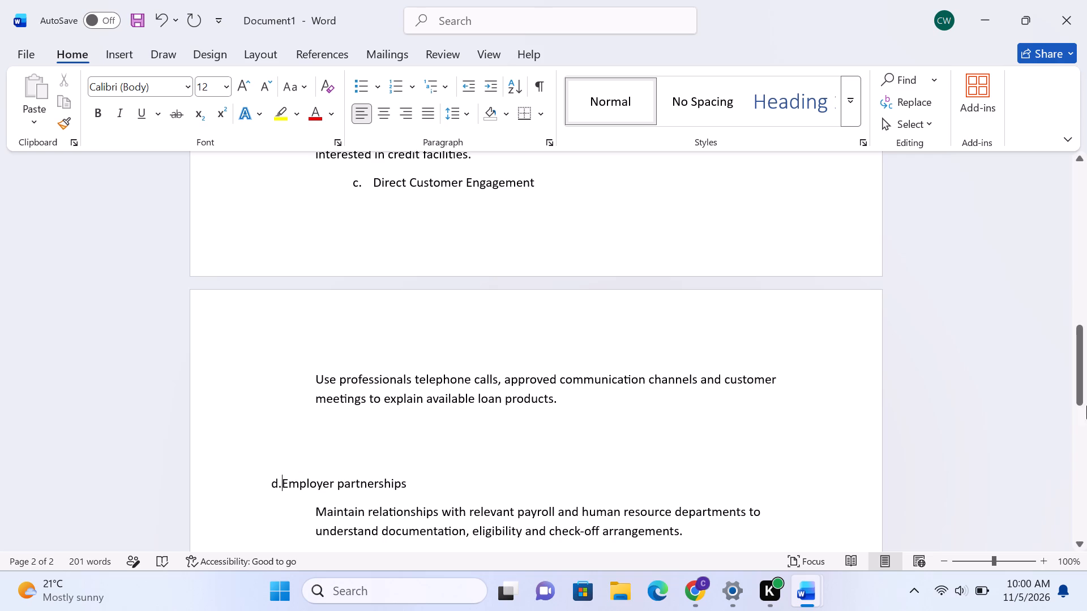
Number the LOAN APPRAISAL AND RISK MANAGEMENT heading "5." and the MONTHLY PERFORMANCE MONITORING heading "6.".
left_click_drag(1080, 393, 1080, 428)
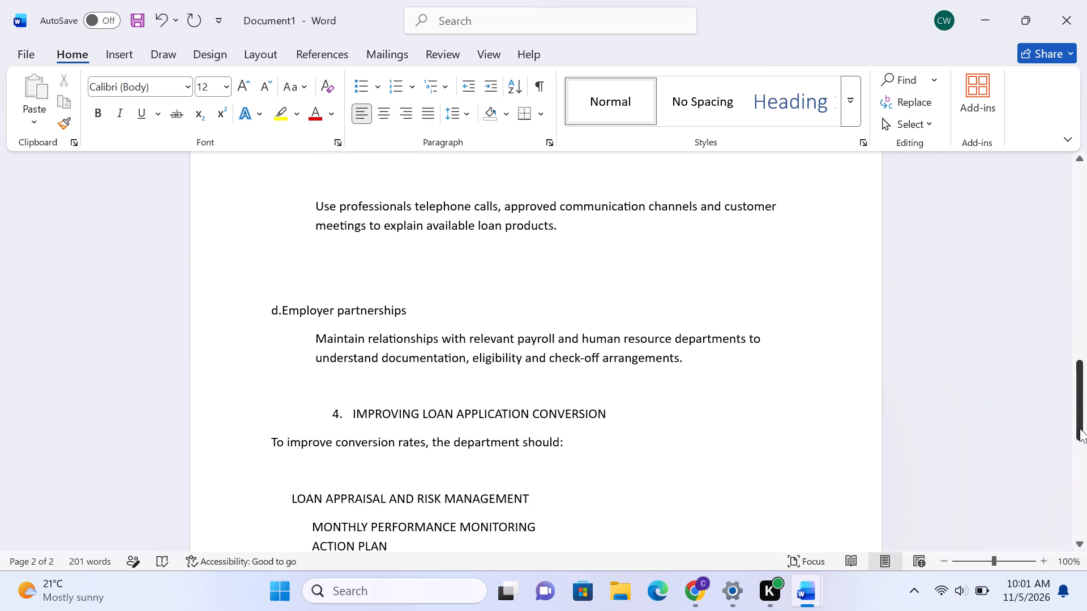
left_click(284, 490)
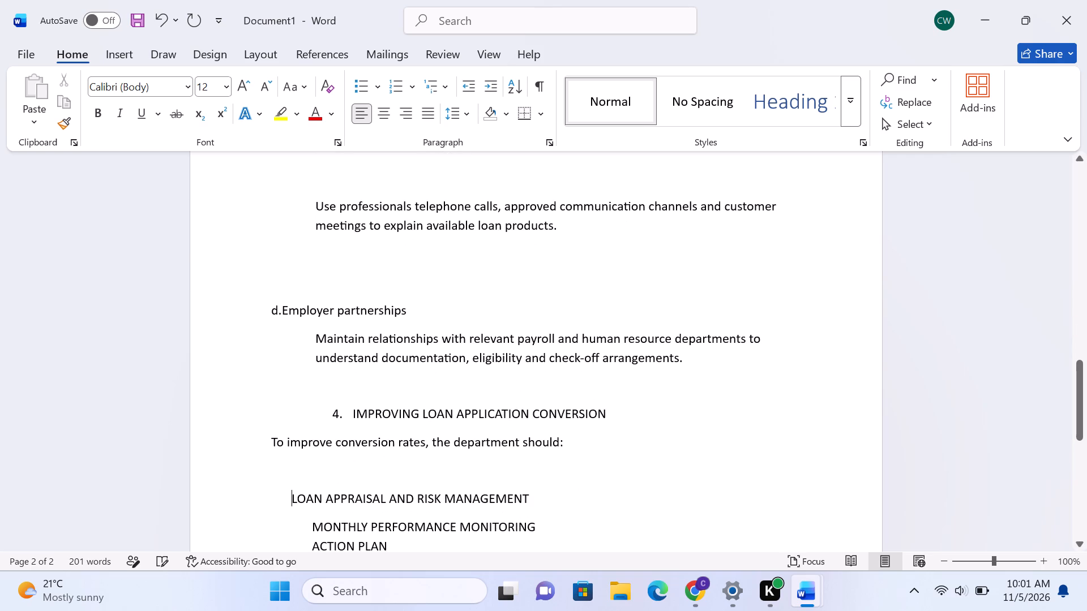
type("5.")
key("space")
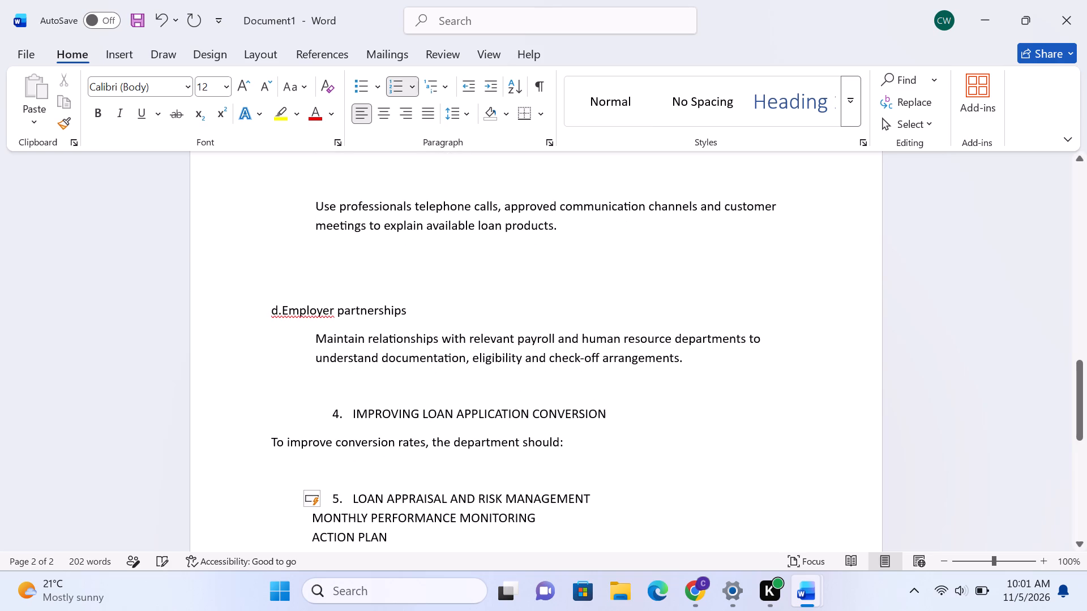
left_click(307, 517)
type("6.")
key("space")
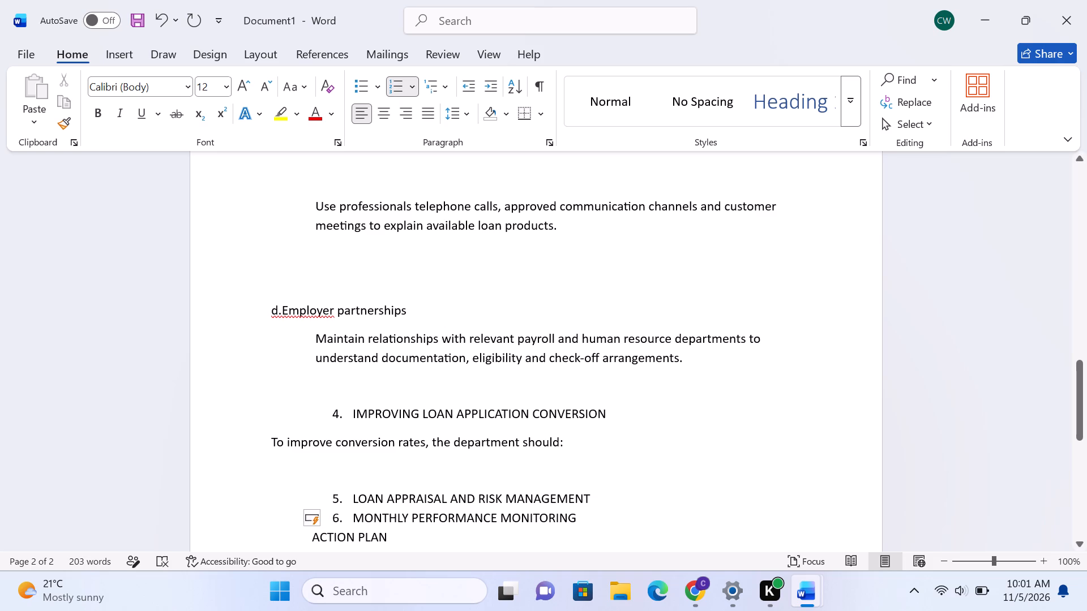
Number the ACTION PLAN, EXPECTED OUTCOMES and CONCLUSION headings "7.", "8." and "9." to continue the section list.
left_click(310, 533)
type("7.")
key("space")
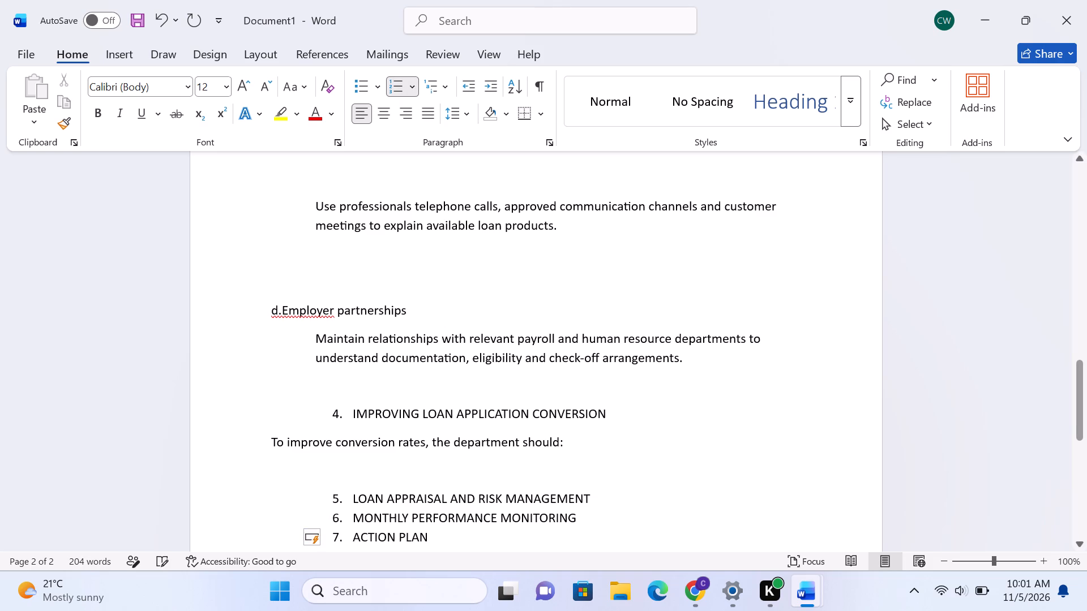
left_click_drag(1078, 418, 1078, 445)
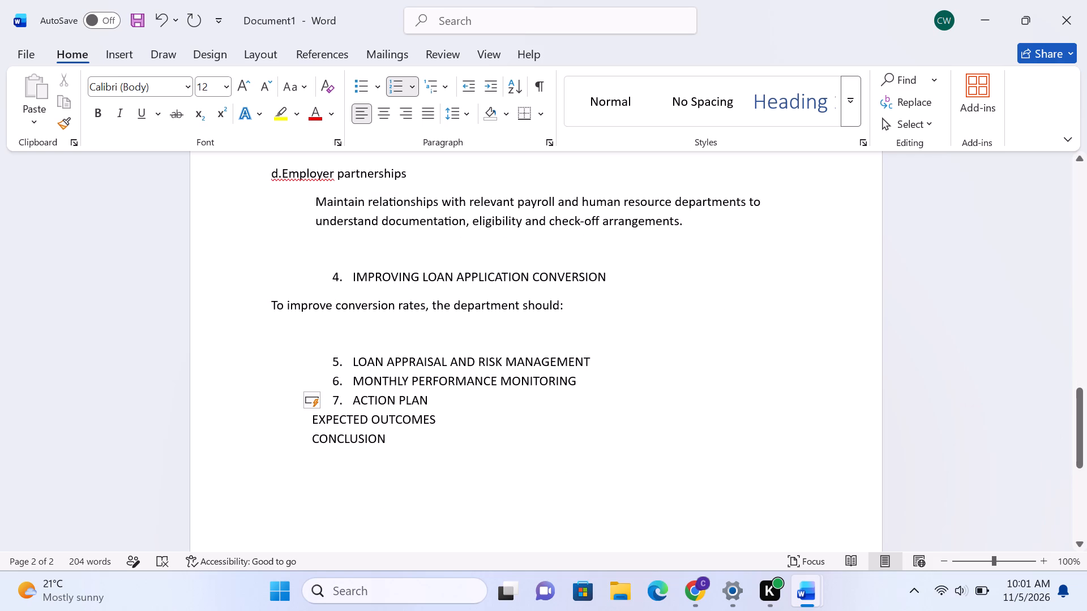
left_click(306, 418)
type("8.")
key("space")
left_click(309, 432)
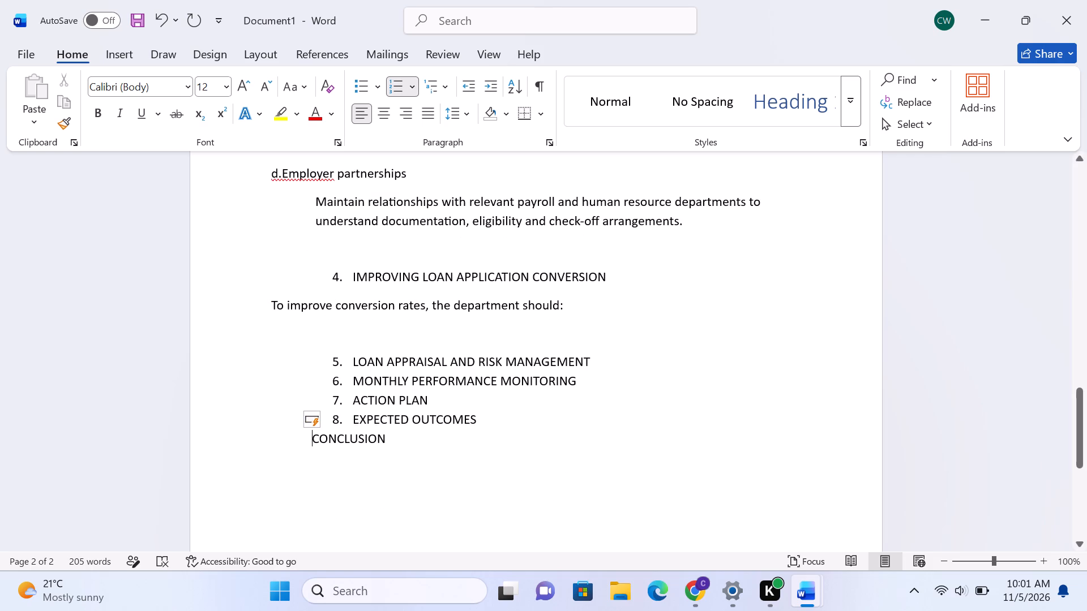
type("9.")
key("space")
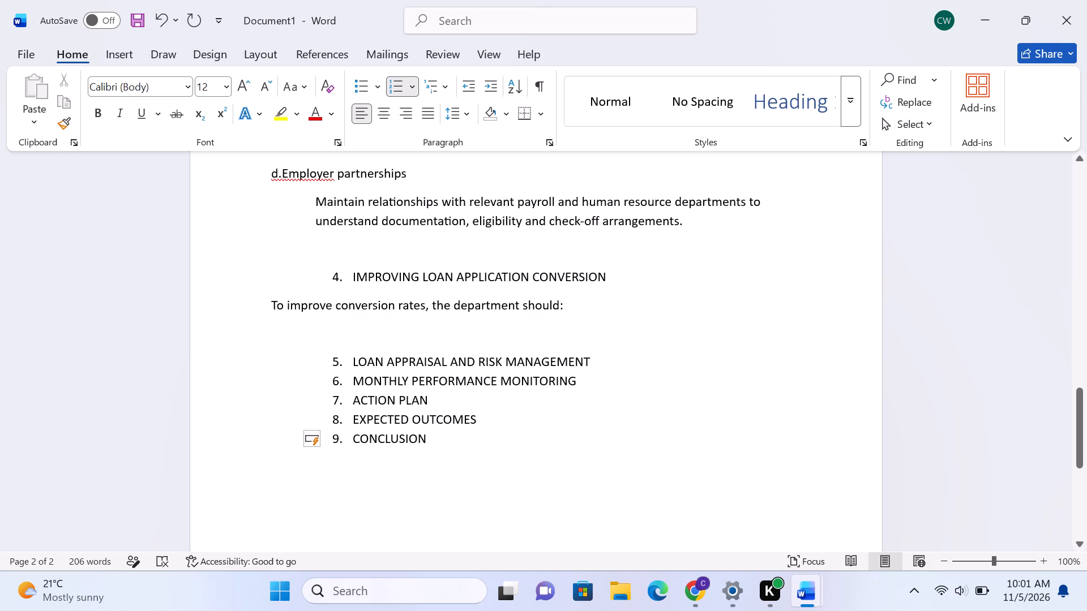
Shift the list letters of the customer acquisition subheadings a. to c. outward to one shared indent.
left_click_drag(1080, 423, 1051, 300)
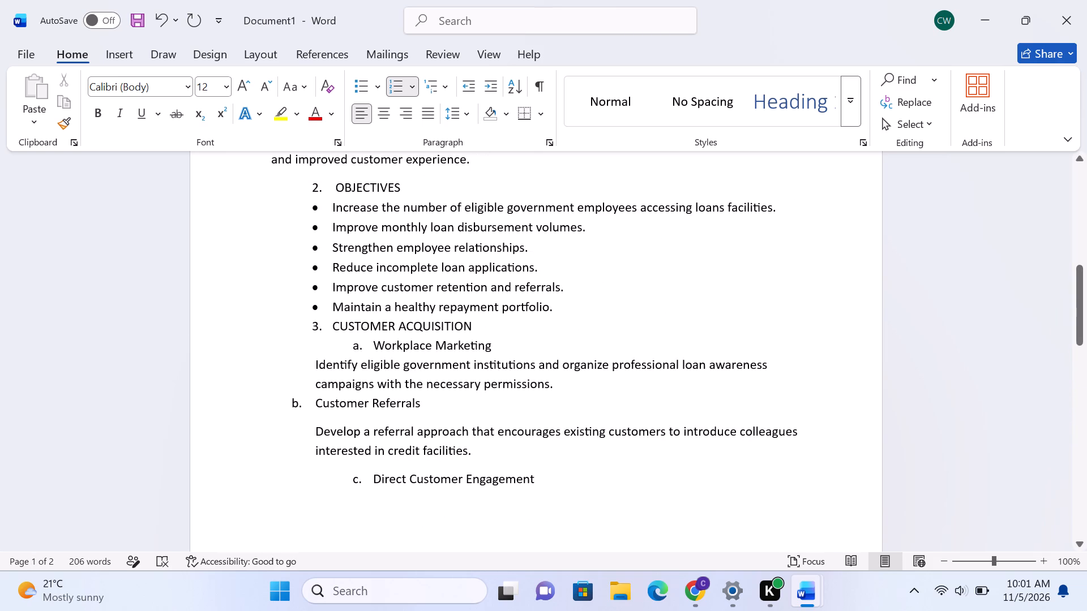
left_click_drag(360, 341, 348, 343)
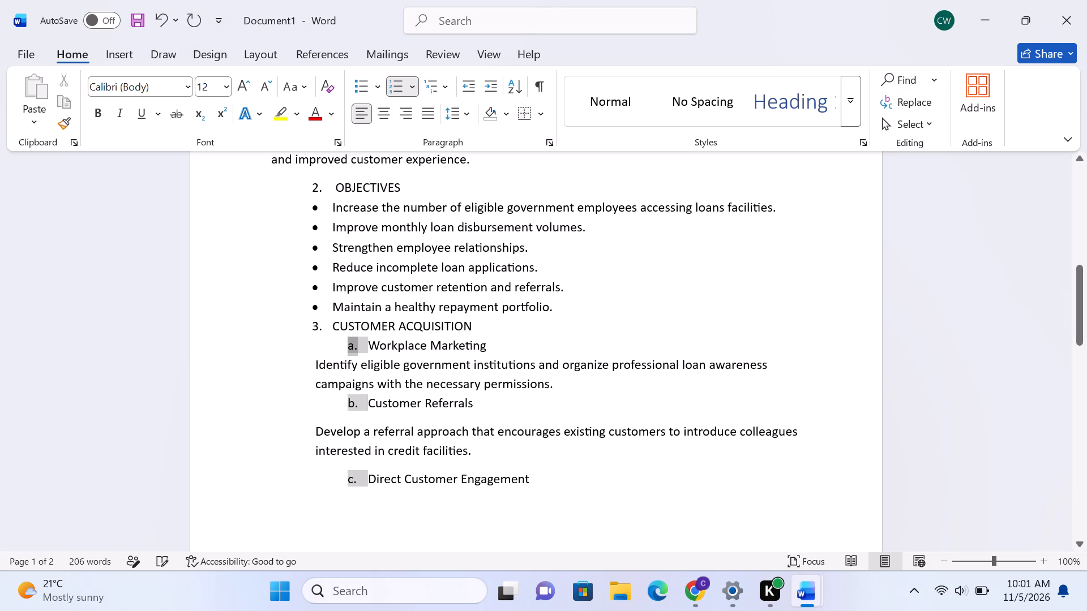
left_click(528, 326)
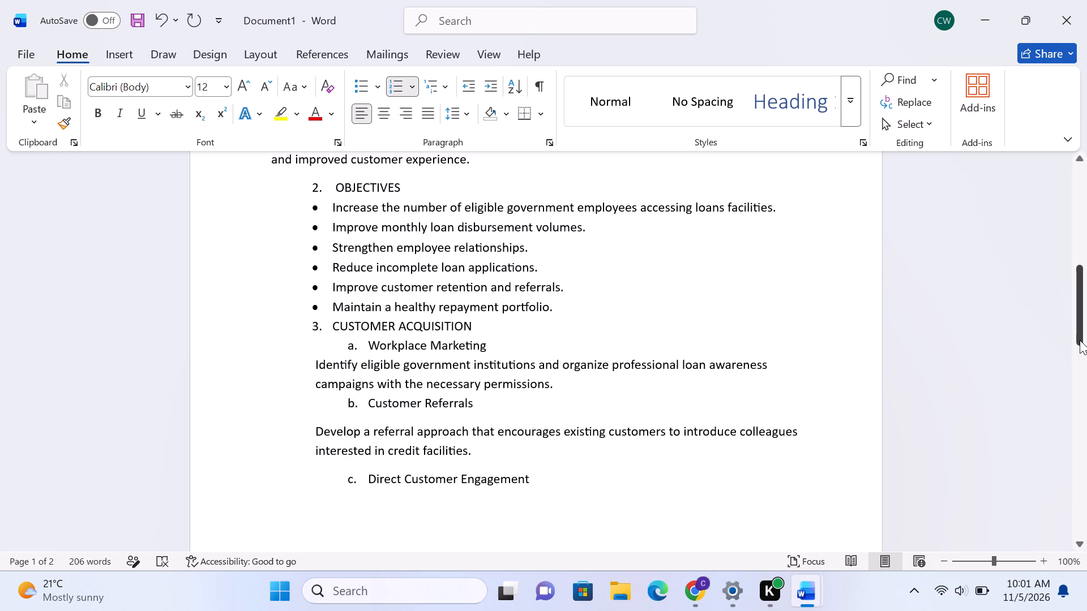
Retype the "d." label before Employer partnerships as an automatic list letter continuing the customer acquisition subheadings.
left_click_drag(1080, 340, 1081, 398)
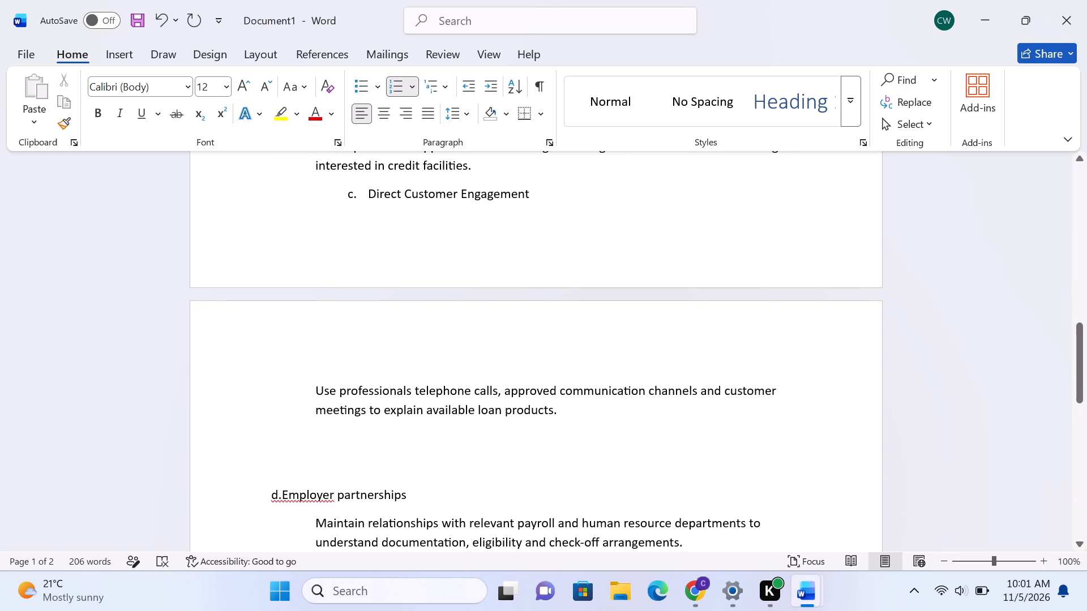
left_click(281, 496)
key("BackSpace")
key("BackSpace")
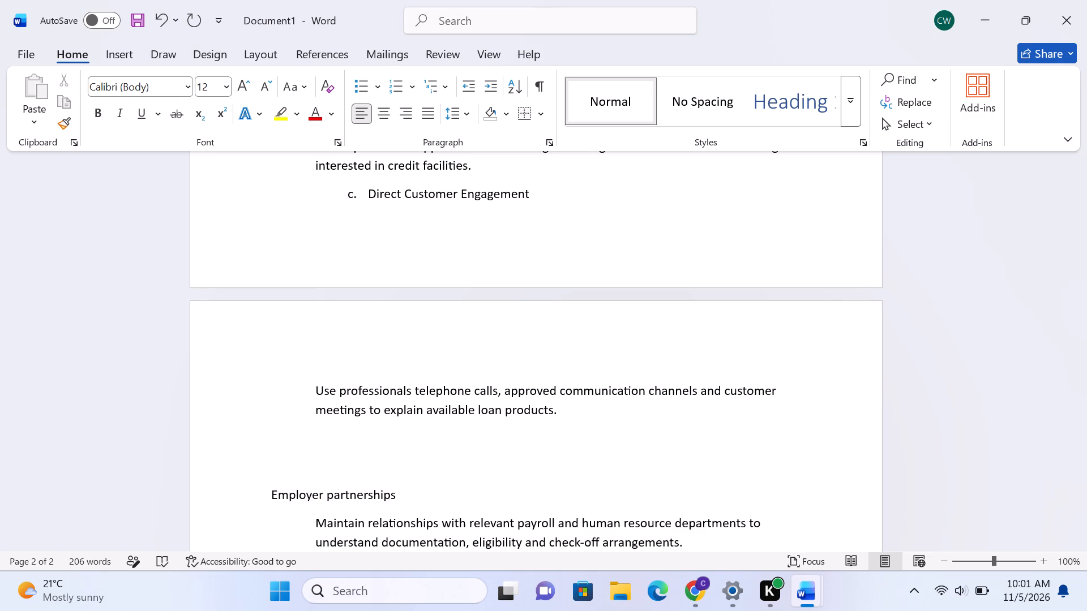
key("d")
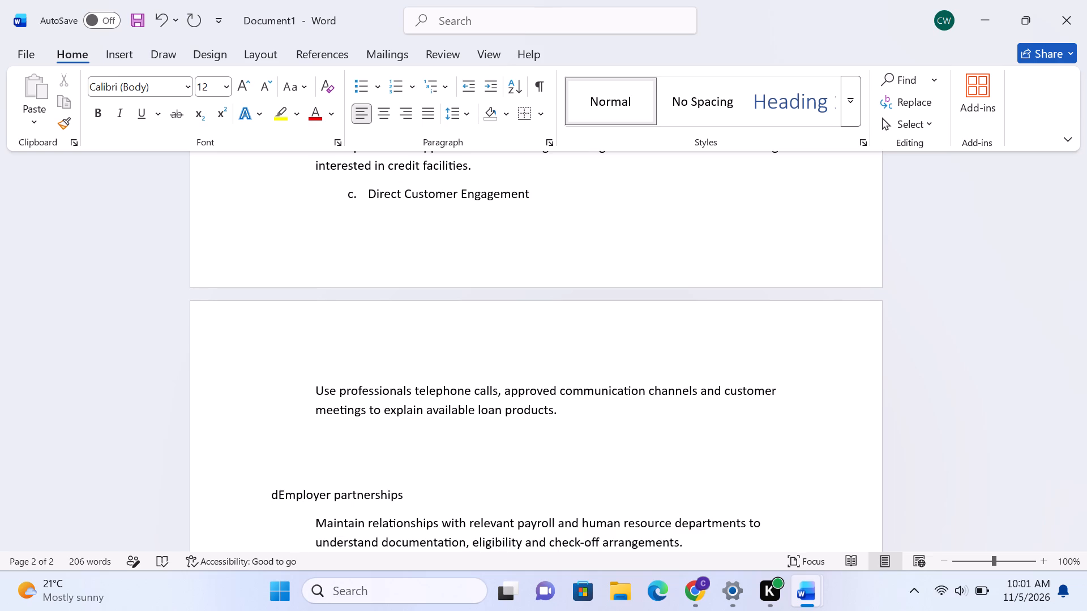
key("period")
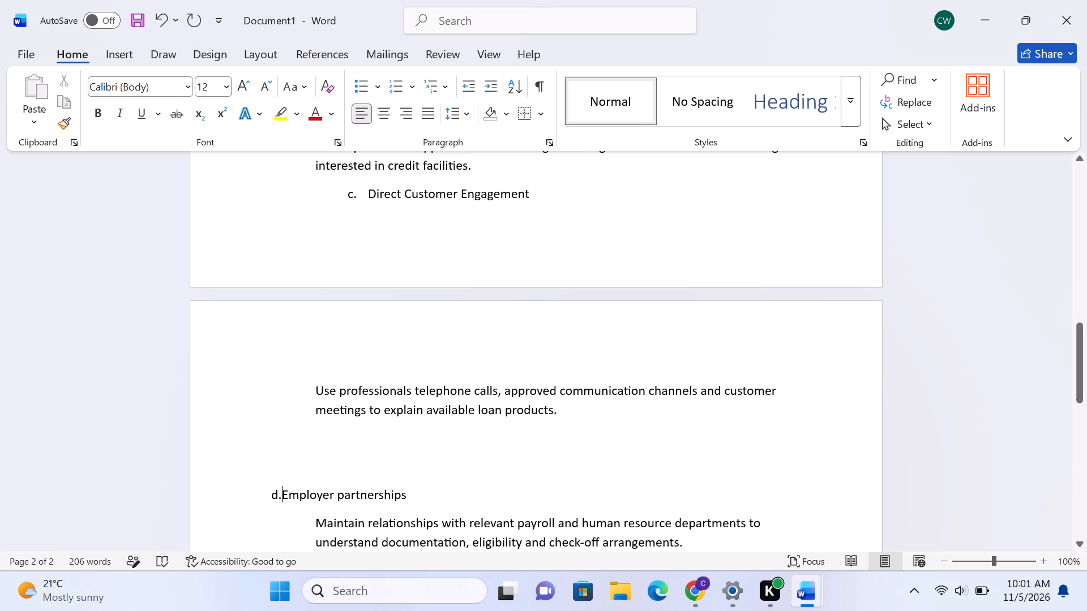
left_click(264, 479)
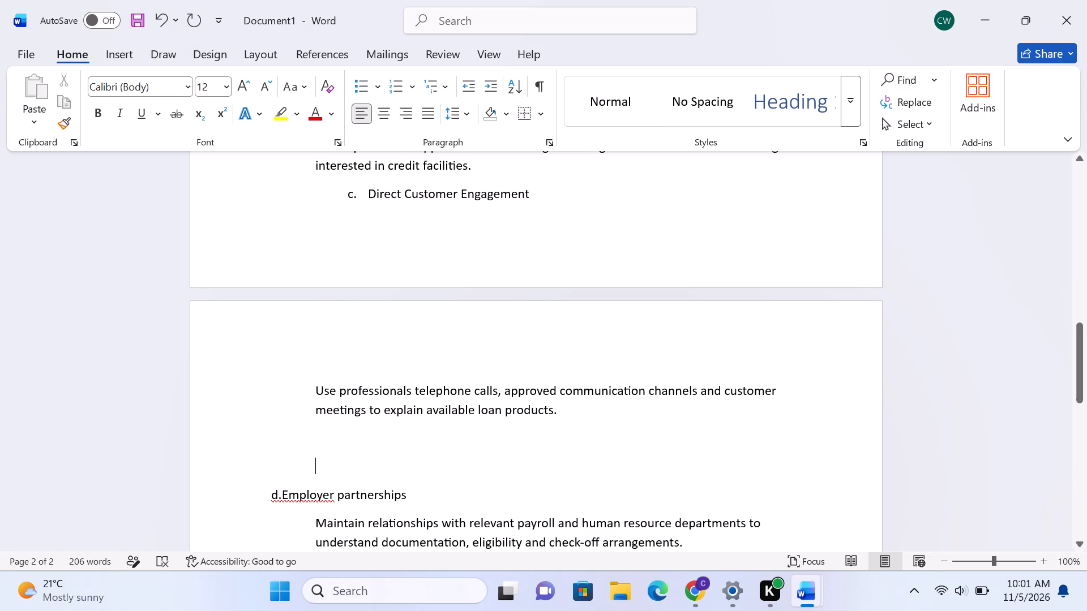
left_click(281, 493)
key("space")
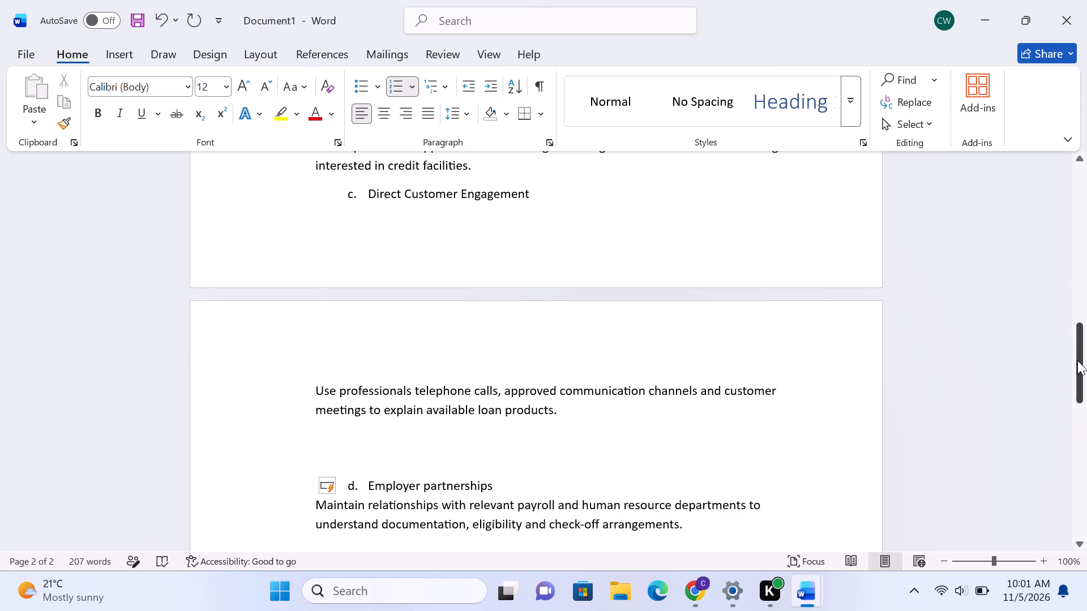
Add the line "1). Respond promptly to customer inquiries." below the sentence "To improve conversion rates, the department should:".
left_click_drag(1076, 361, 1076, 388)
left_click(1076, 388)
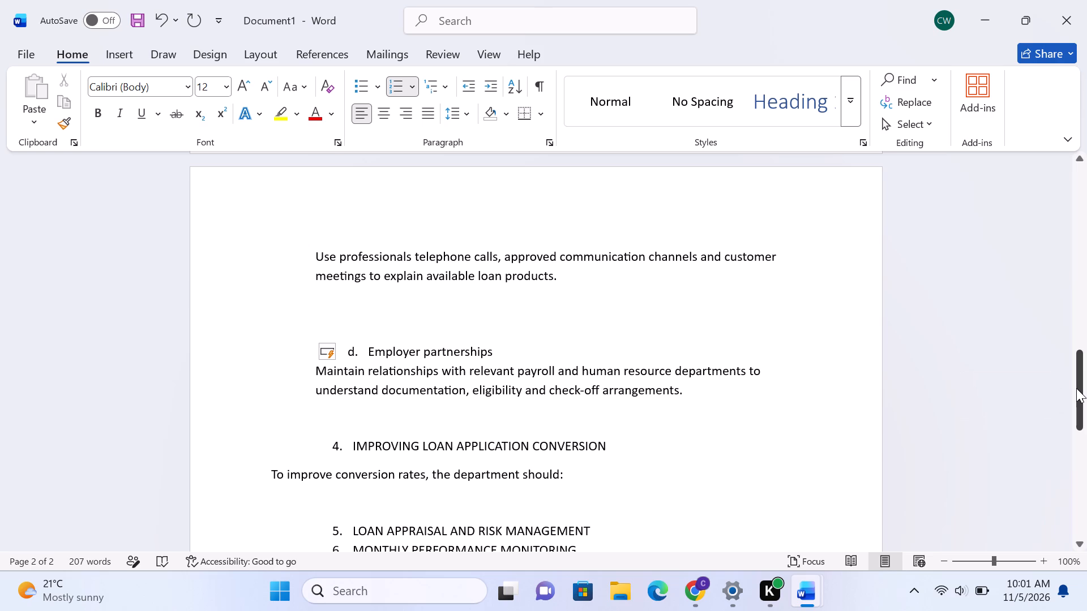
left_click_drag(1076, 388, 1076, 402)
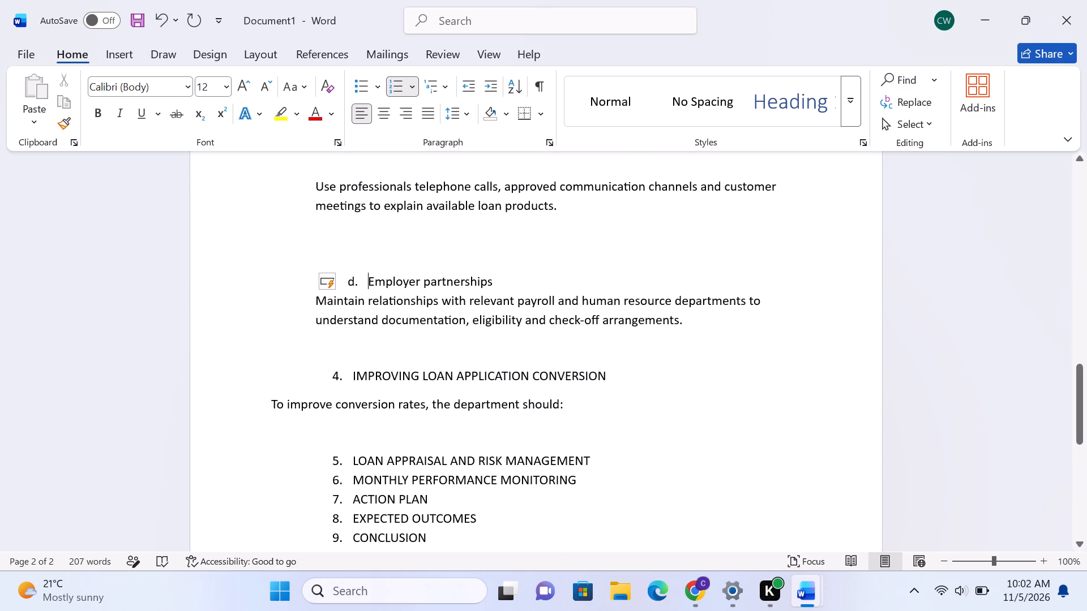
left_click(598, 415)
key("Return")
key("1")
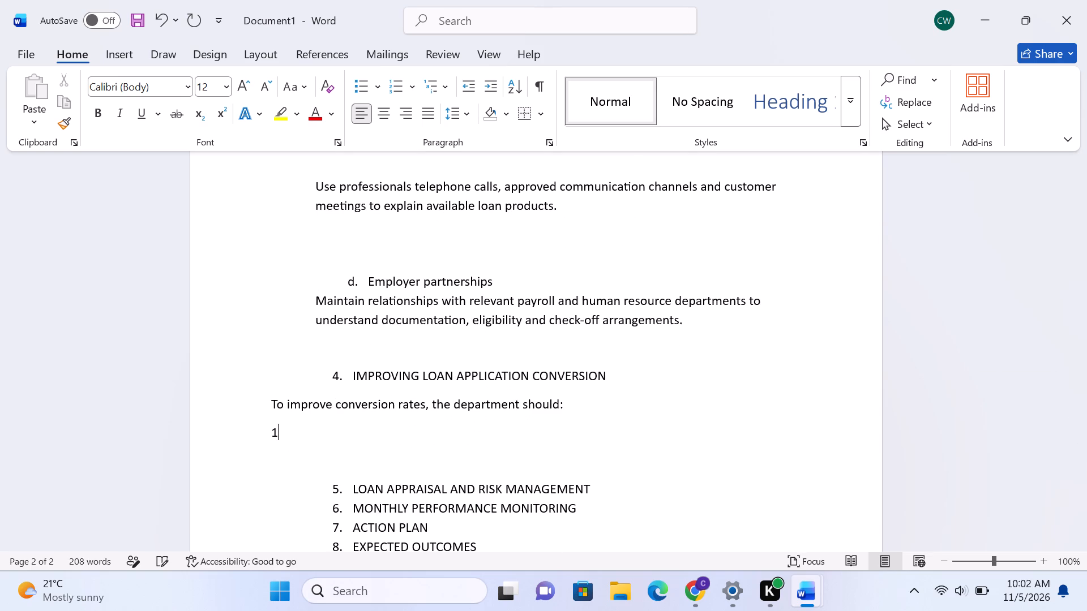
key("shift+parenright")
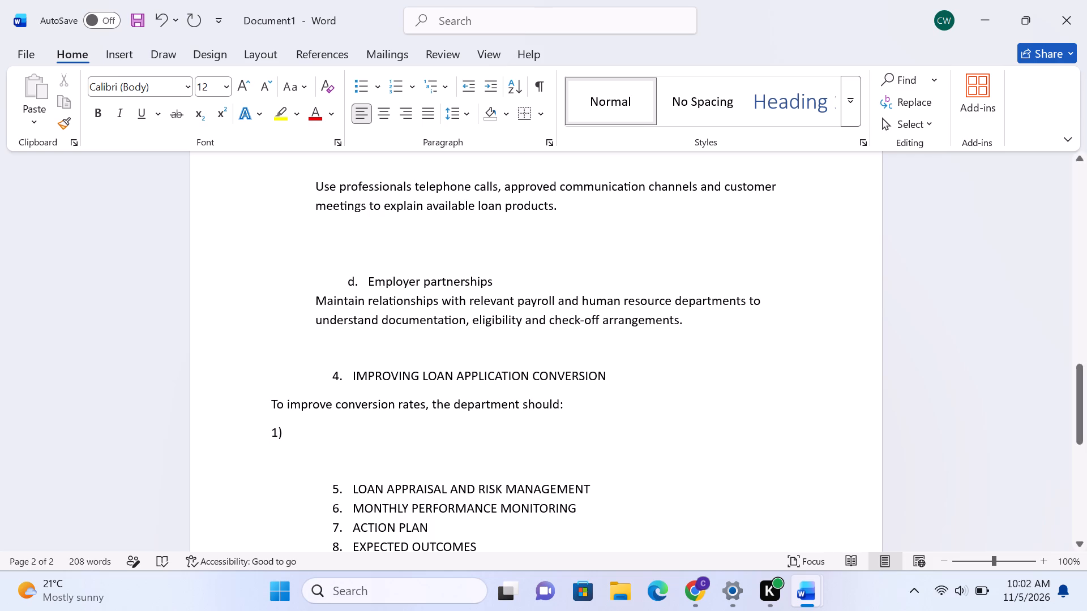
type(".")
key("space")
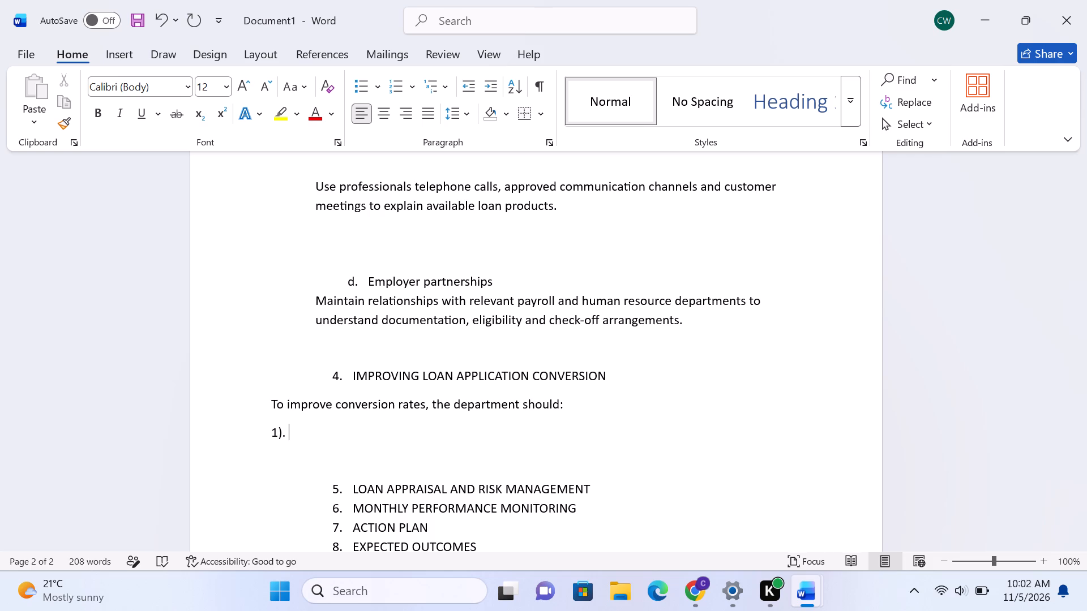
type("re")
type("spomd")
key("BackSpace")
key("BackSpace")
type("nd")
key("space")
type("prompy")
key("BackSpace")
type("tly")
key("space")
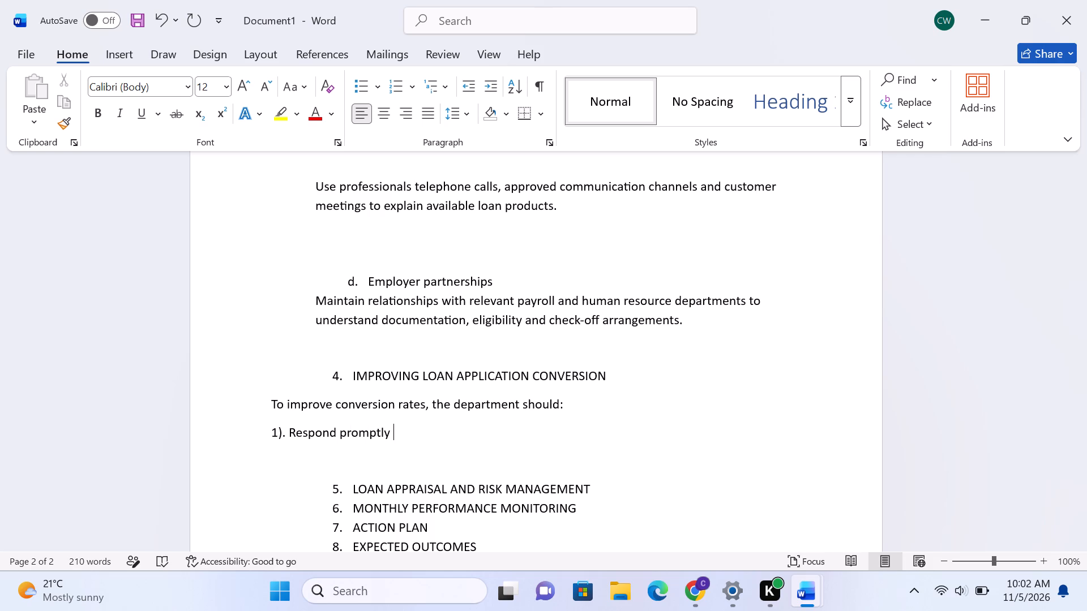
type("to cu")
type("stomer inqui")
type("ries")
key("period")
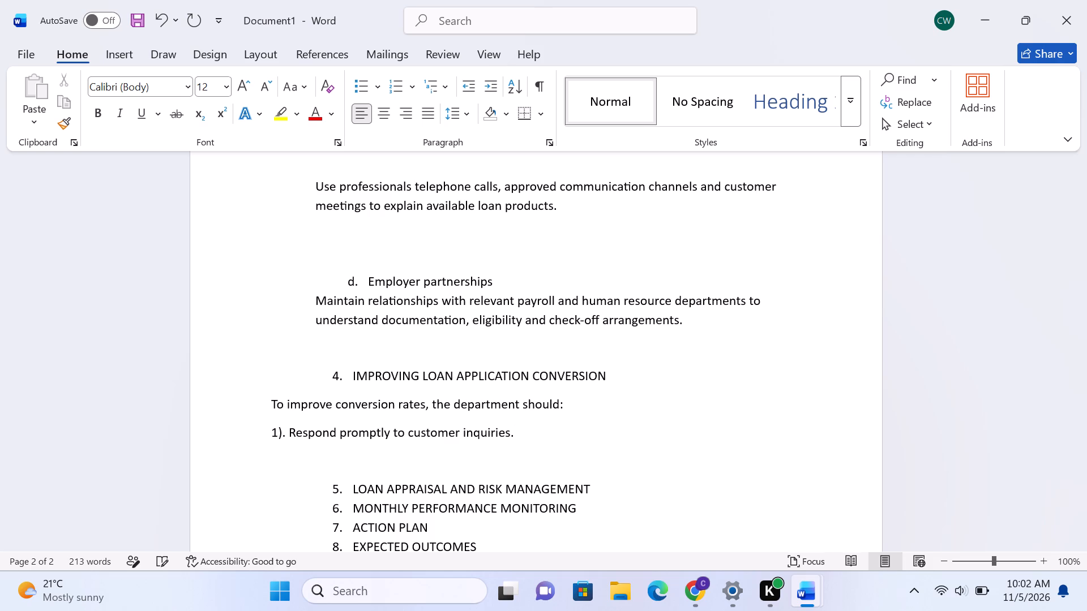
Make the "Respond promptly to customer inquiries." line a bullet point and delete its typed "1)." label.
left_click_drag(262, 430, 284, 438)
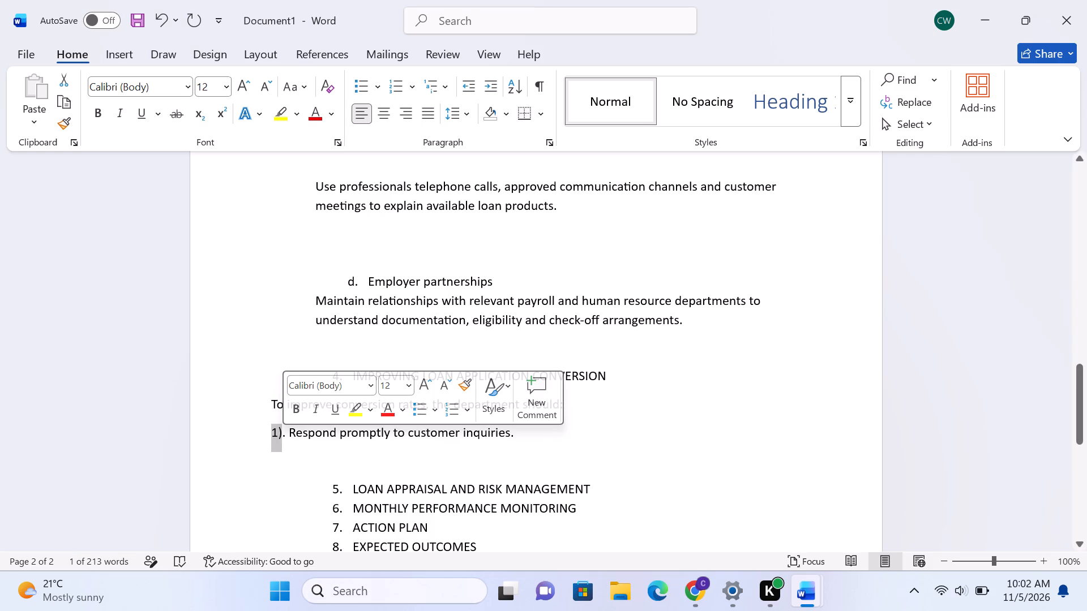
left_click(420, 412)
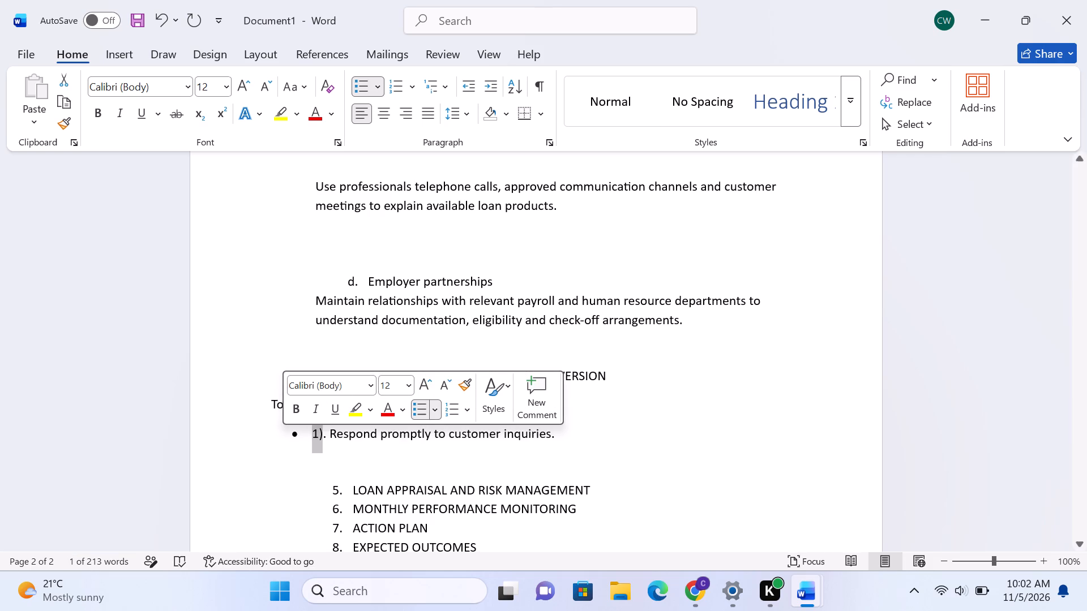
left_click(323, 443)
key("BackSpace")
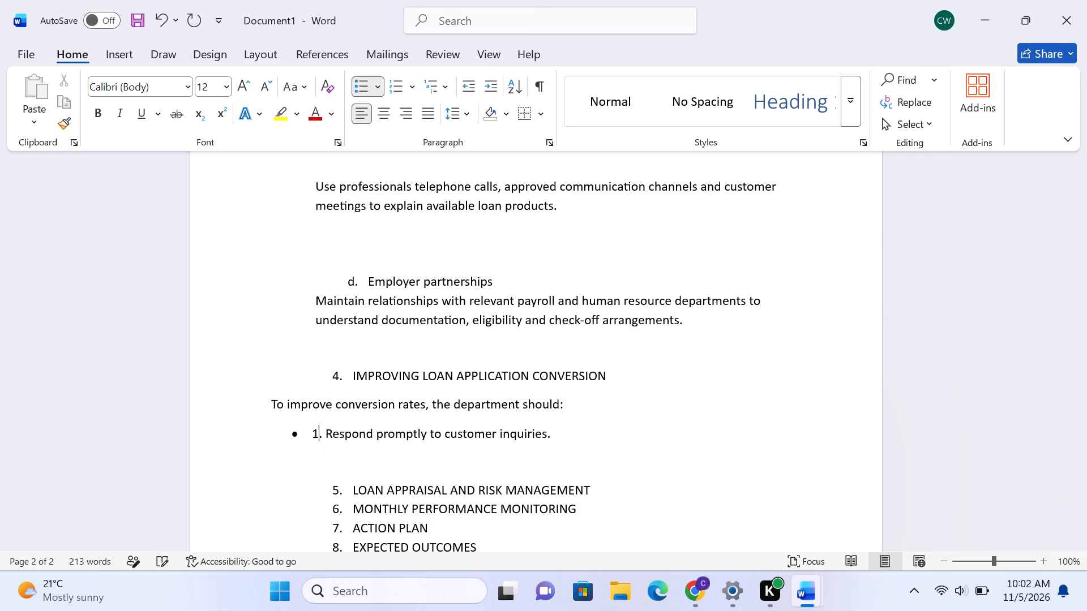
key("BackSpace")
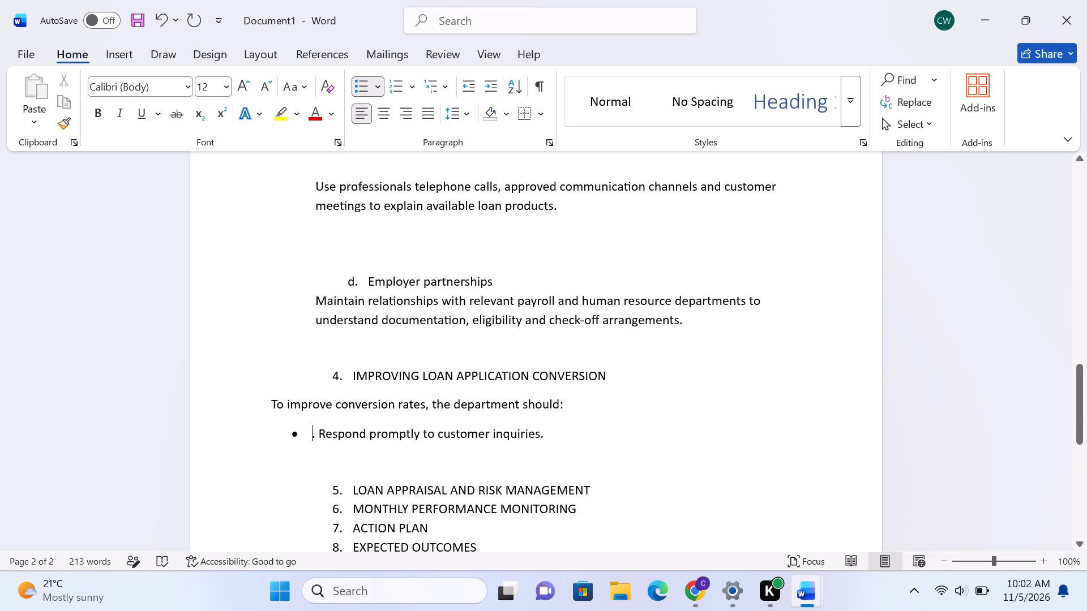
left_click(316, 437)
key("BackSpace")
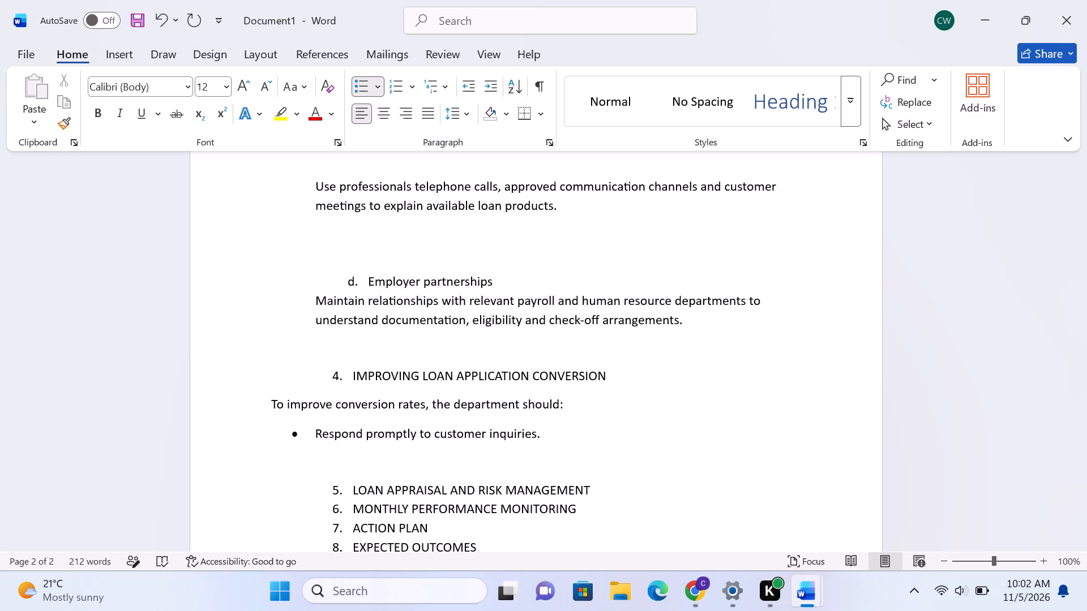
Replace the bullet before "Respond promptly to customer inquiries." with a typed "1)" label and bring the line out to the left margin.
key("BackSpace")
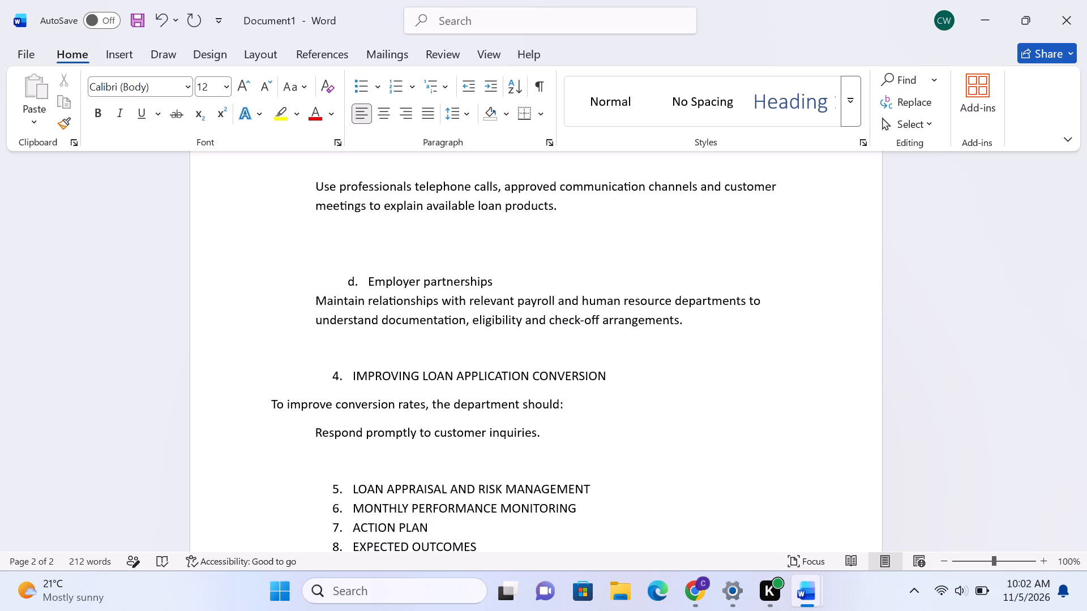
key("period")
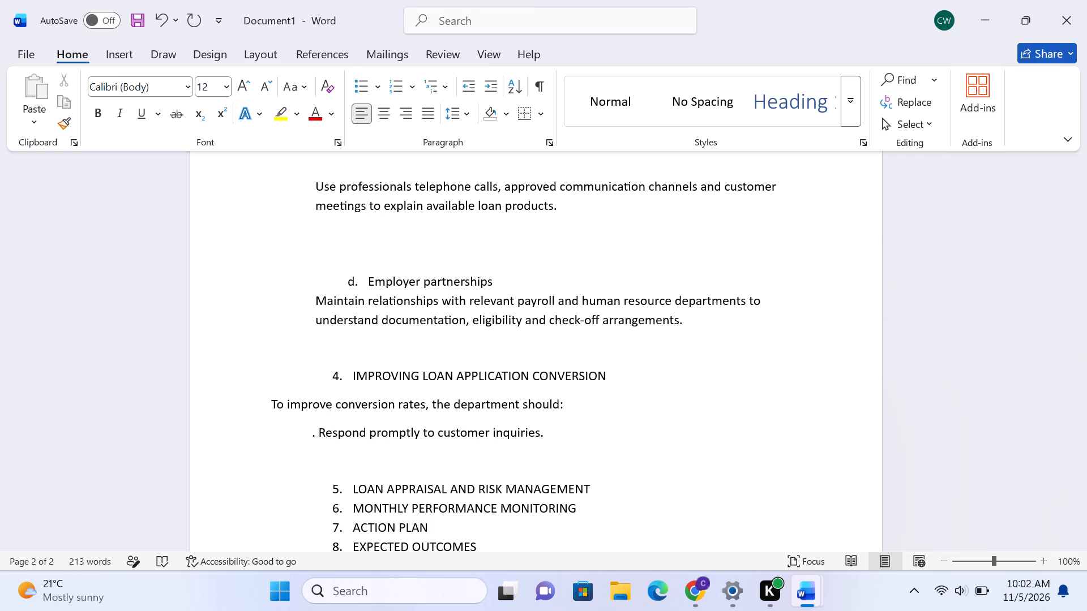
right_click(316, 437)
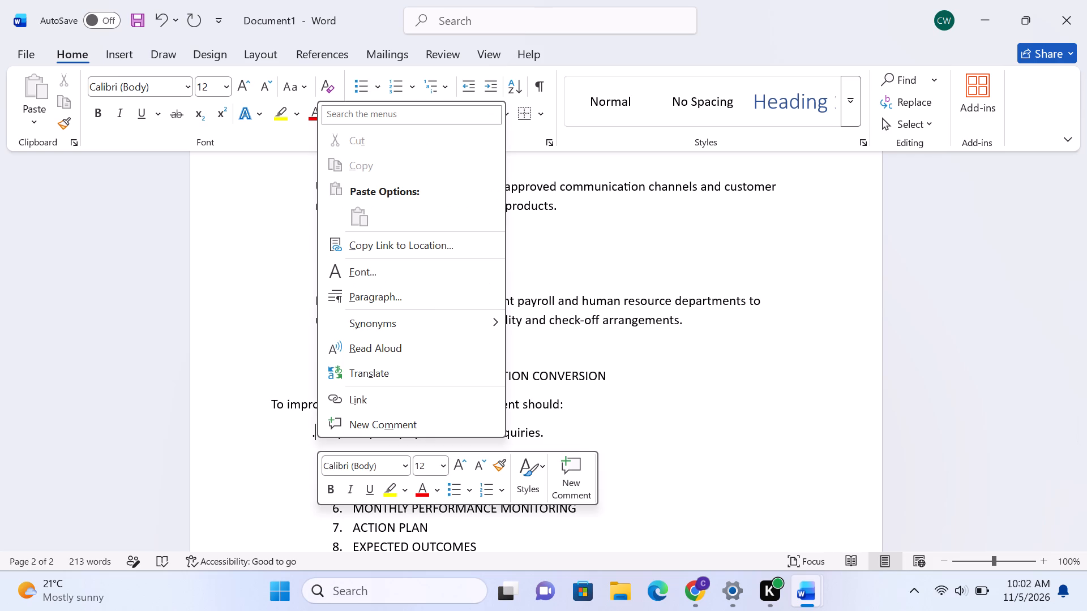
left_click(447, 496)
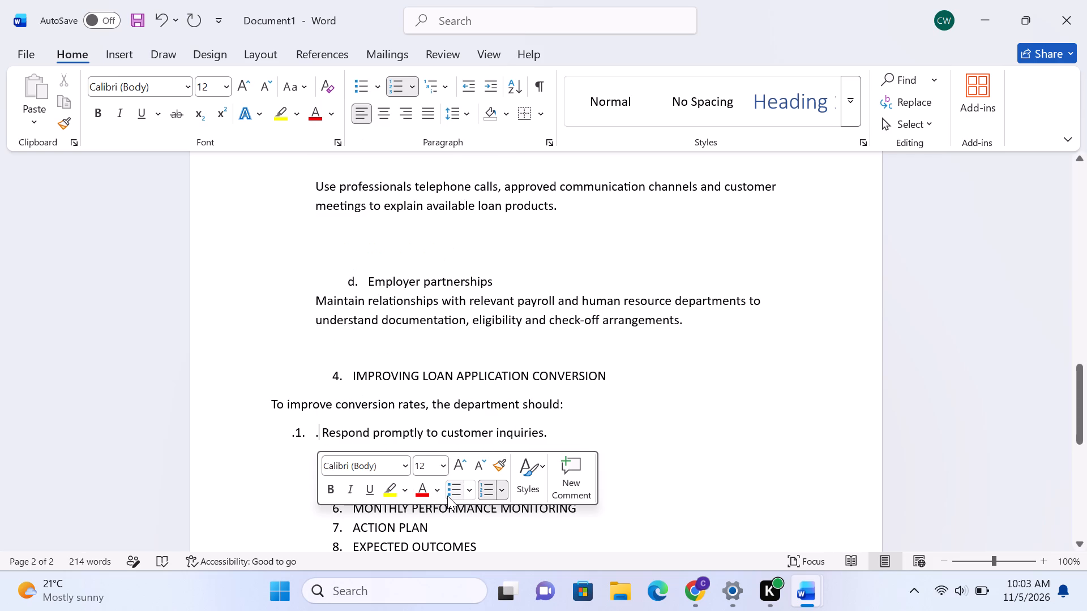
key("BackSpace")
key("BackSpace")
key("BackSpace")
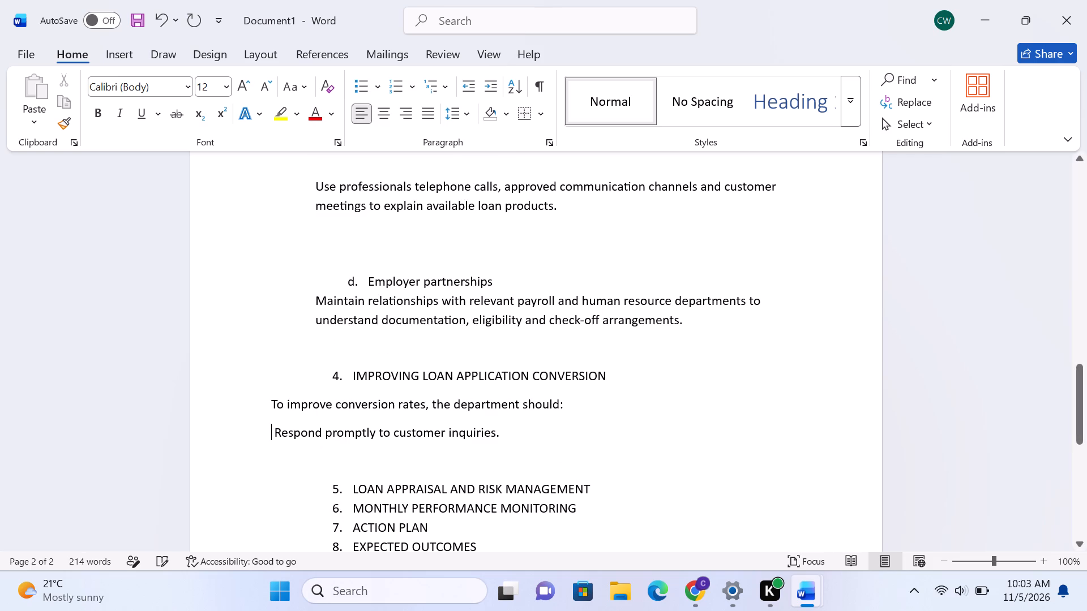
key("1")
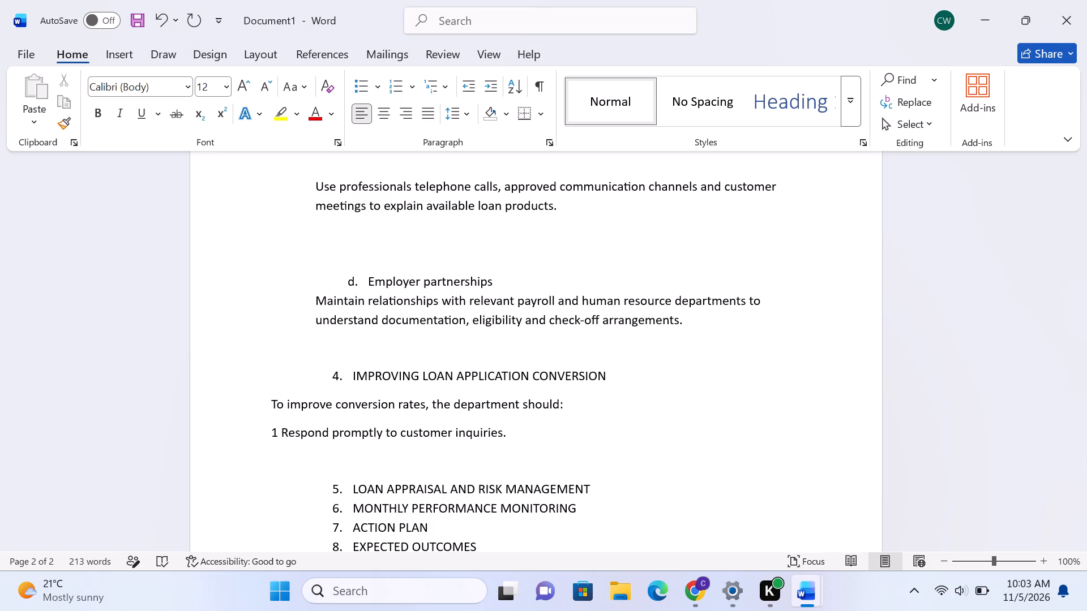
type(").")
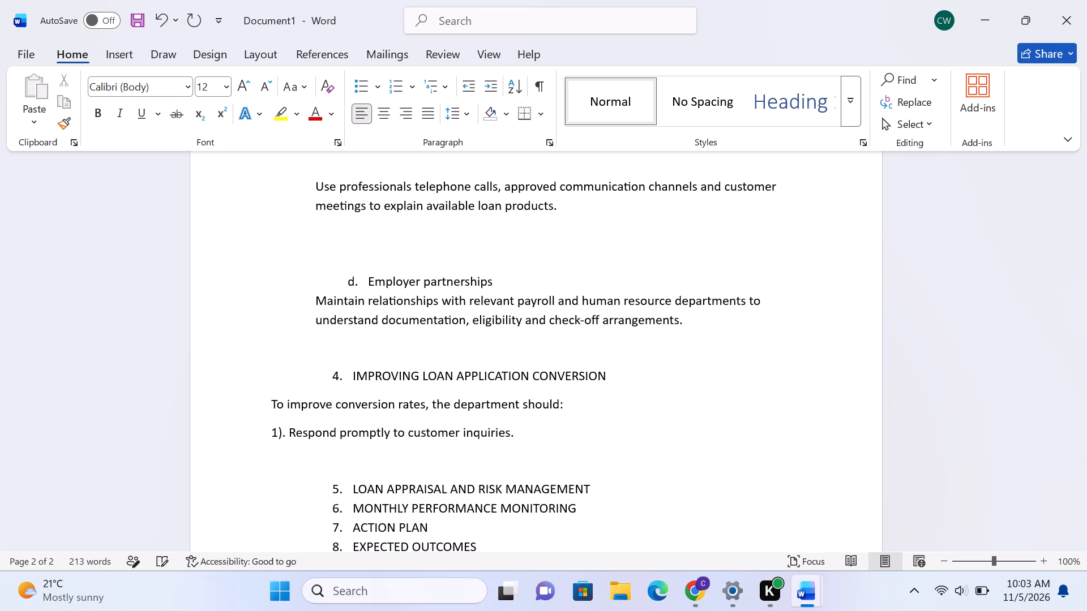
key("BackSpace")
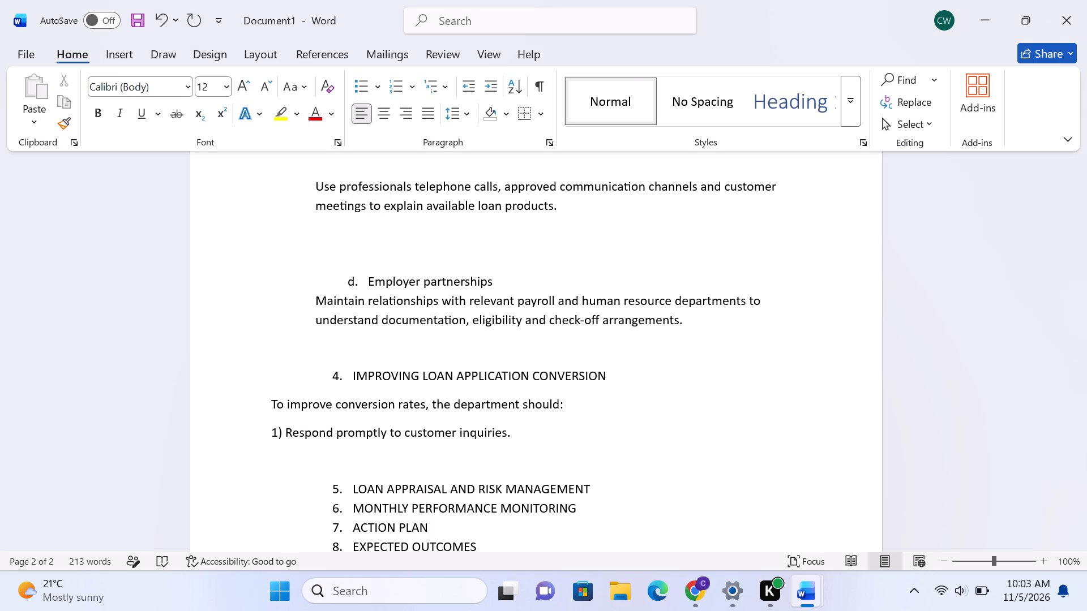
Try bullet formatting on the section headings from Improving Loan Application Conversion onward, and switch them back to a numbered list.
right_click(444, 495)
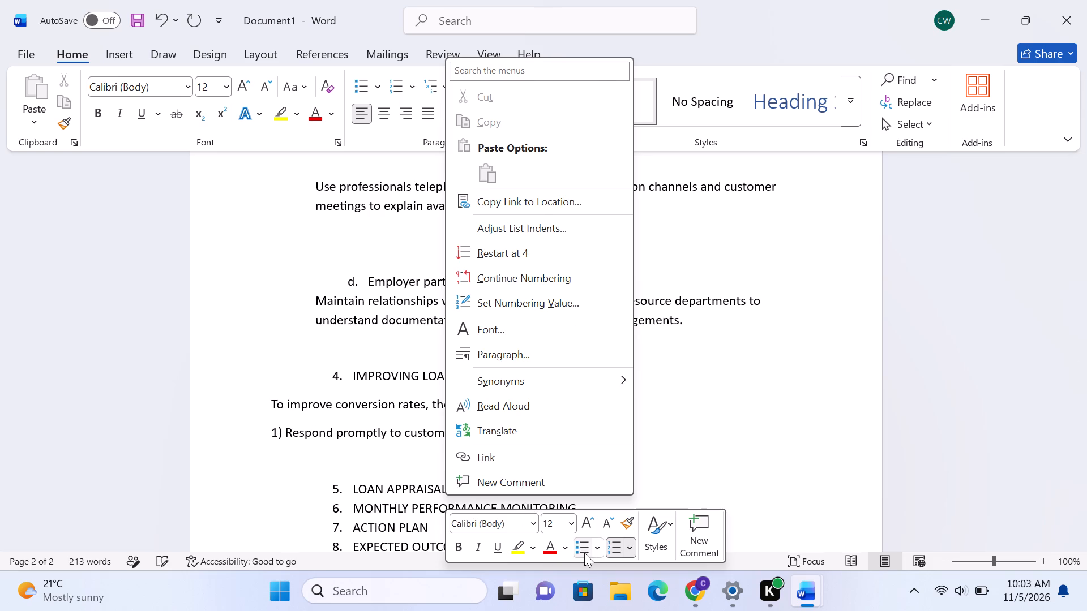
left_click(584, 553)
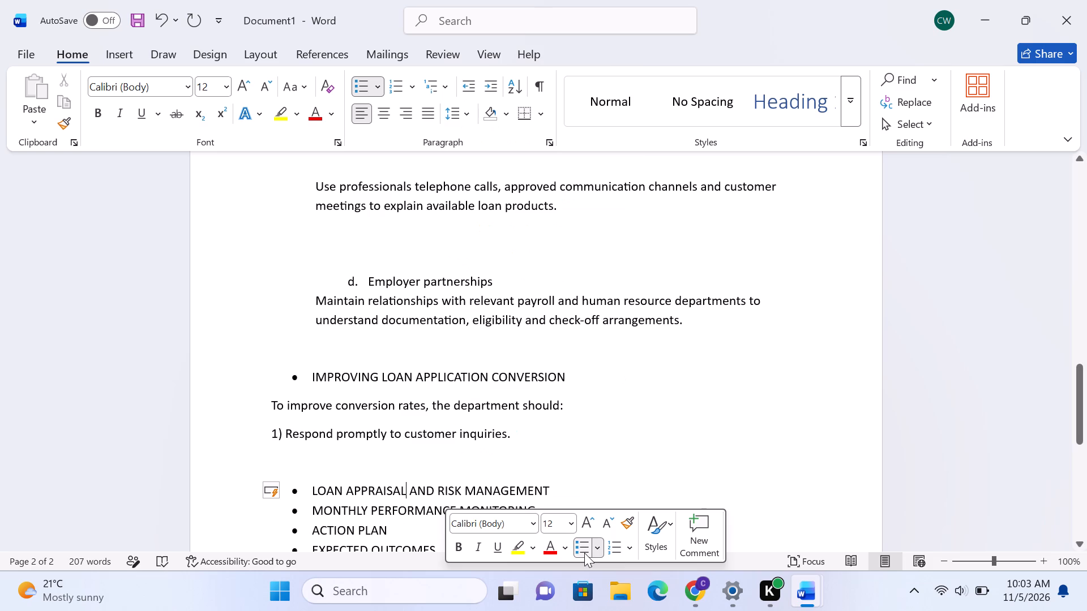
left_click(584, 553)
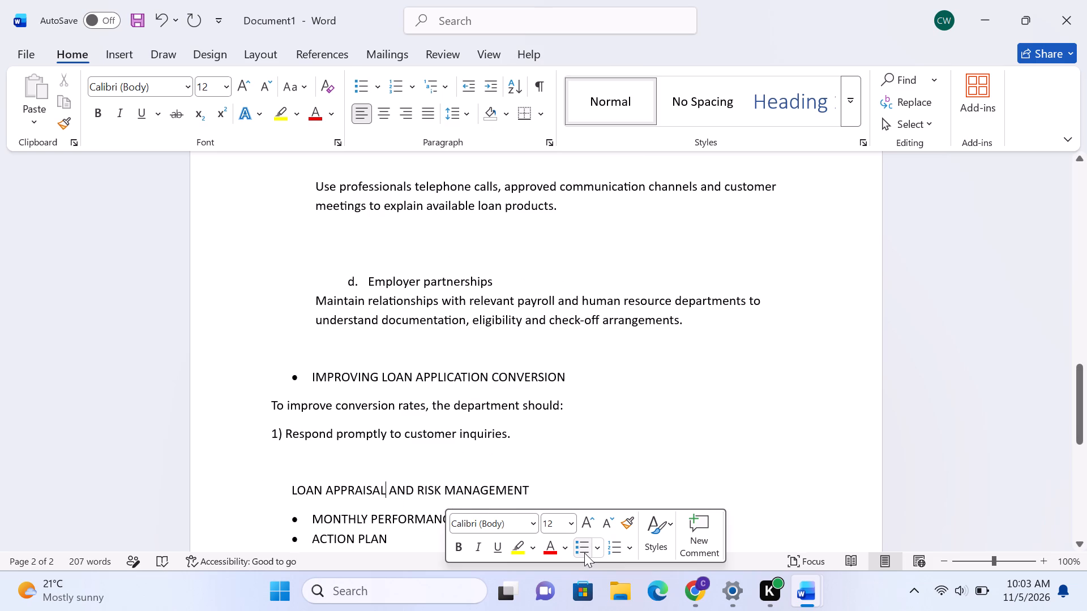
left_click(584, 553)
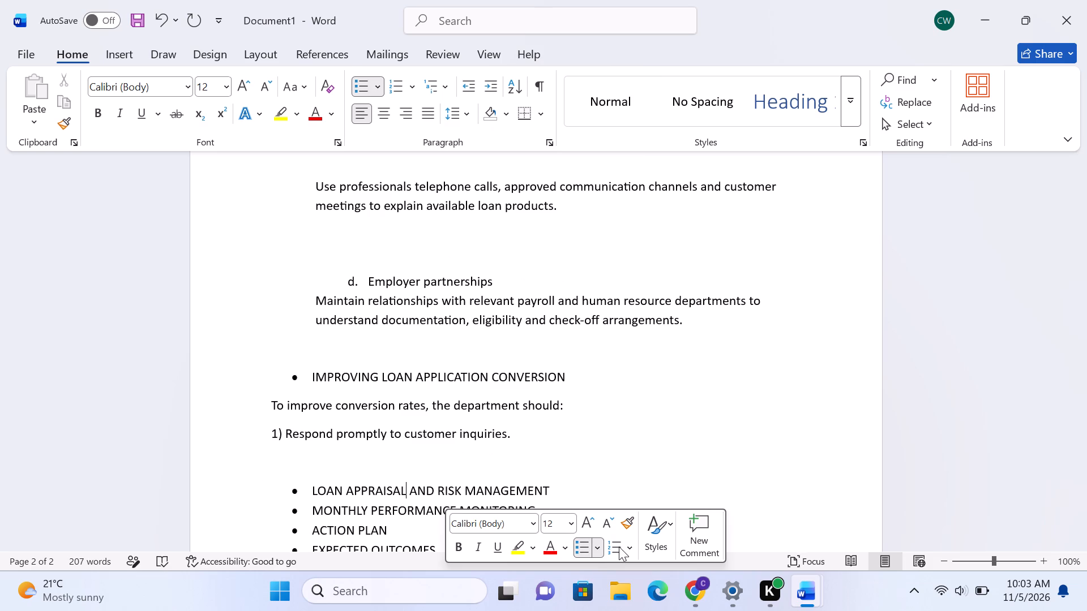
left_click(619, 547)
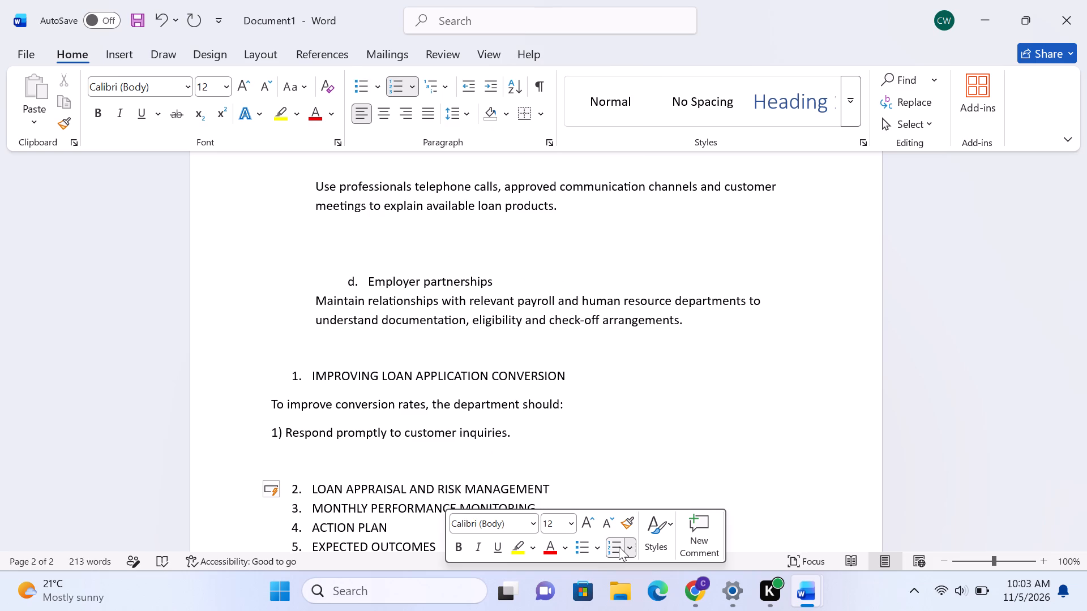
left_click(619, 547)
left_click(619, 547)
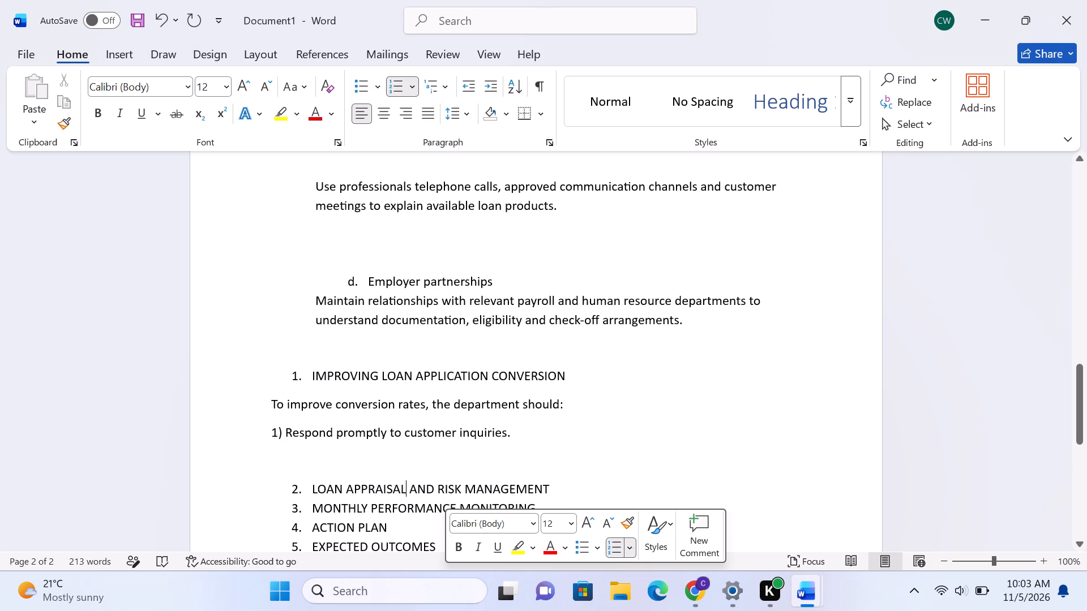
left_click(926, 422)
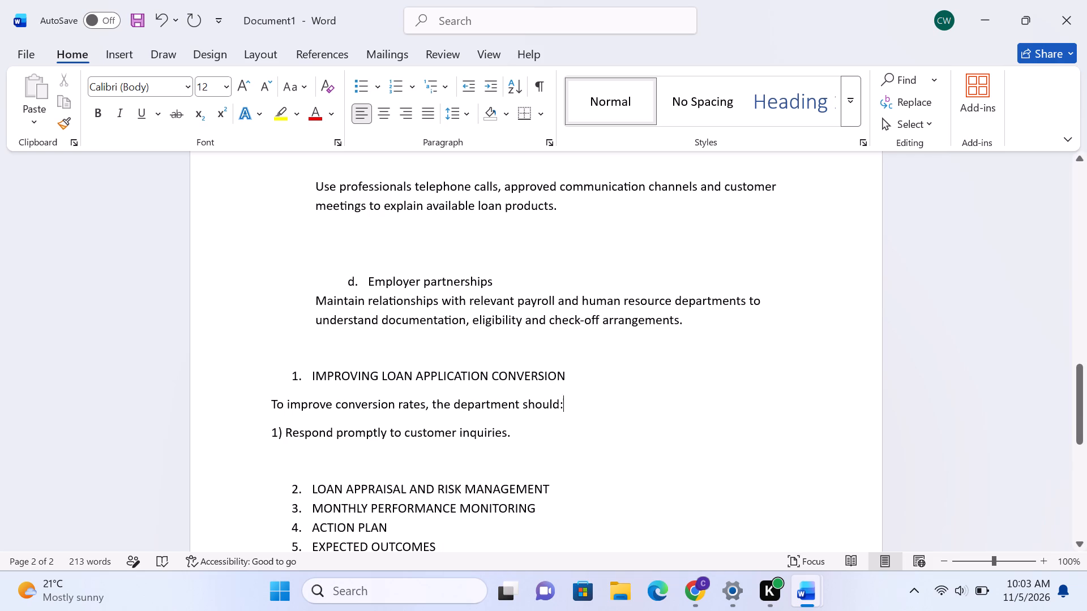
Renumber the Improving Loan Application Conversion heading as automatic list number 4.
left_click_drag(1078, 413, 1066, 206)
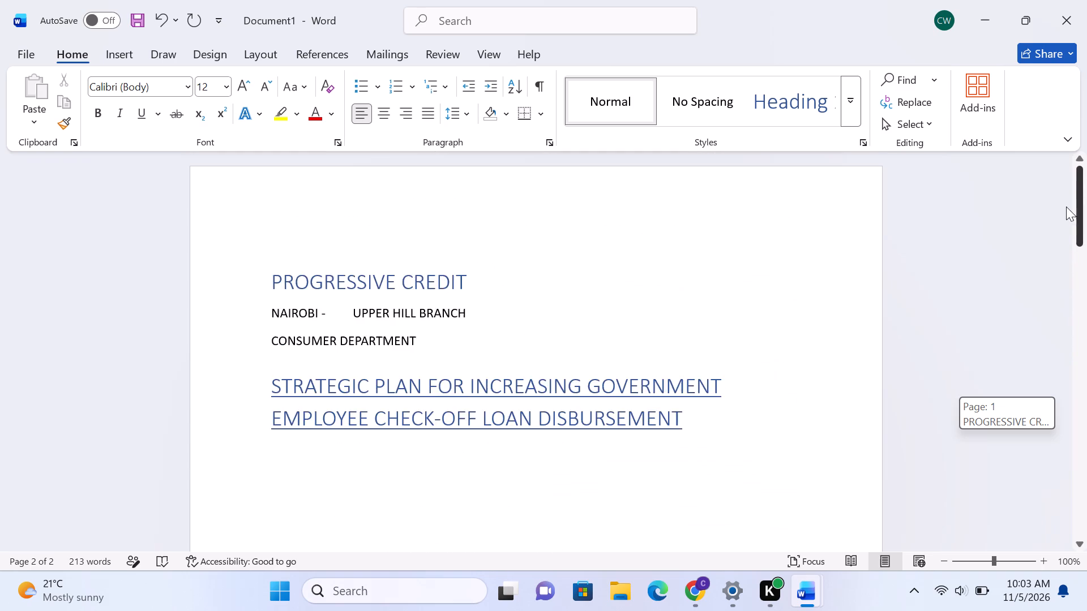
left_click_drag(1066, 206, 1049, 313)
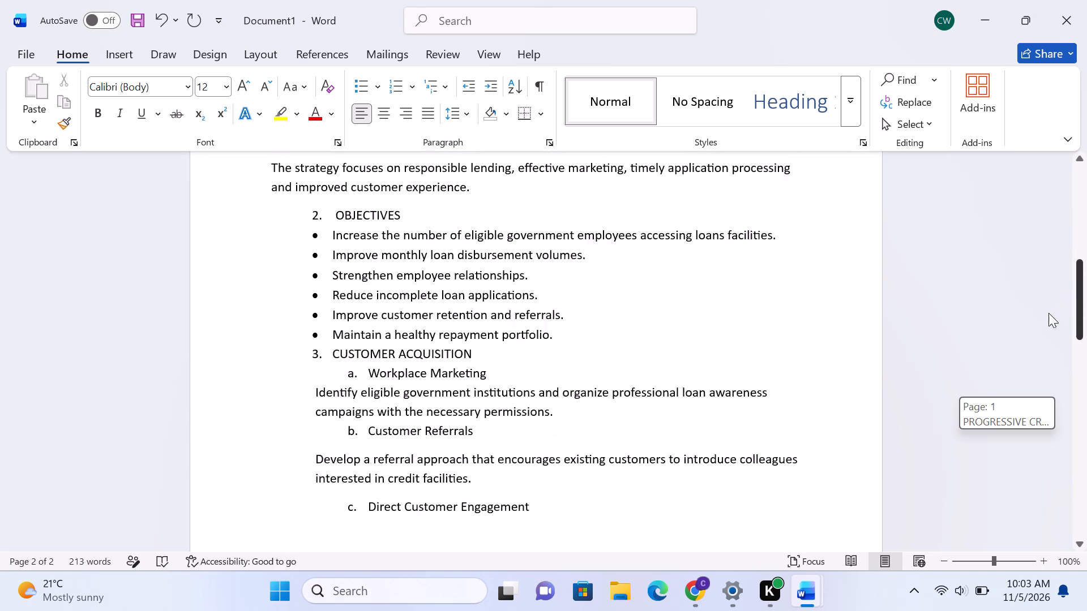
left_click_drag(1049, 313, 1013, 384)
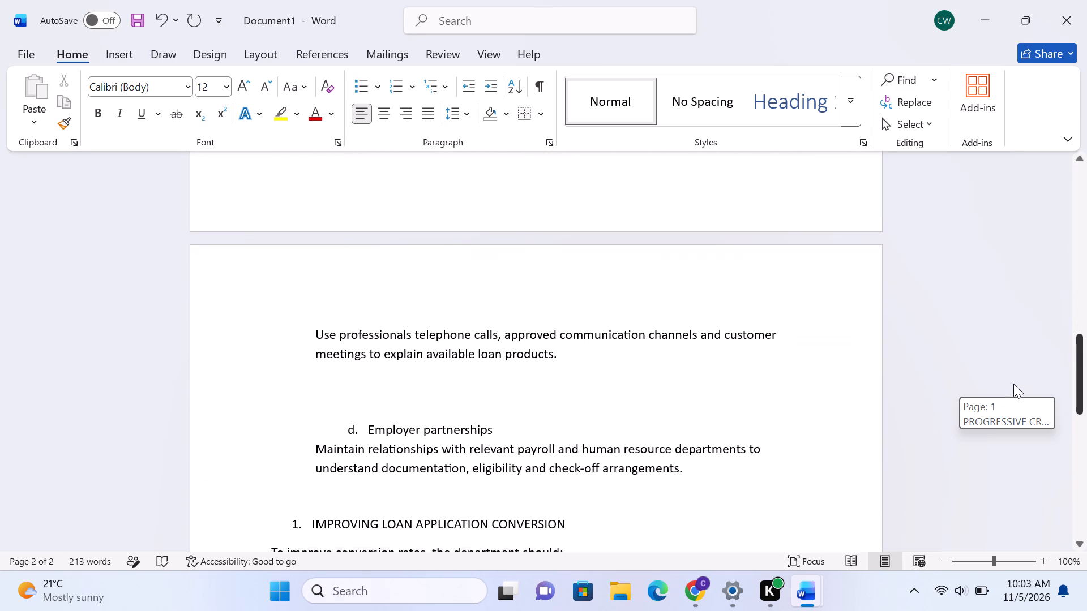
left_click_drag(1013, 384, 1012, 389)
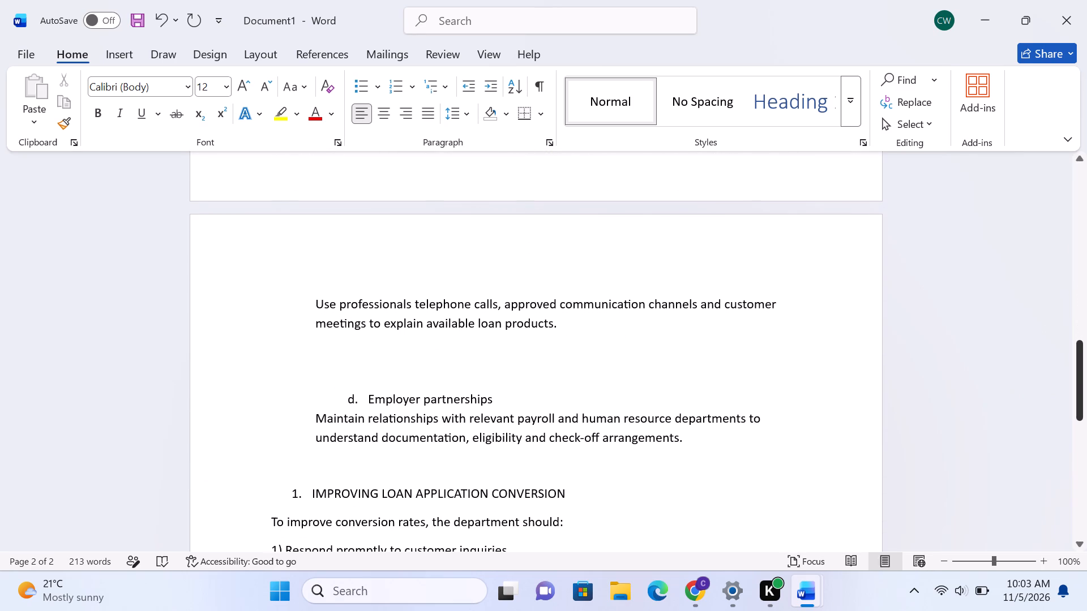
left_click(307, 494)
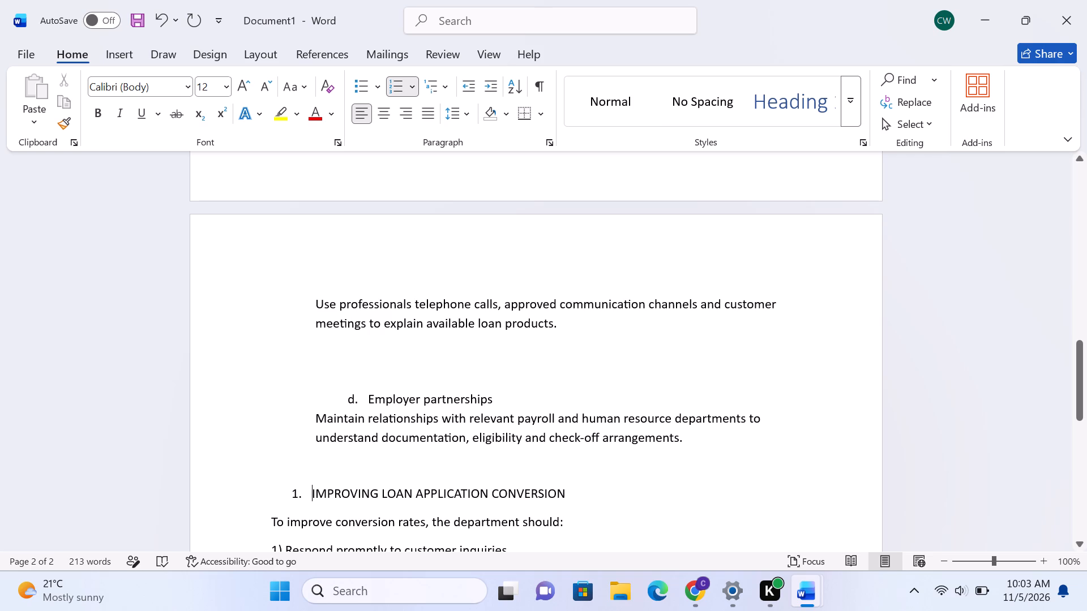
left_click(296, 494)
key("BackSpace")
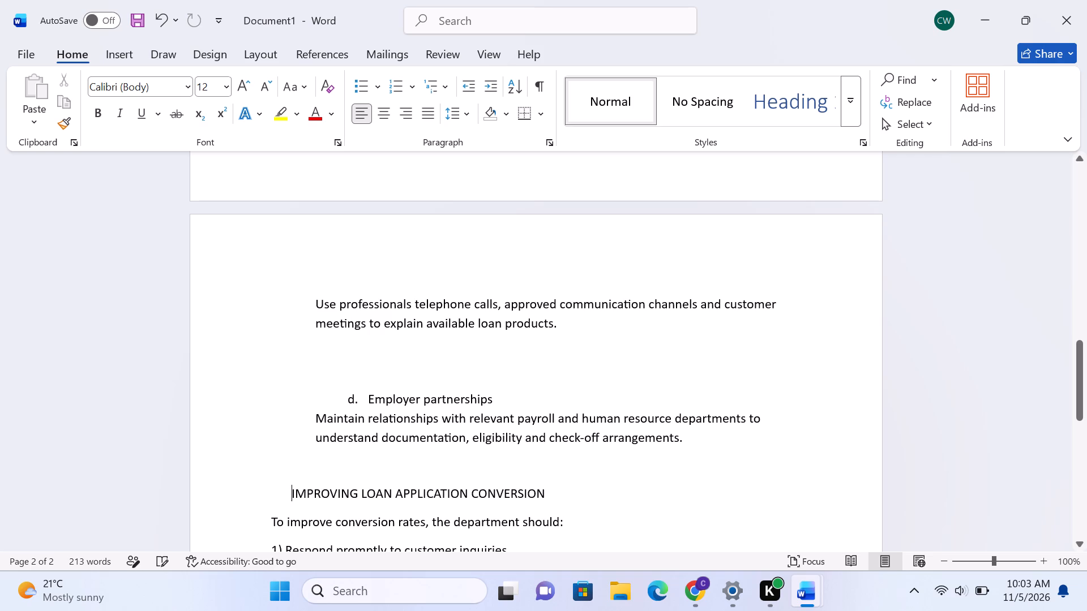
type("4.")
key("space")
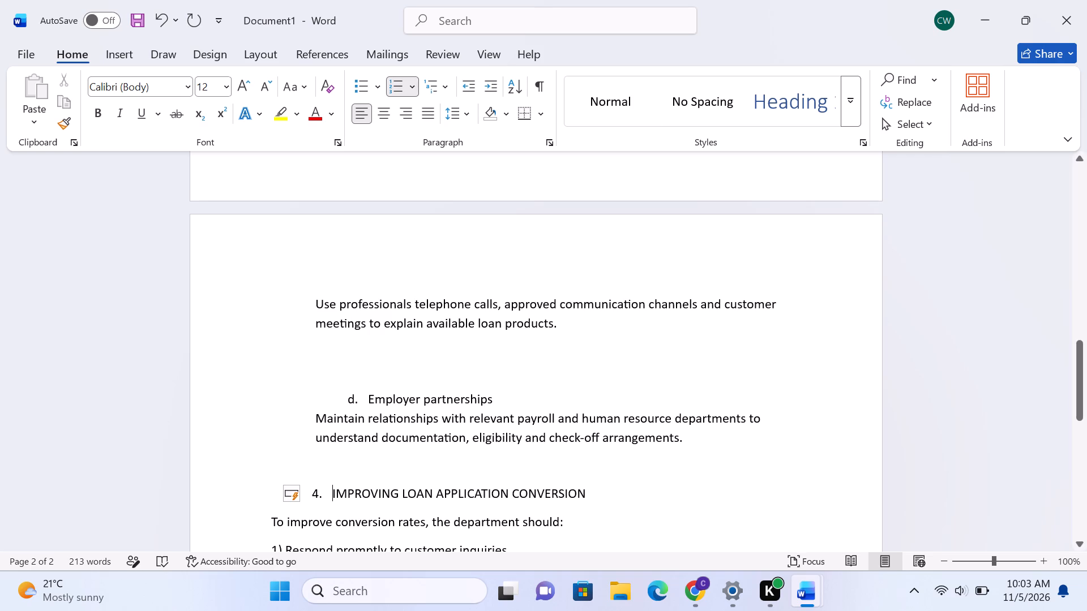
Indent headings 5 to 8, Loan Appraisal and Risk Management through Expected Outcomes, so their numbers line up with heading 4.
left_click_drag(1079, 385, 1080, 409)
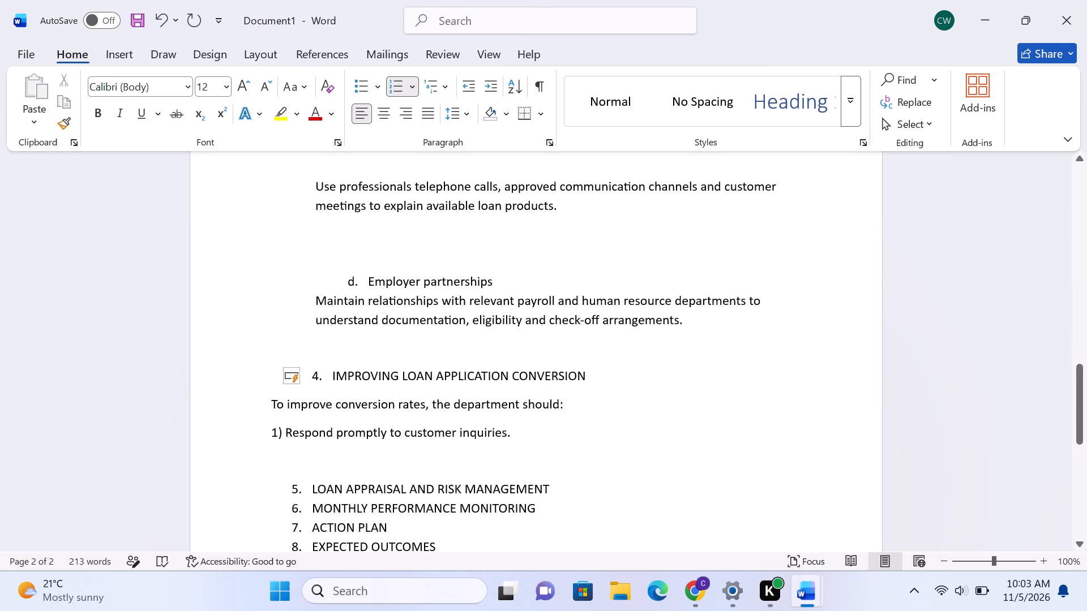
left_click(307, 491)
key("space")
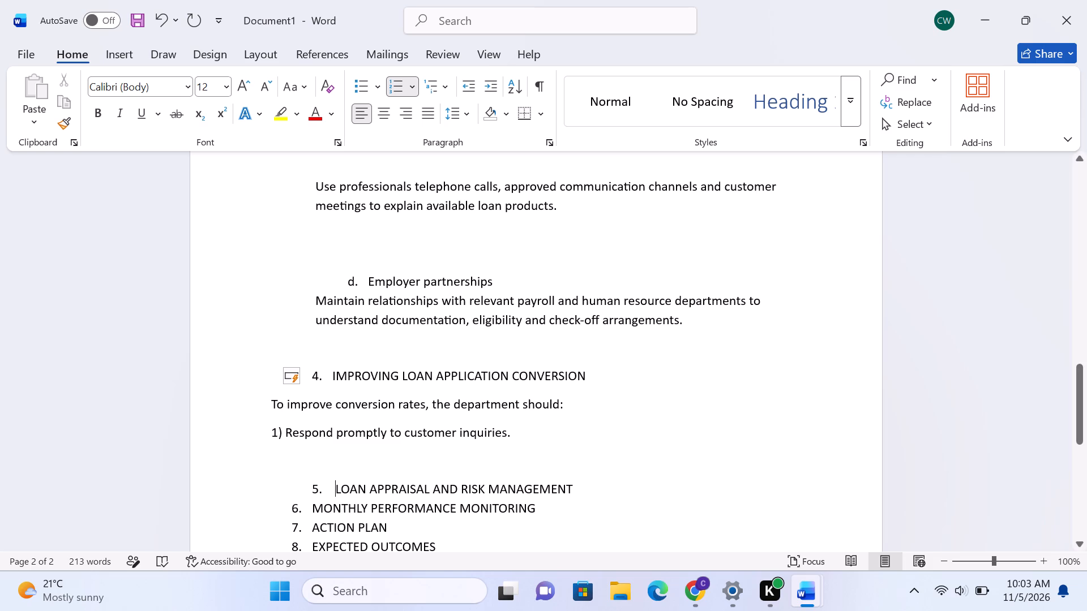
left_click(308, 509)
key("space")
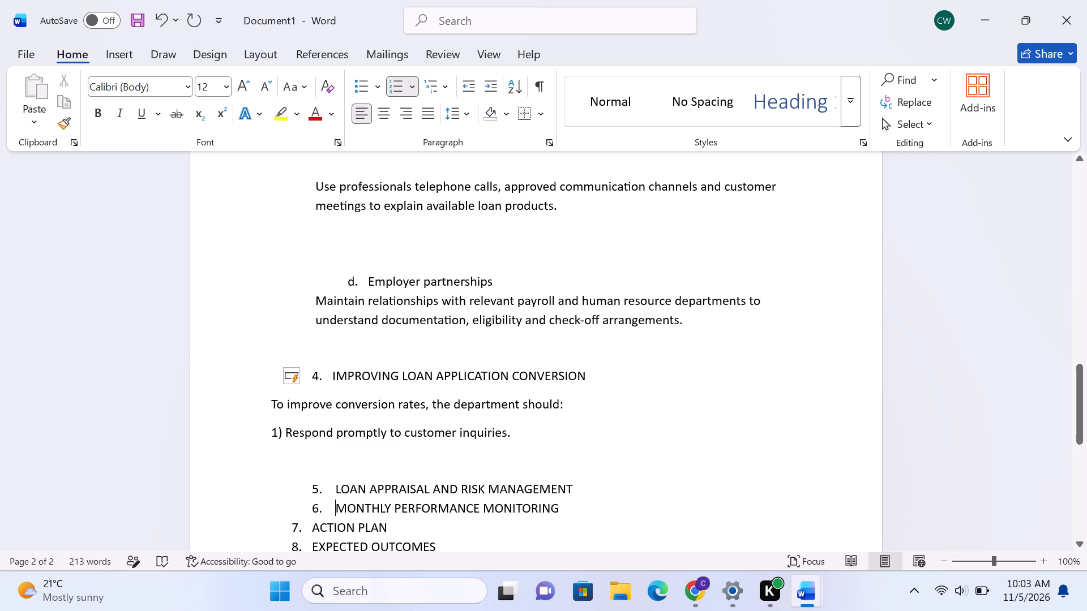
left_click(304, 527)
key("space")
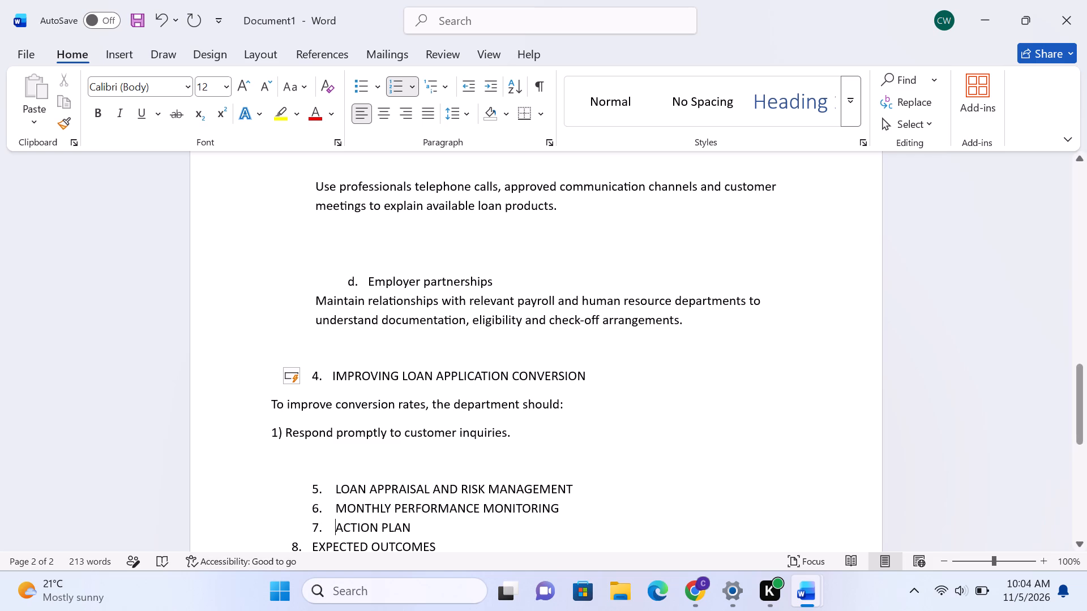
left_click(305, 543)
key("space")
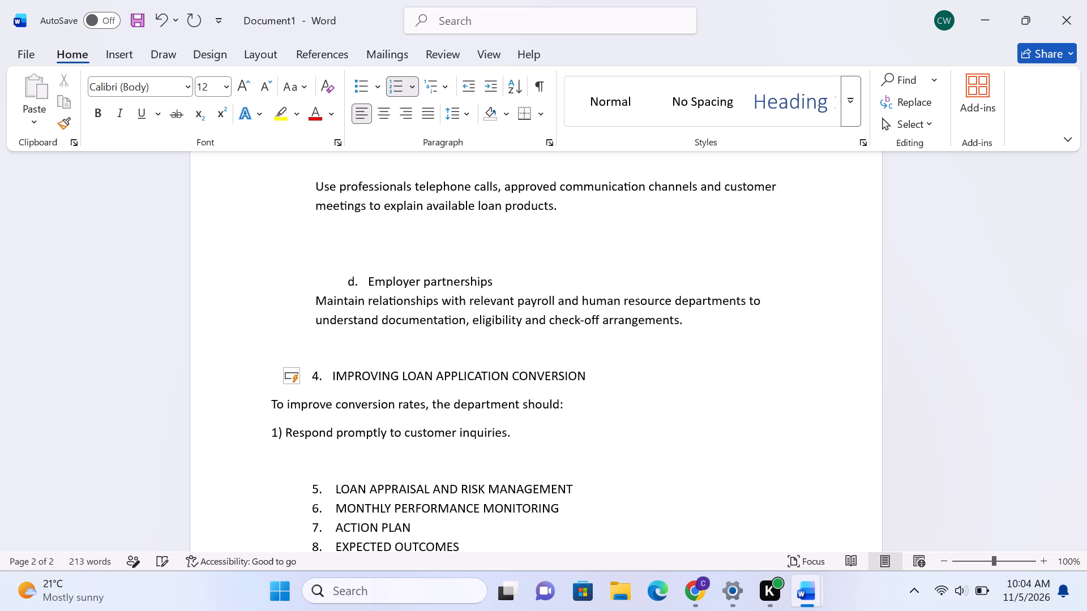
left_click(293, 384)
left_click_drag(293, 384, 303, 491)
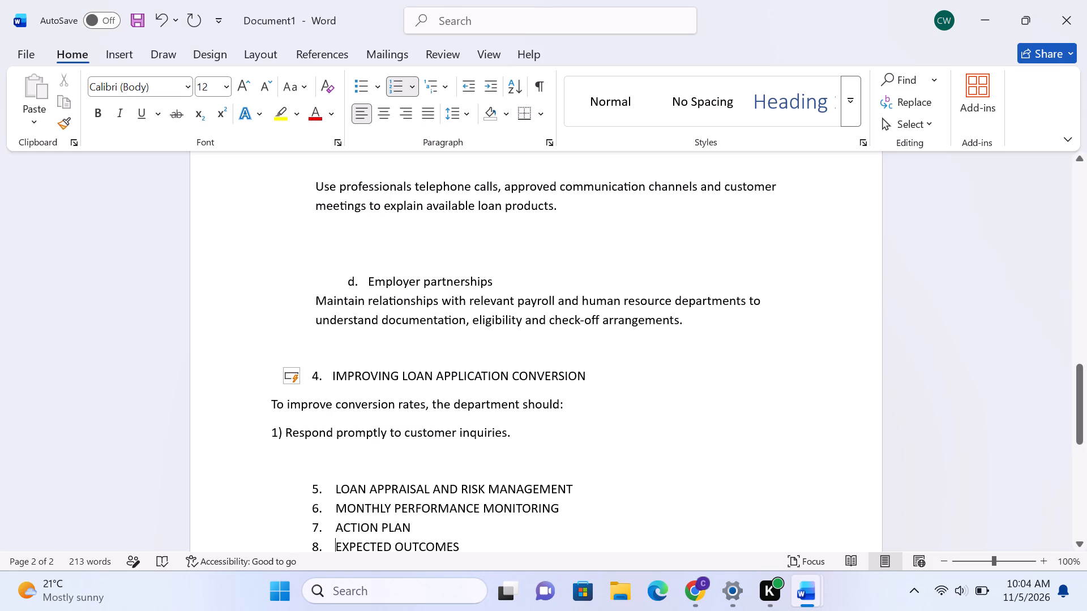
Remove the list numbers from the Loan Appraisal and Risk Management, Monthly Performance Monitoring, Action Plan and Expected Outcomes headings, keeping their indent.
left_click(324, 490)
key("BackSpace")
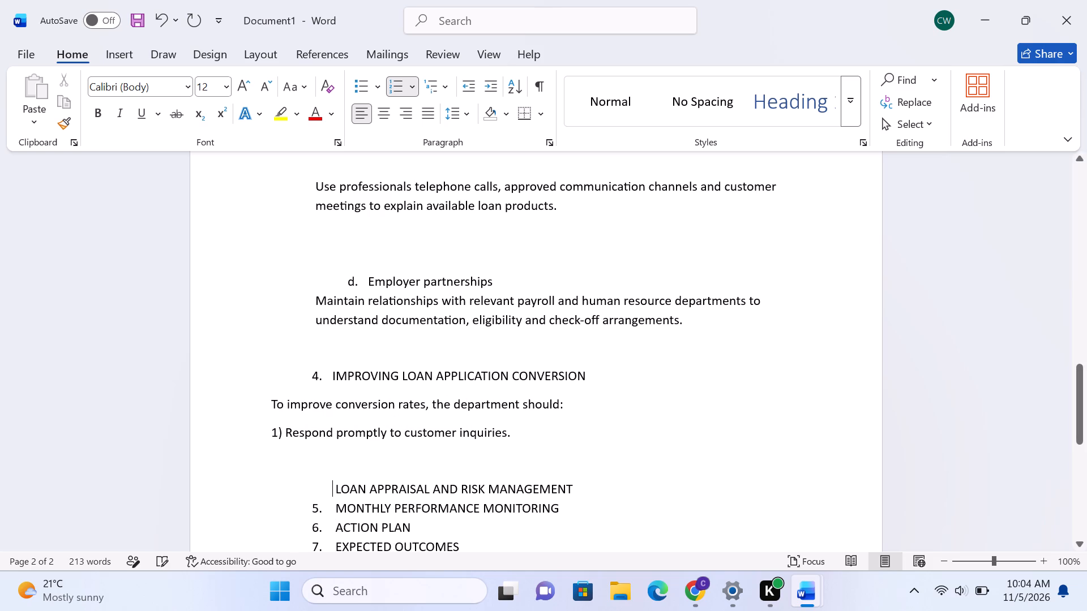
left_click(336, 497)
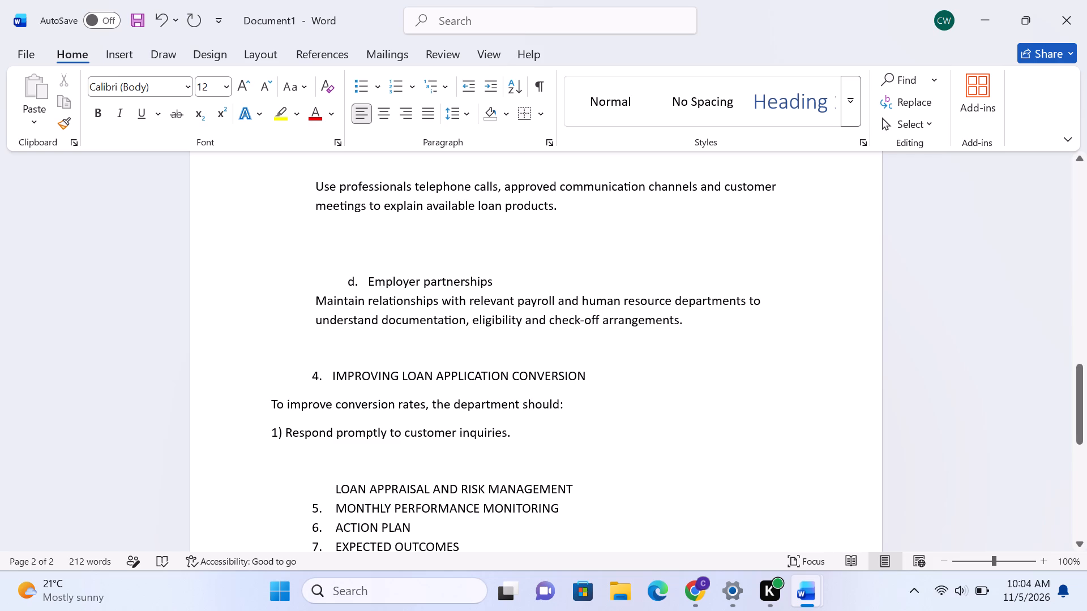
left_click(331, 505)
key("BackSpace")
left_click(329, 531)
key("BackSpace")
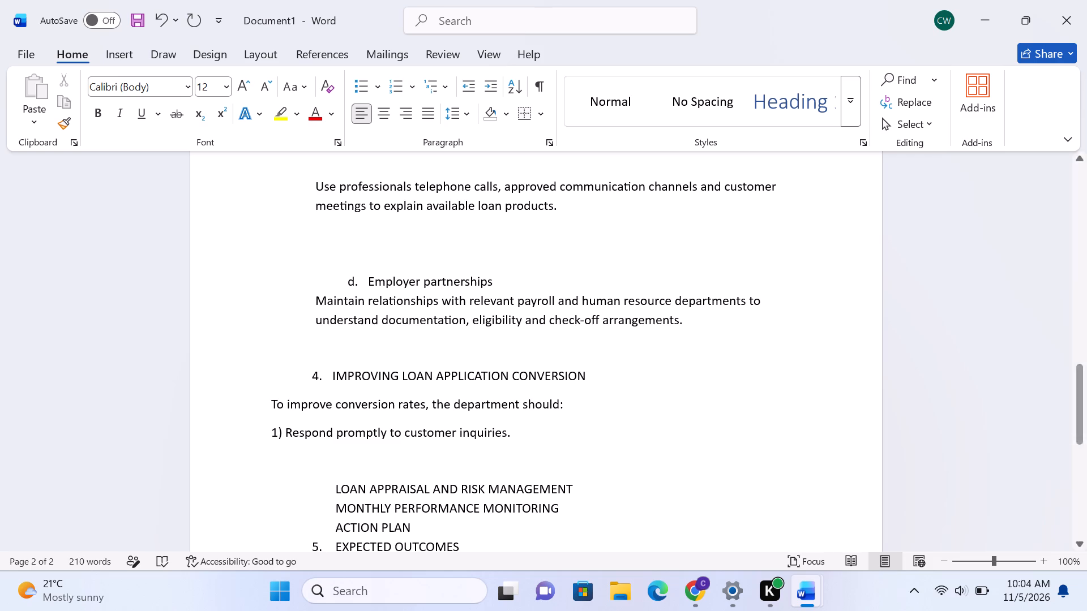
left_click(328, 546)
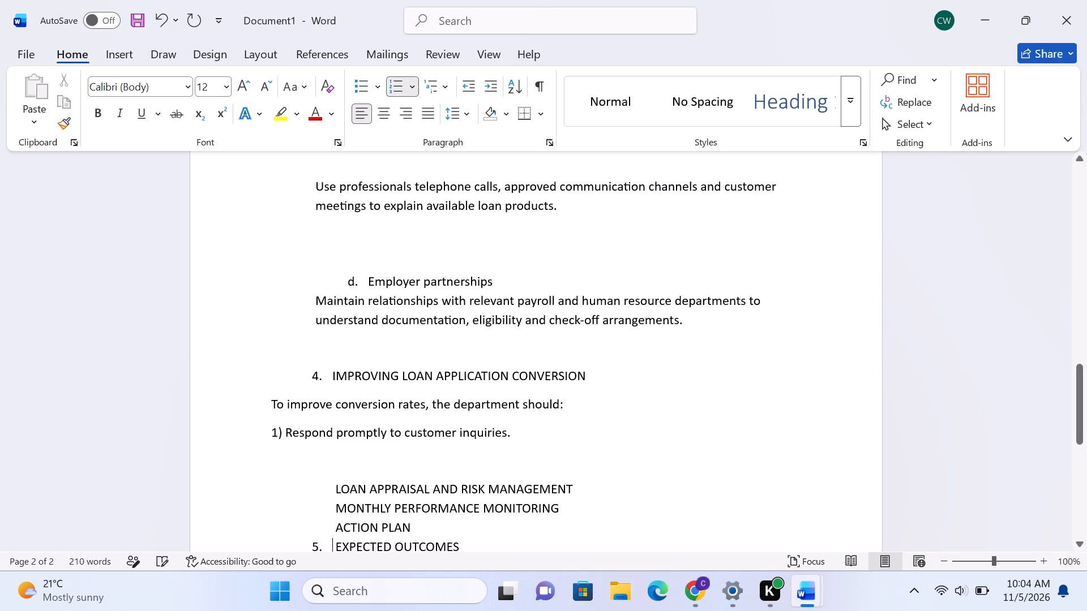
key("BackSpace")
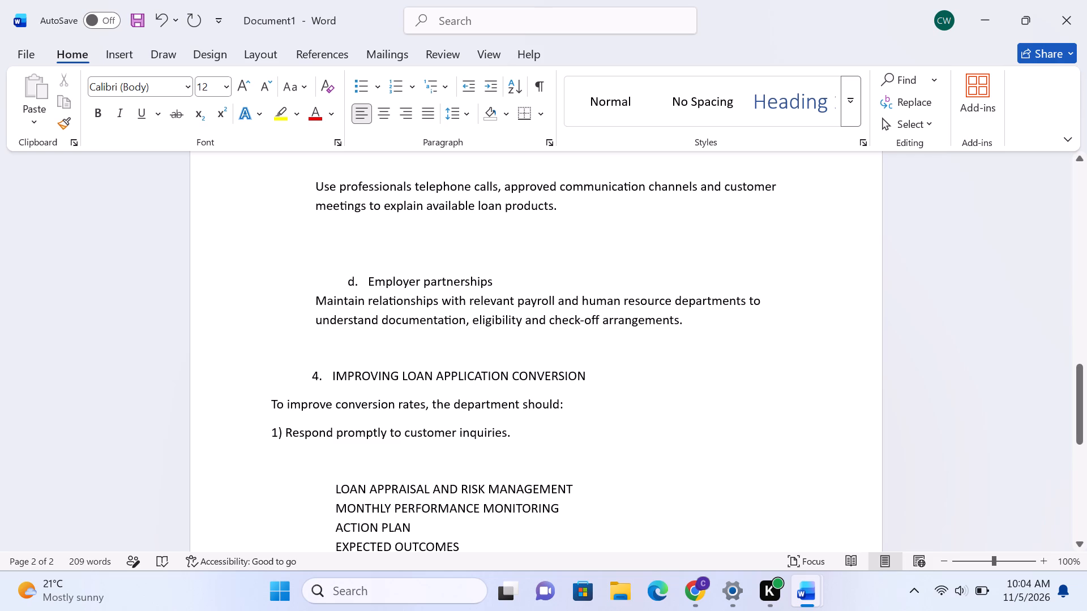
Number the headings Loan Appraisal and Risk Management, Monthly Performance Monitoring, Action Plan and Expected Outcomes as automatic list items 5, 6, 7 and 8.
left_click(324, 480)
type("5.")
key("space")
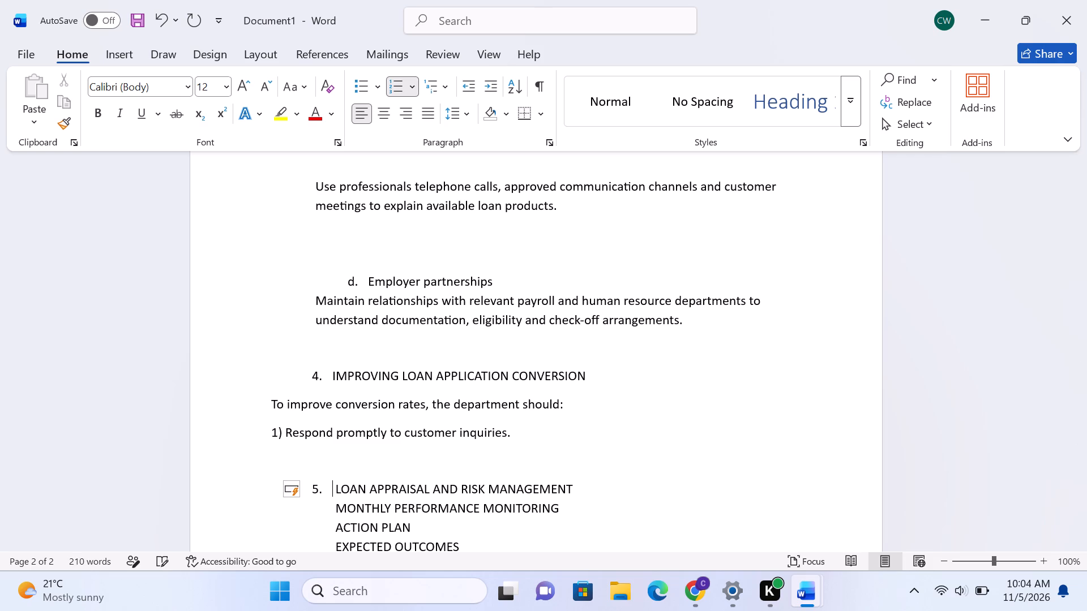
left_click(323, 516)
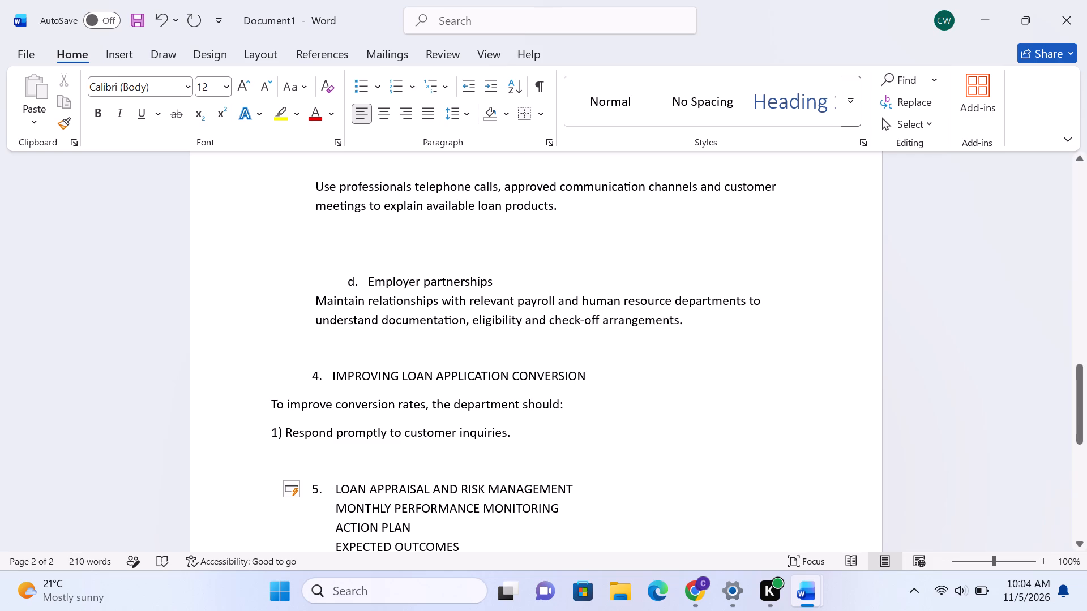
type("6.")
key("space")
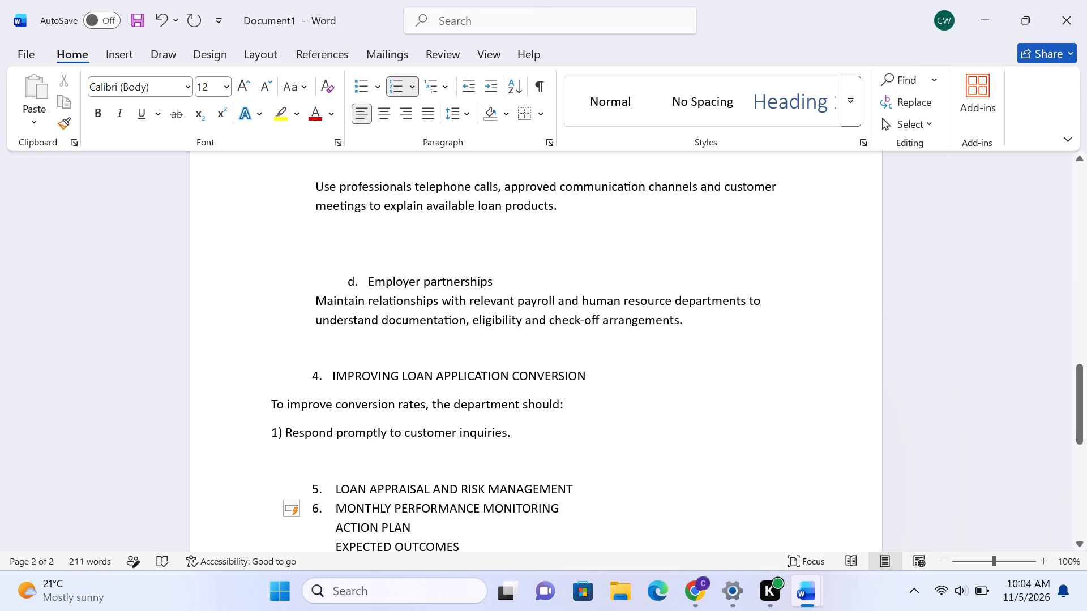
left_click(315, 528)
key("7")
key("period")
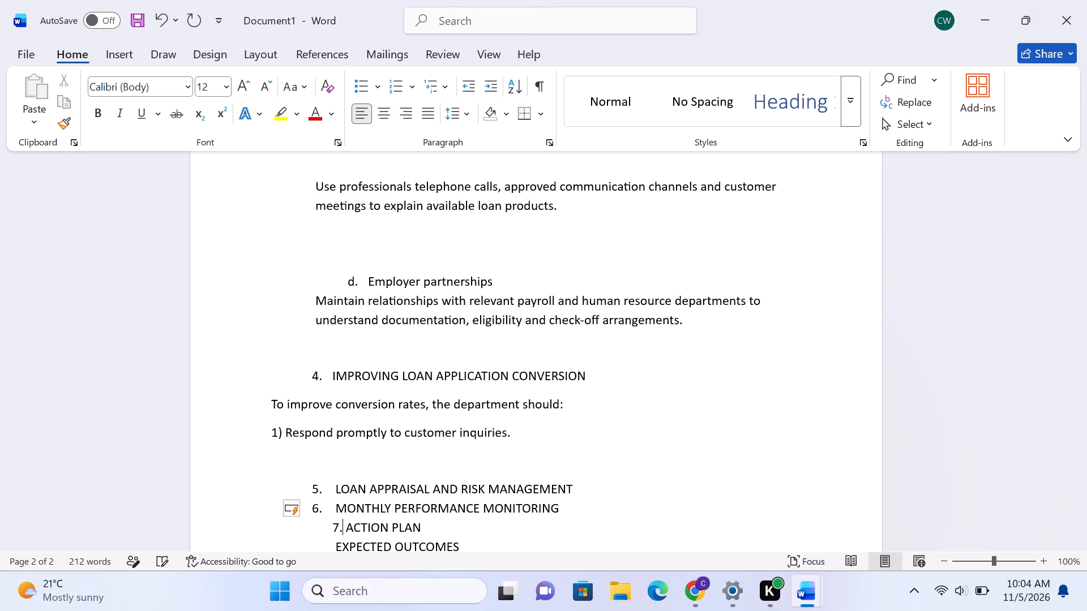
key("space")
left_click(311, 544)
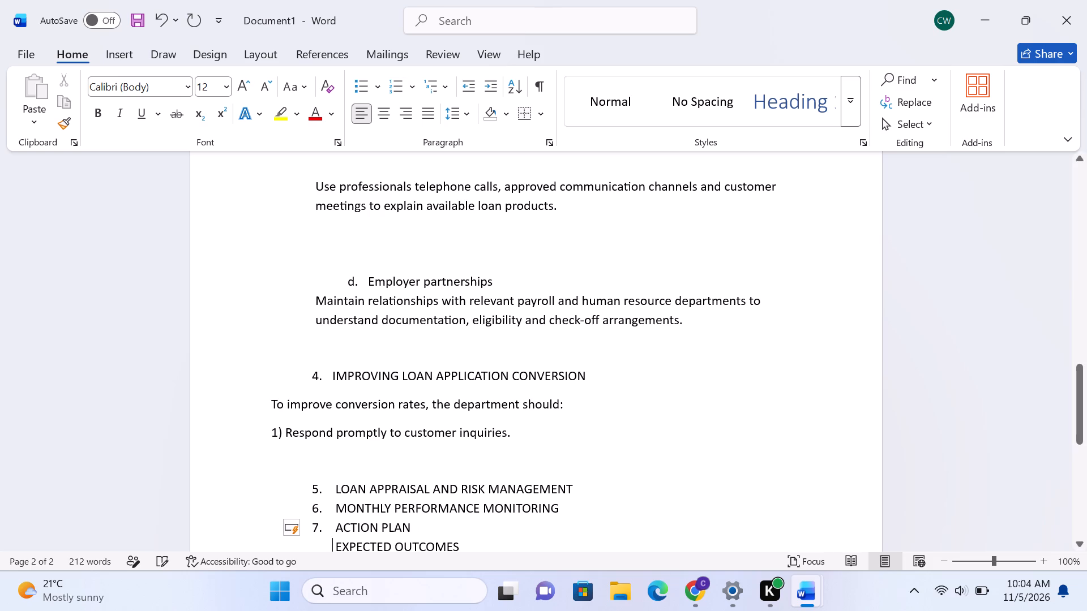
type("8.")
key("space")
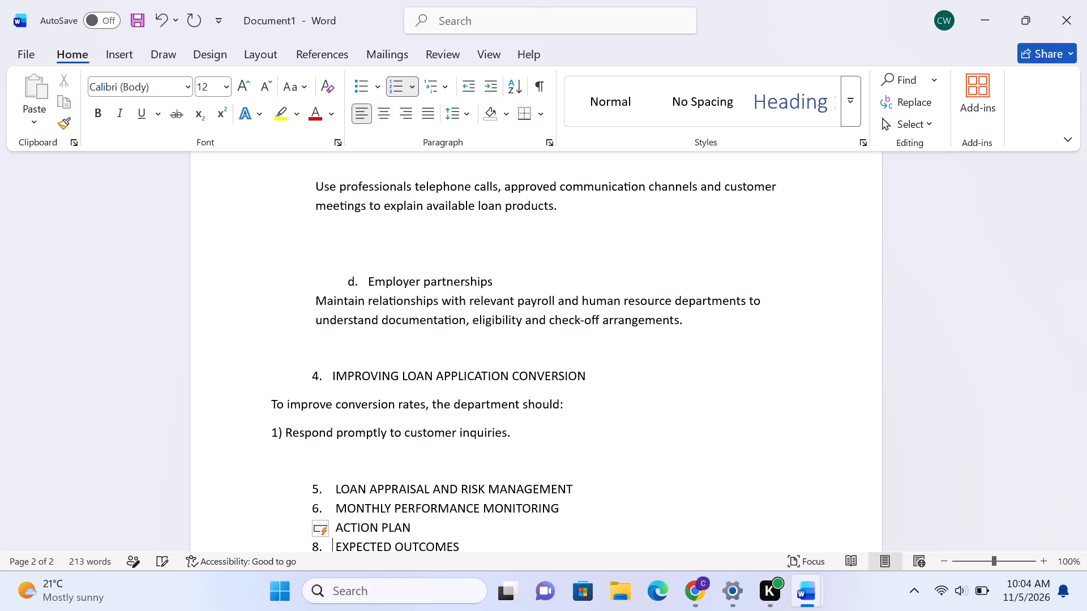
Continue the conversion actions after "Respond promptly to customer inquiries." as an automatic 1), 2) list, starting a new item 2.
left_click_drag(1082, 399, 1080, 415)
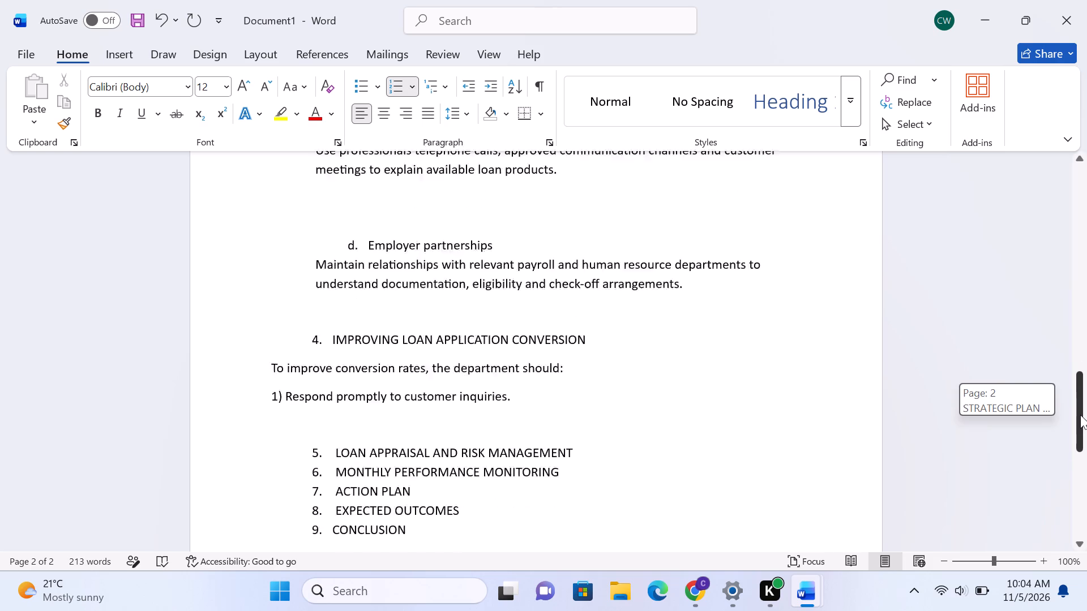
left_click_drag(1080, 415, 1078, 429)
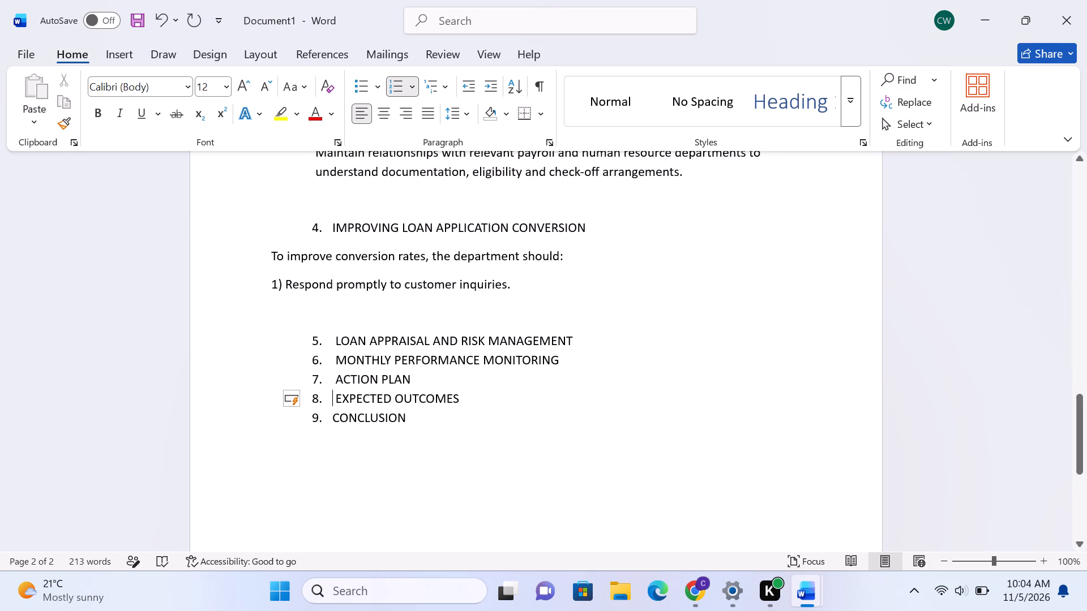
left_click(541, 275)
left_click(522, 289)
key("Return")
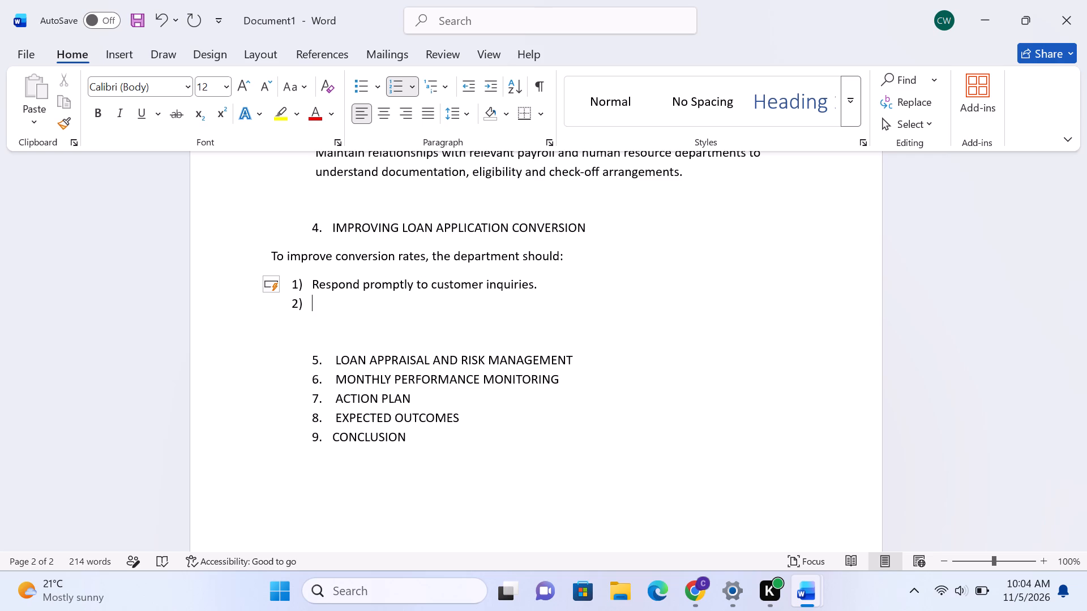
Write conversion action 2 as "Explain loan eligibility requirements clearly." and start a new list item below it.
key("Insert")
key("c")
key("BackSpace")
key("x")
key("BackSpace")
type("explain eligibilty")
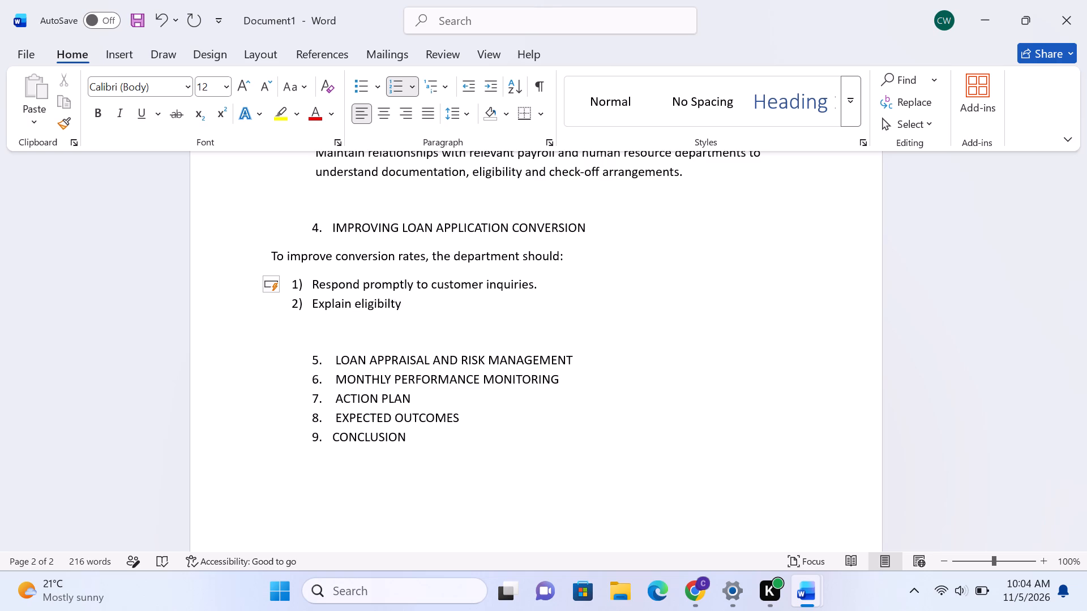
key("BackSpace")
key("BackSpace")
type("ity")
key("space")
key("BackSpace")
key("BackSpace")
key("BackSpace")
key("BackSpace")
key("BackSpace")
key("BackSpace")
key("BackSpace")
key("BackSpace")
key("BackSpace")
key("BackSpace")
key("BackSpace")
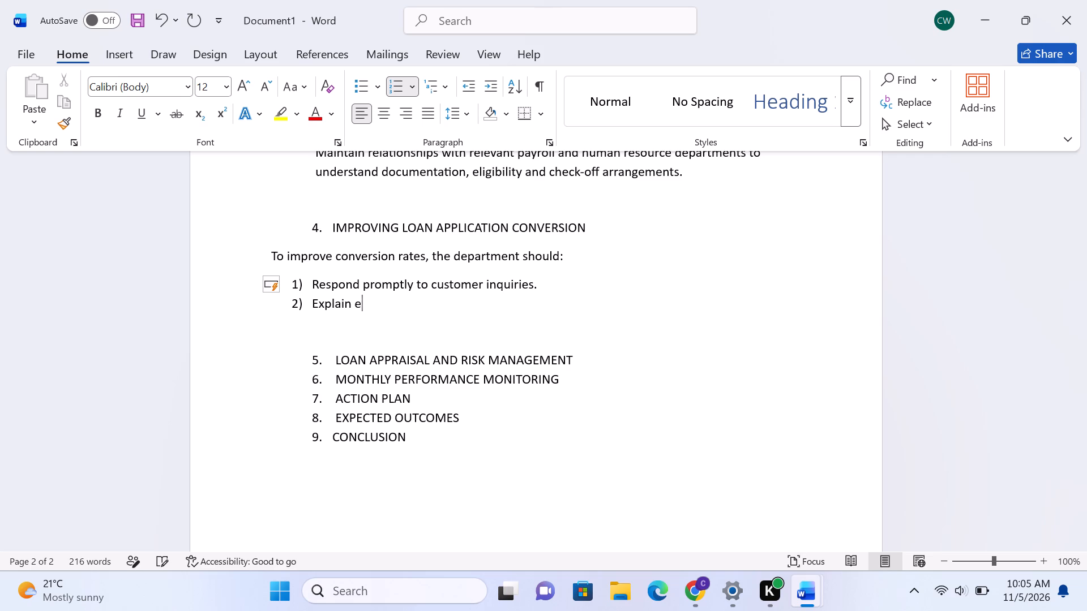
key("BackSpace")
type("loan eligibility")
key("space")
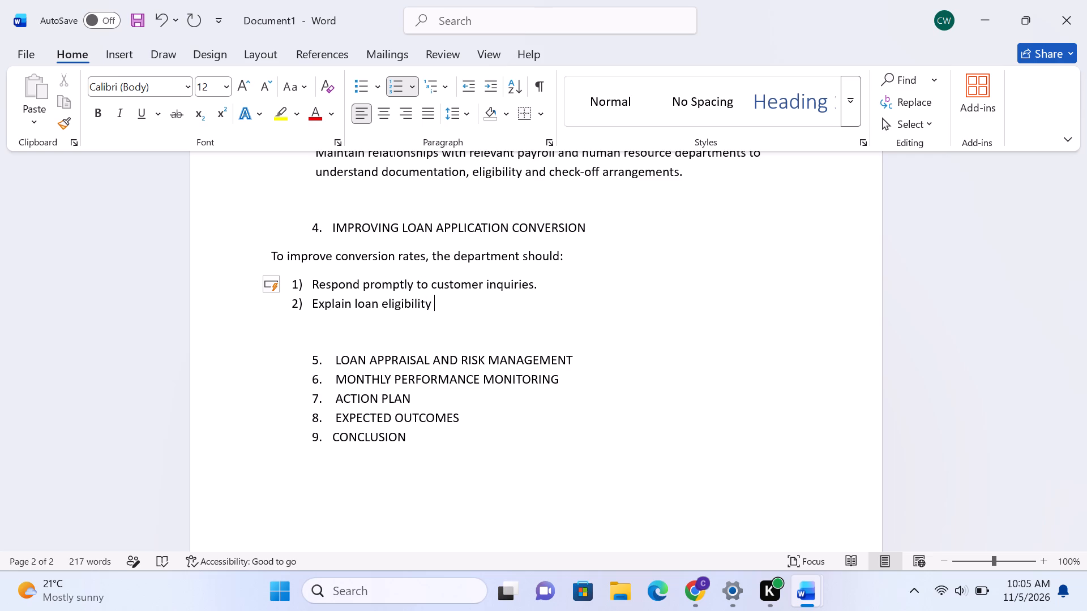
type("requirements")
key("space")
type("clearly")
key("space")
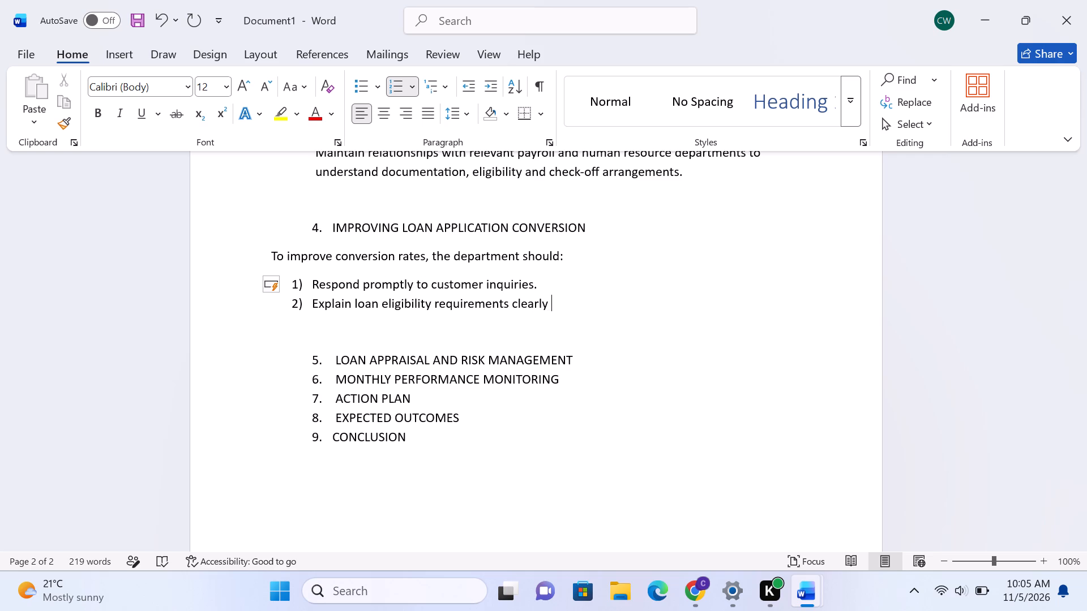
key("BackSpace")
key("period")
key("Return")
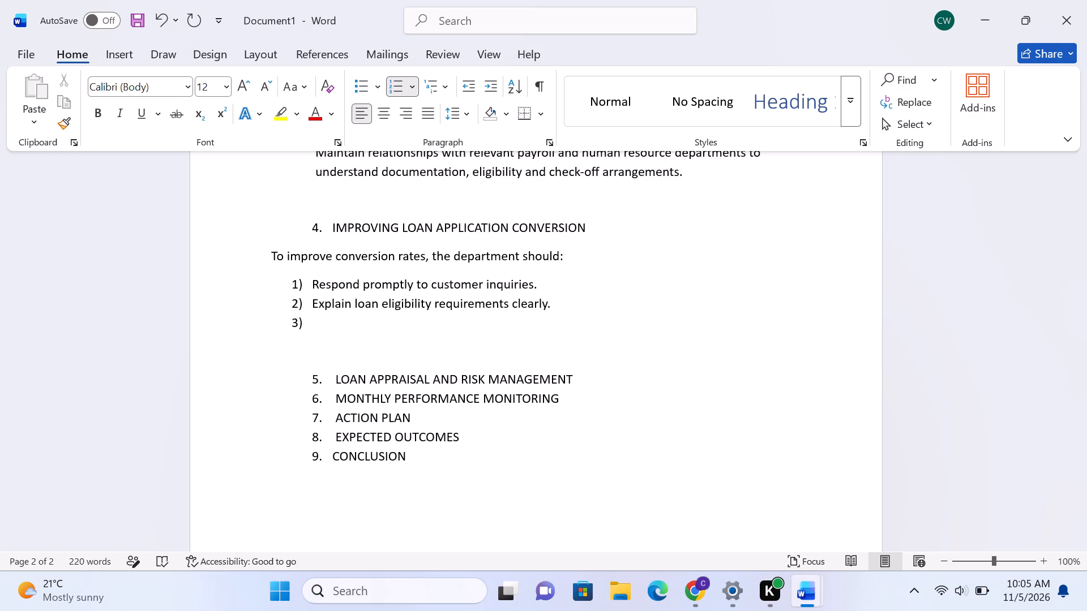
Write conversion action 3 as "Assist customers in preparing complete applications." and start a new list item below it.
type("assist customers")
key("space")
type("in preparing")
key("space")
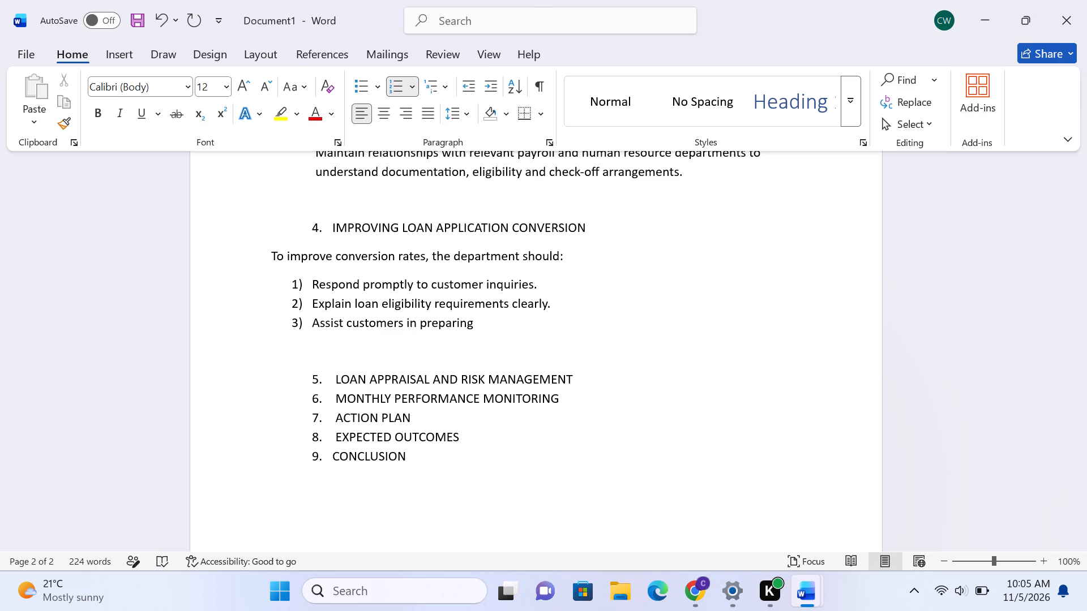
type("complete applications")
key("period")
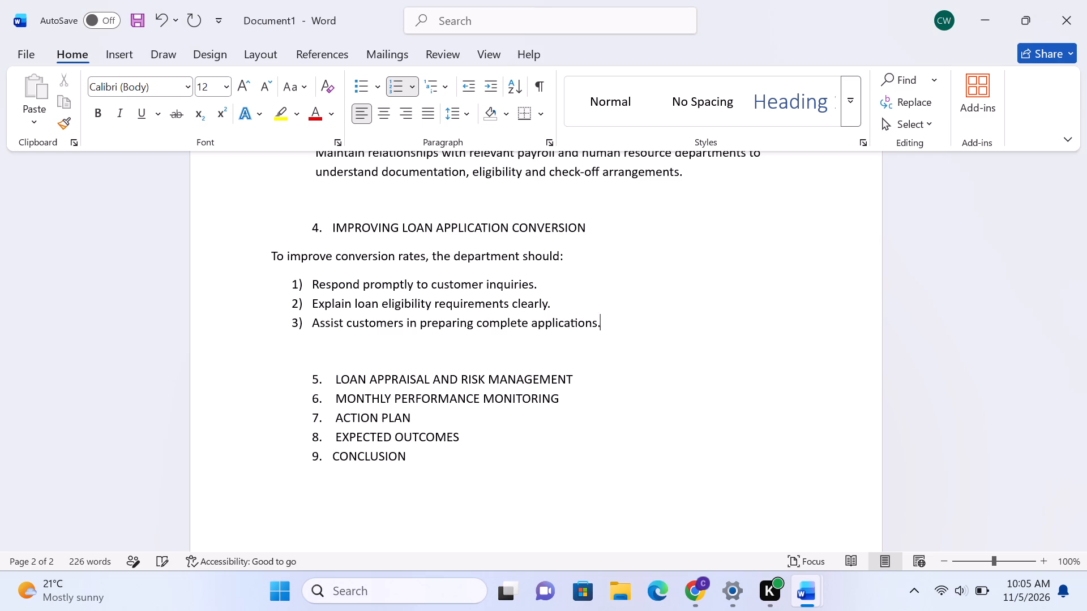
key("Return")
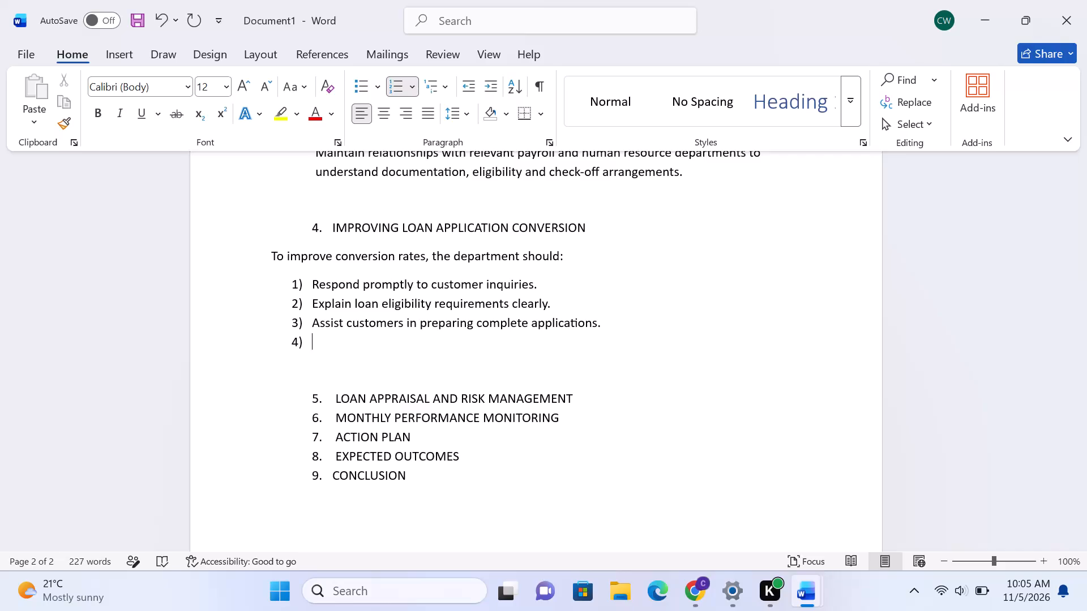
Write conversion action 4 as "Conduct timely application follow-ups." and start a new list item below it.
type("conduct timely")
key("space")
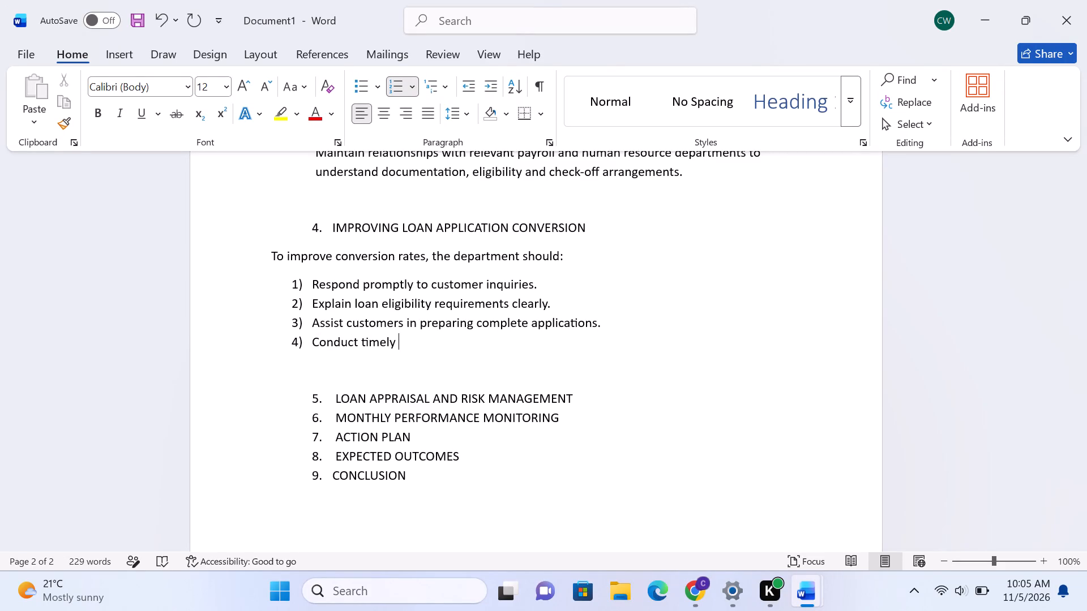
type("application follow-uo")
key("BackSpace")
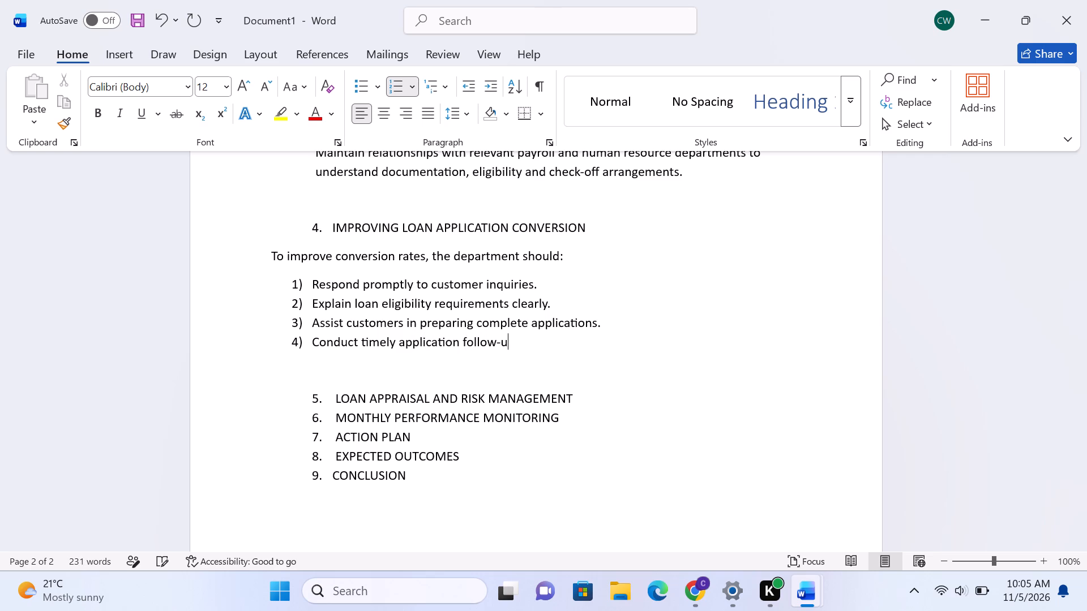
type("sp")
key("BackSpace")
key("BackSpace")
type("ps")
key("period")
key("Return")
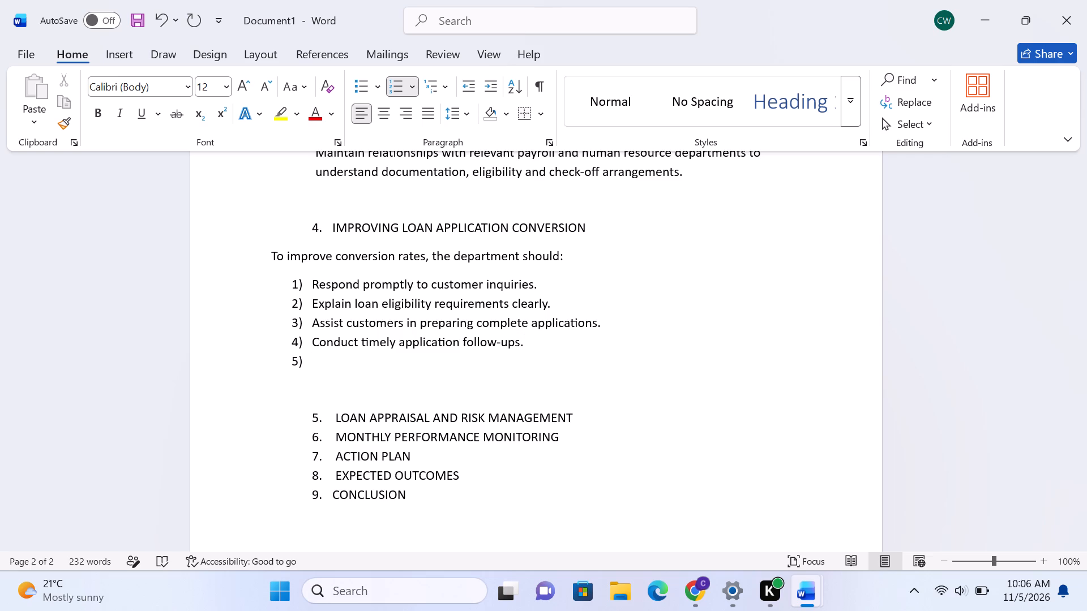
Write conversion action 5 as "Communicate approval and disbursement timeliness accurately." and start a new list item below it.
type("communicate appro")
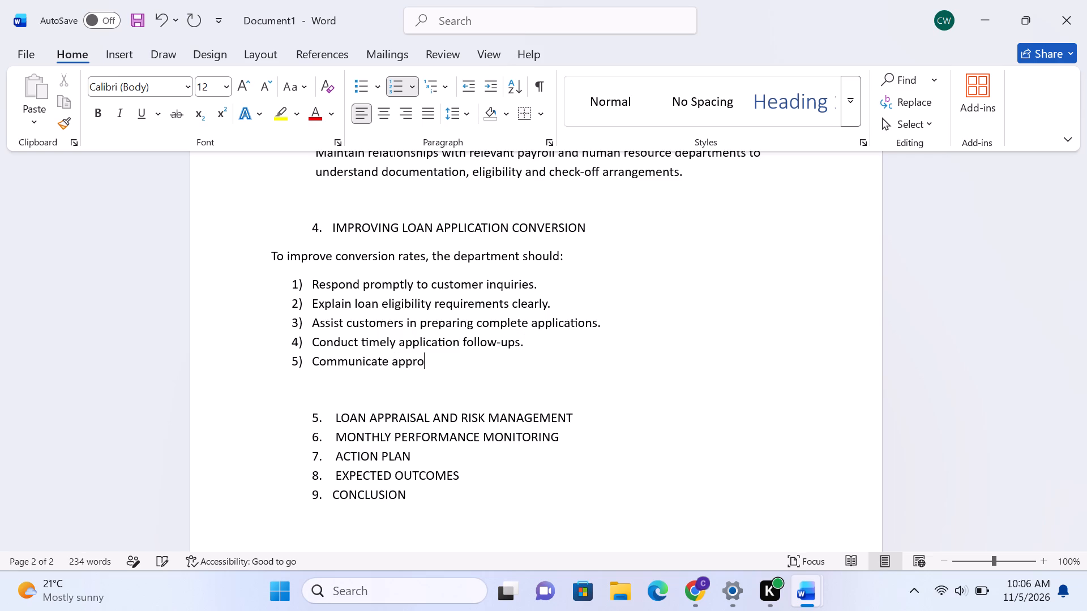
key("BackSpace")
key("BackSpace")
type("roval")
key("space")
type("and disbursement")
key("space")
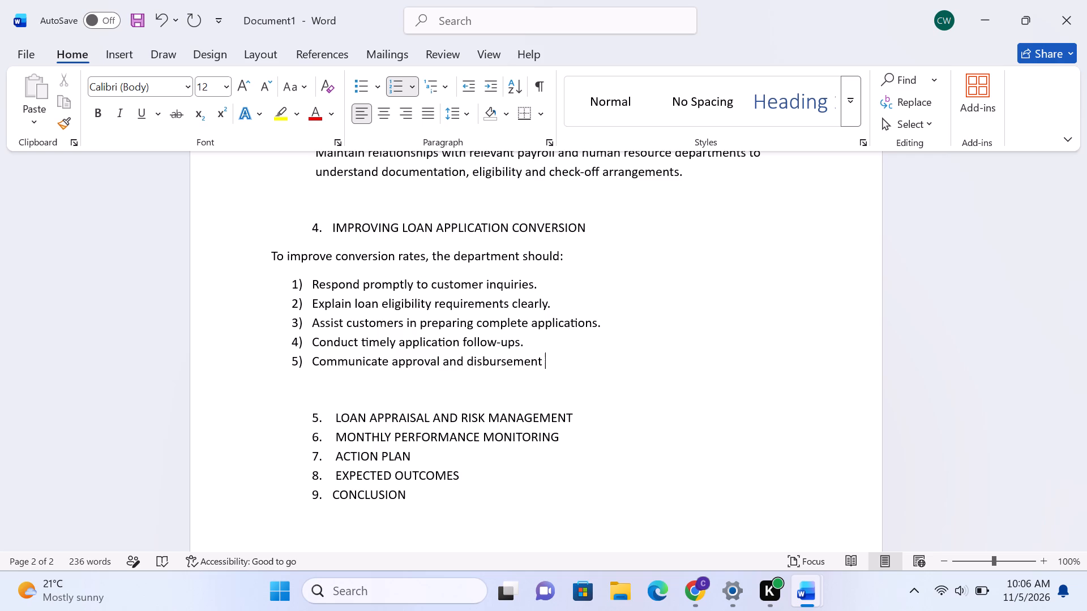
type("timeliness")
key("space")
type("acc")
type("urately")
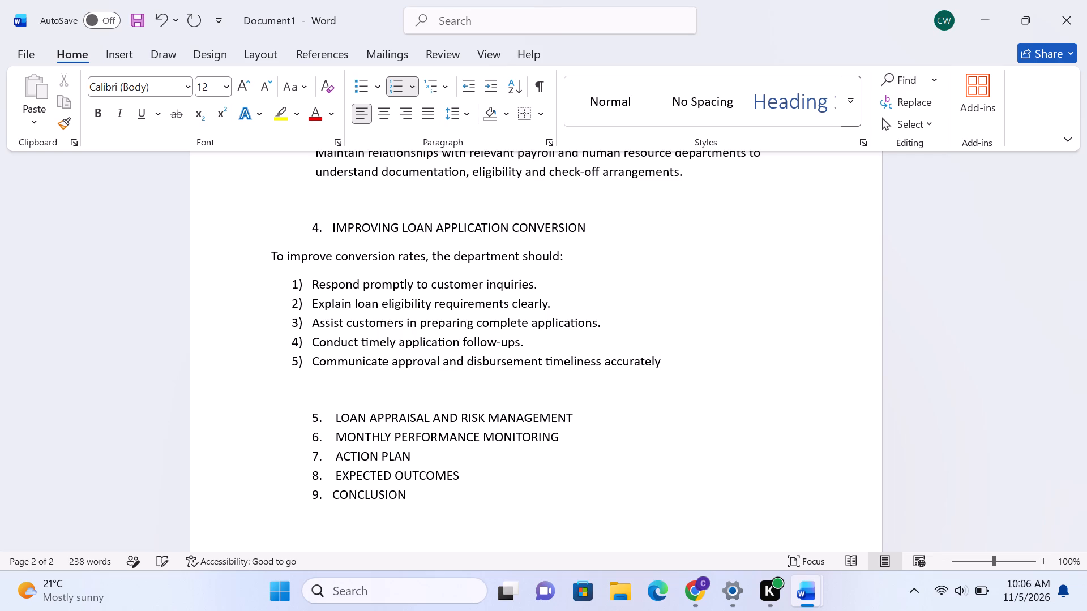
key("period")
key("Return")
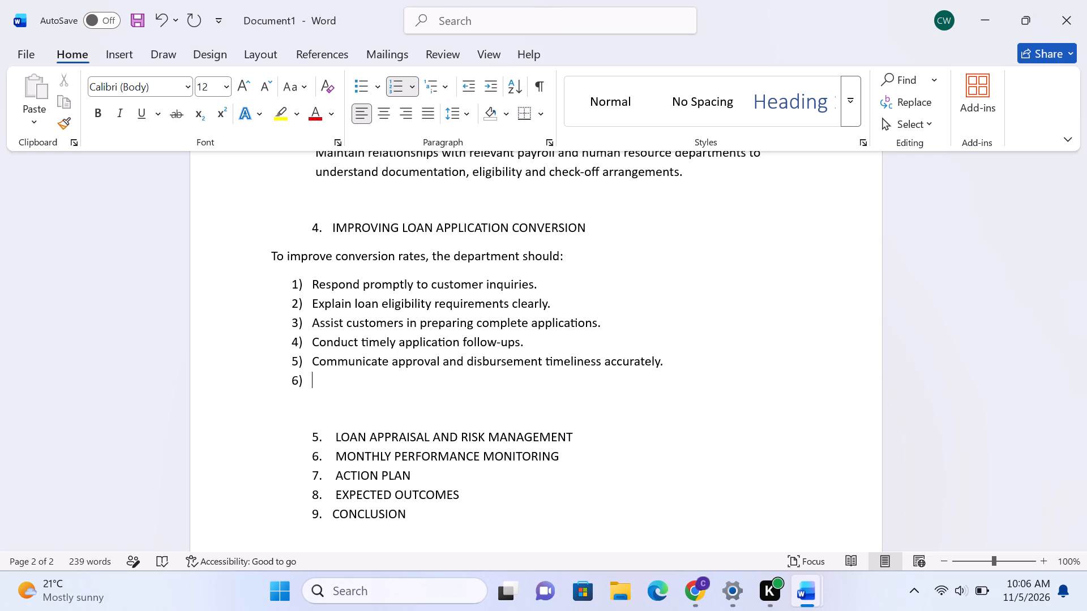
Write conversion action 6 as "Address customer concerns professionally.".
type("addres")
key("space")
key("BackSpace")
type("s")
key("space")
type("custoemr")
key("BackSpace")
key("BackSpace")
key("BackSpace")
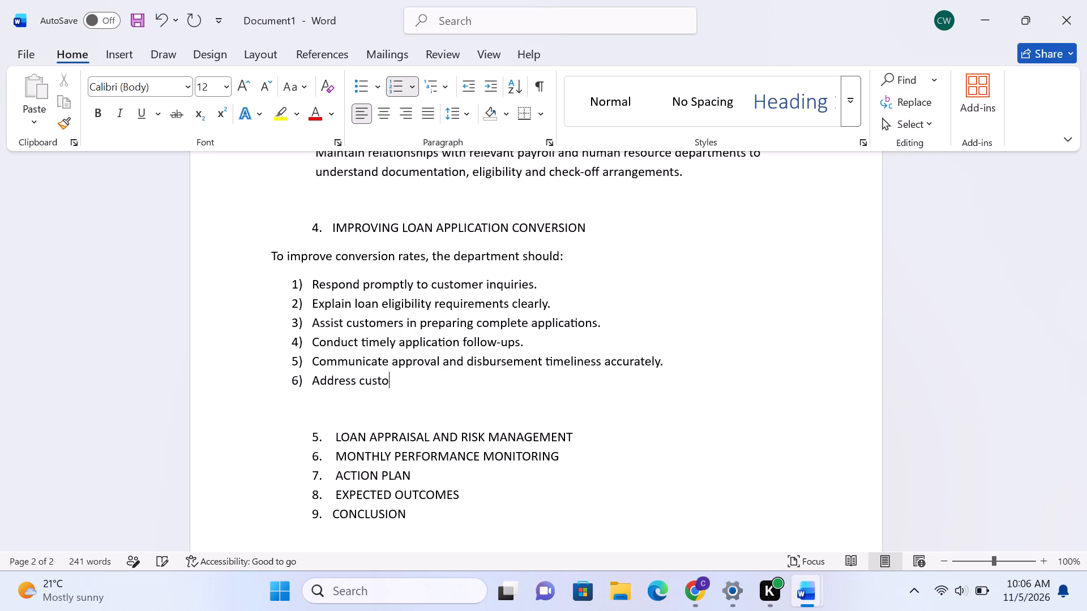
type("mer")
key("space")
type("concerns")
key("space")
type("professionally.")
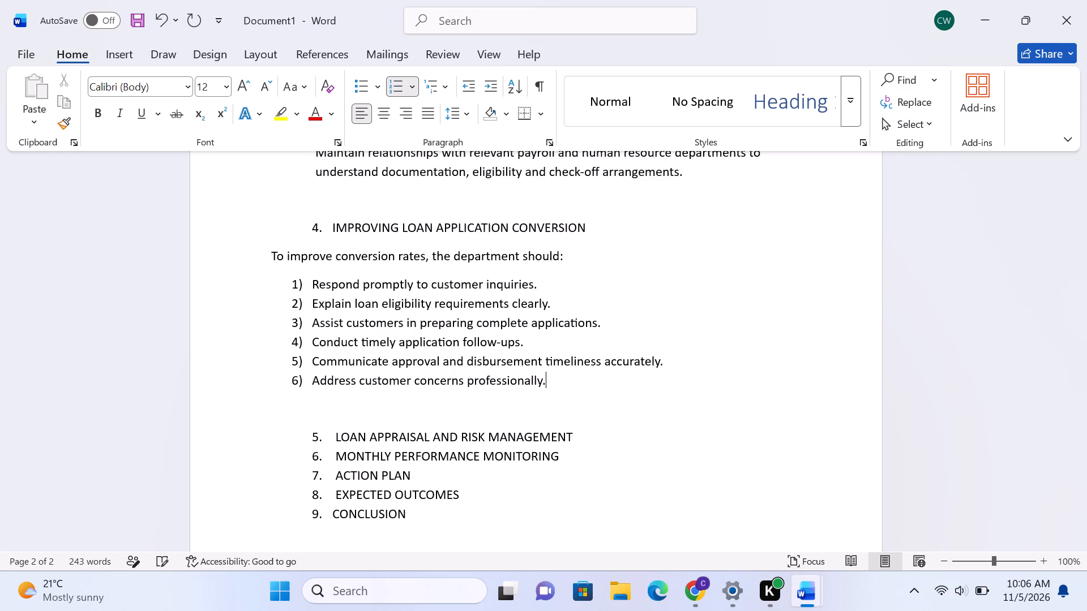
Add an unnumbered, unindented body paragraph below the heading "LOAN APPRAISAL AND RISK MANAGEMENT".
left_click(585, 438)
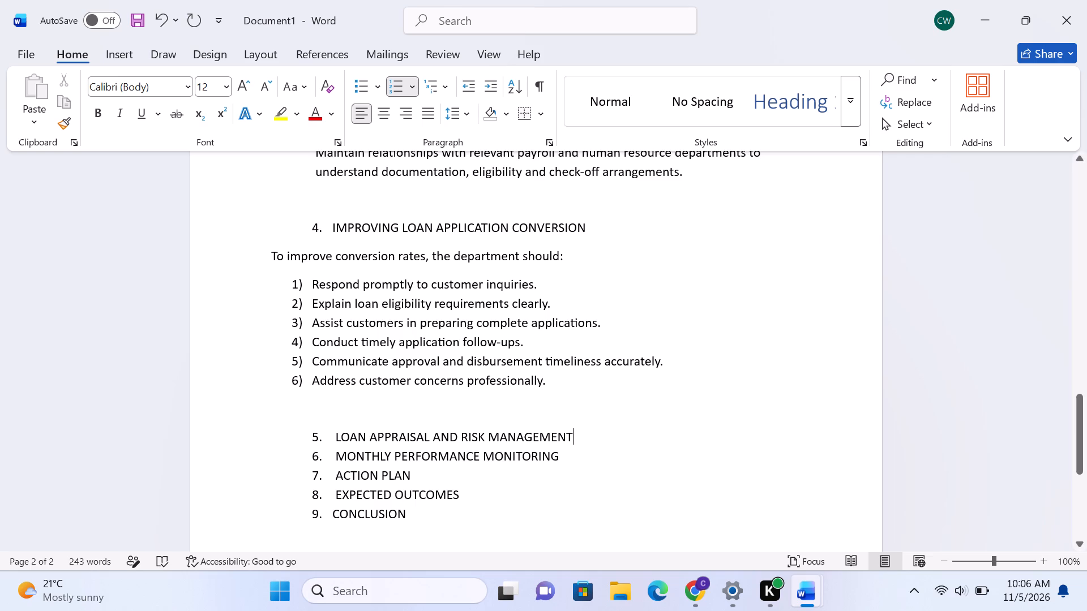
key("Return")
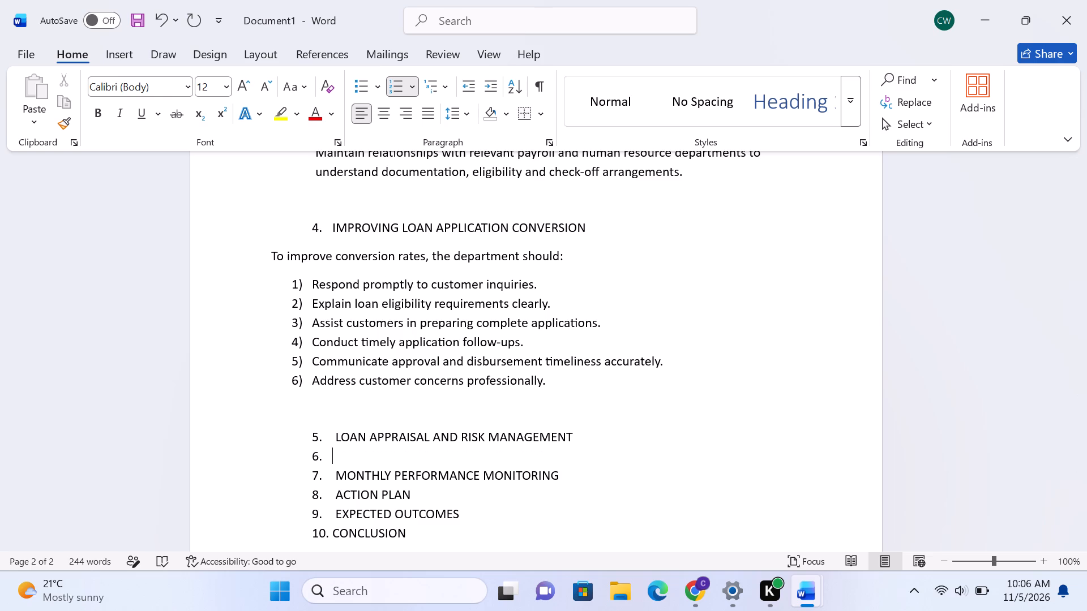
key("BackSpace")
key("BackSpace")
key("BackSpace")
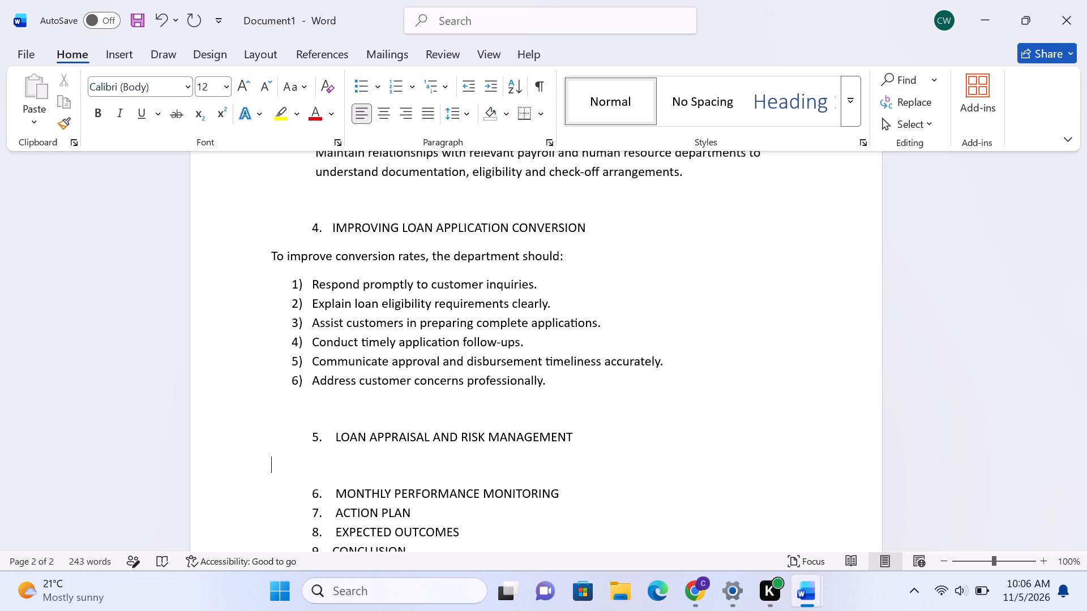
Write "Increasing disbursements should not compromise responsible lending." under the loan appraisal heading and start a new paragraph below it.
type("increasing")
key("space")
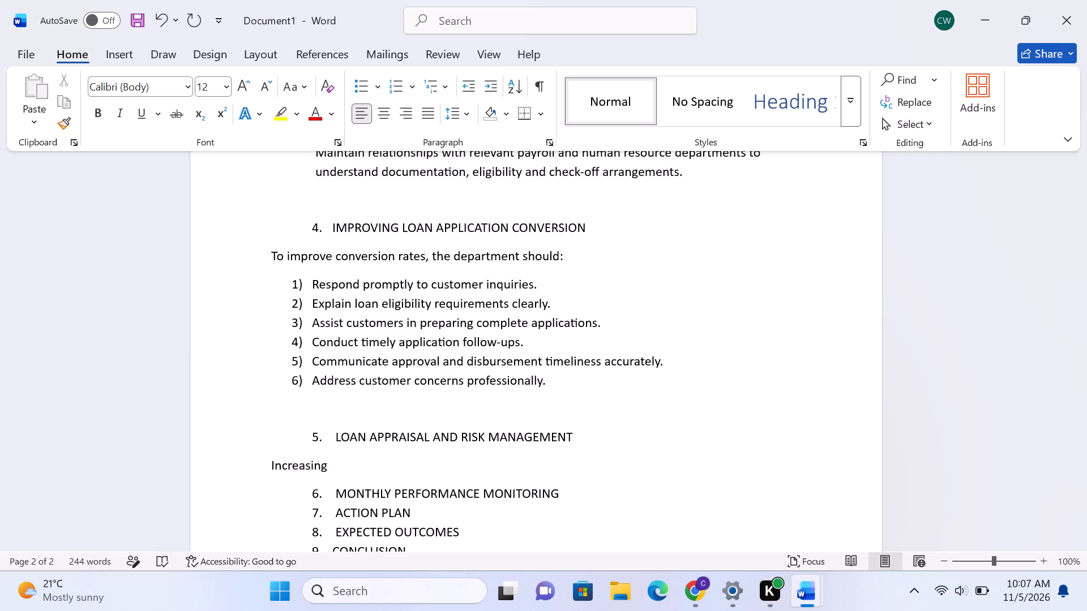
type("disbursements")
key("space")
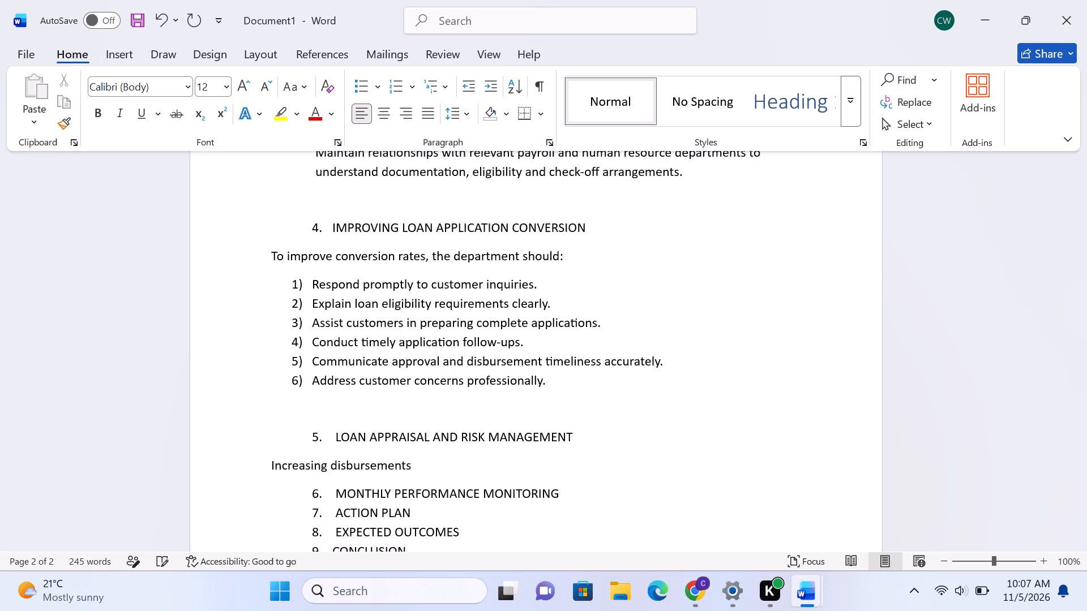
type("sg")
key("BackSpace")
type("houl")
type("d not")
key("space")
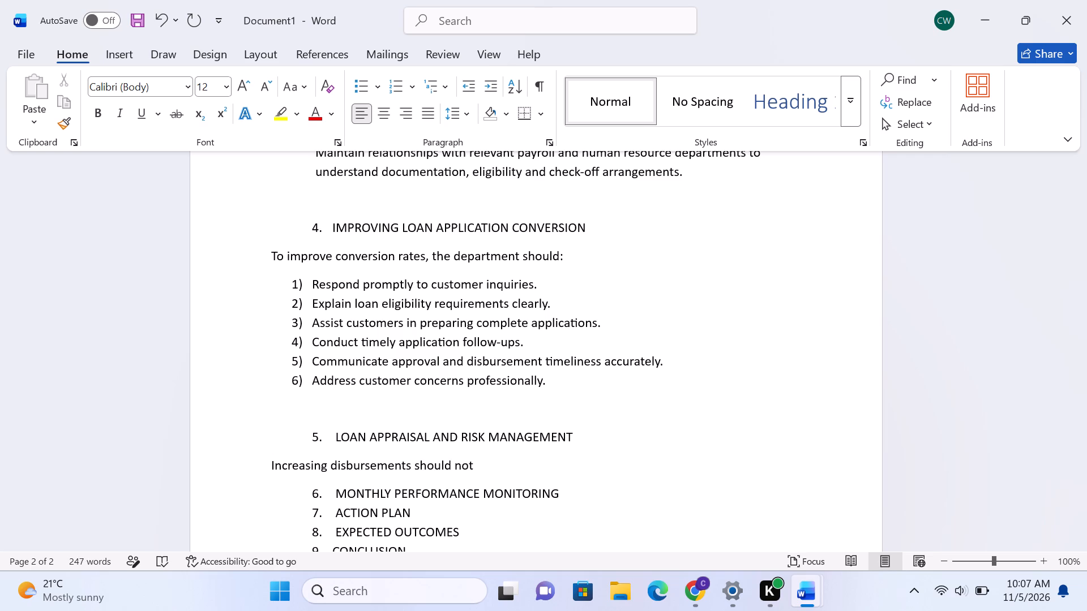
type("compromise")
key("space")
type("responsible")
key("space")
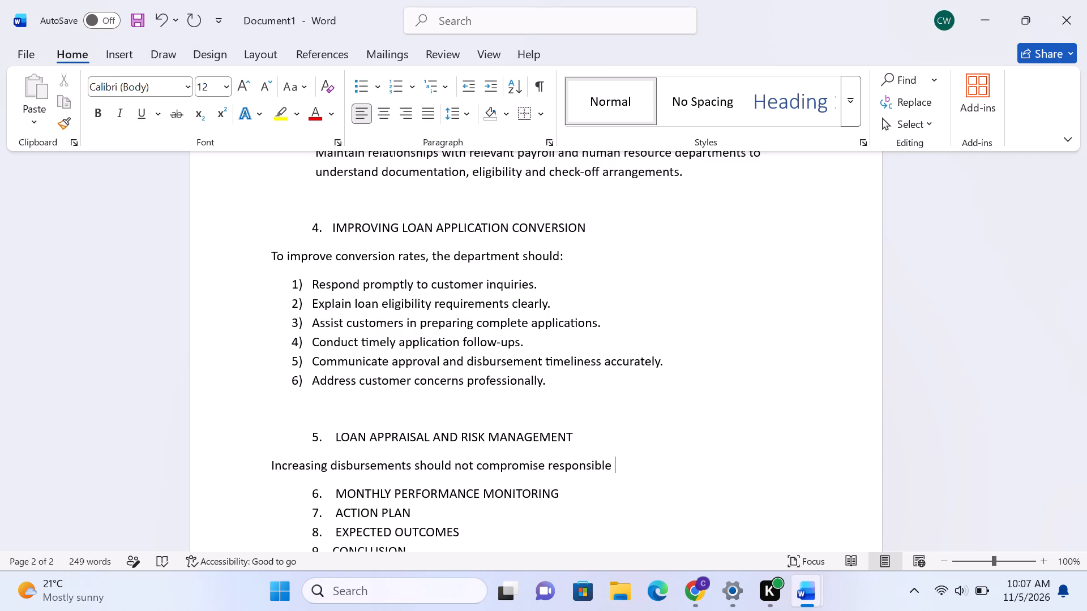
type("lending")
key("period")
key("Return")
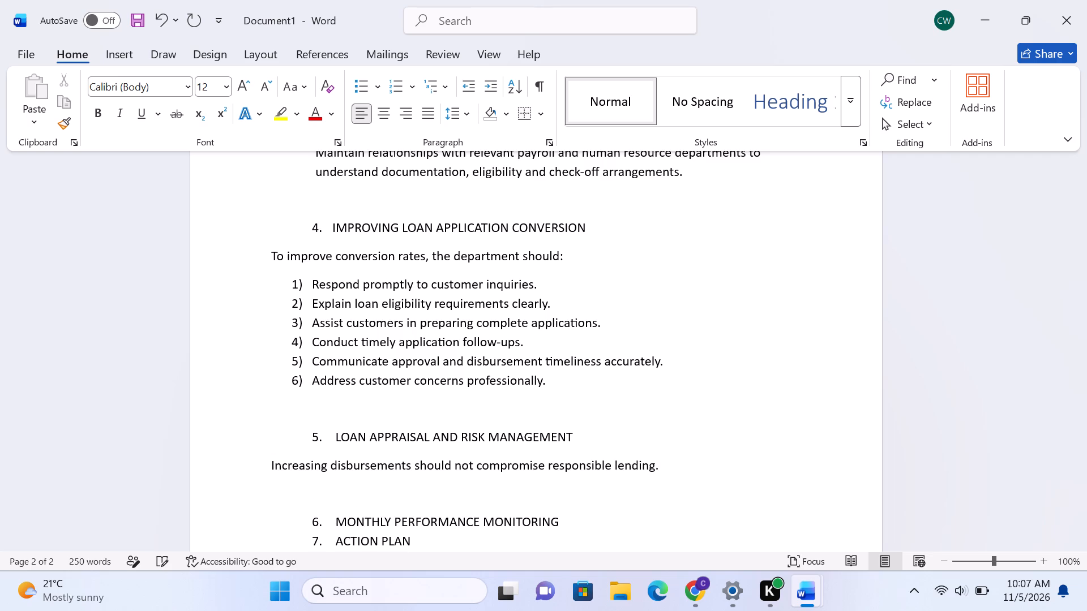
Begin the second loan appraisal paragraph with "Every application should undergo proper assessment".
type("every application should enderg")
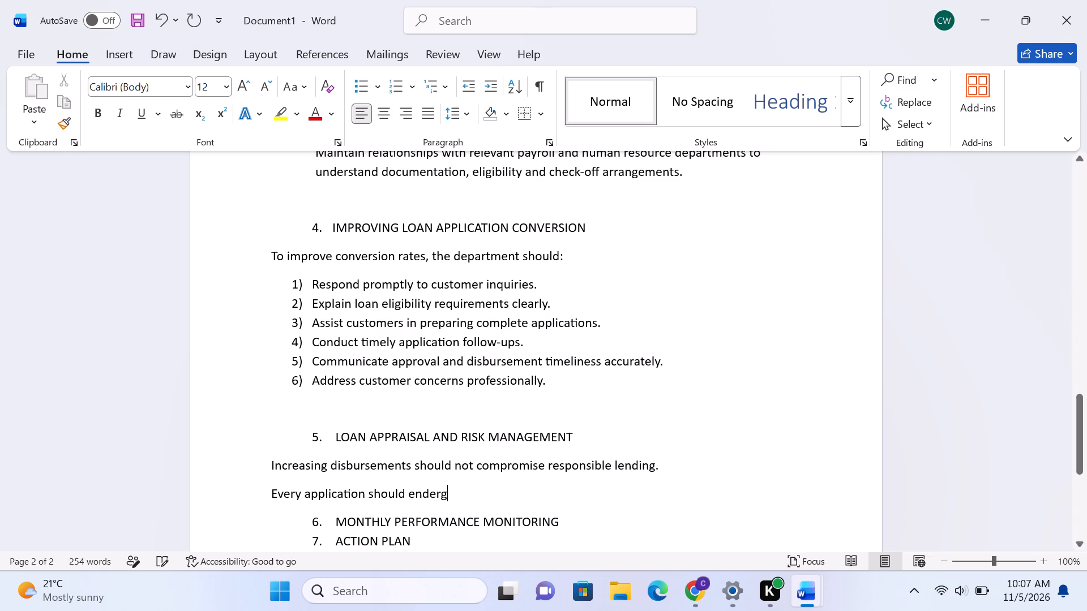
type("o")
key("space")
key("BackSpace")
key("BackSpace")
key("BackSpace")
key("BackSpace")
key("BackSpace")
key("BackSpace")
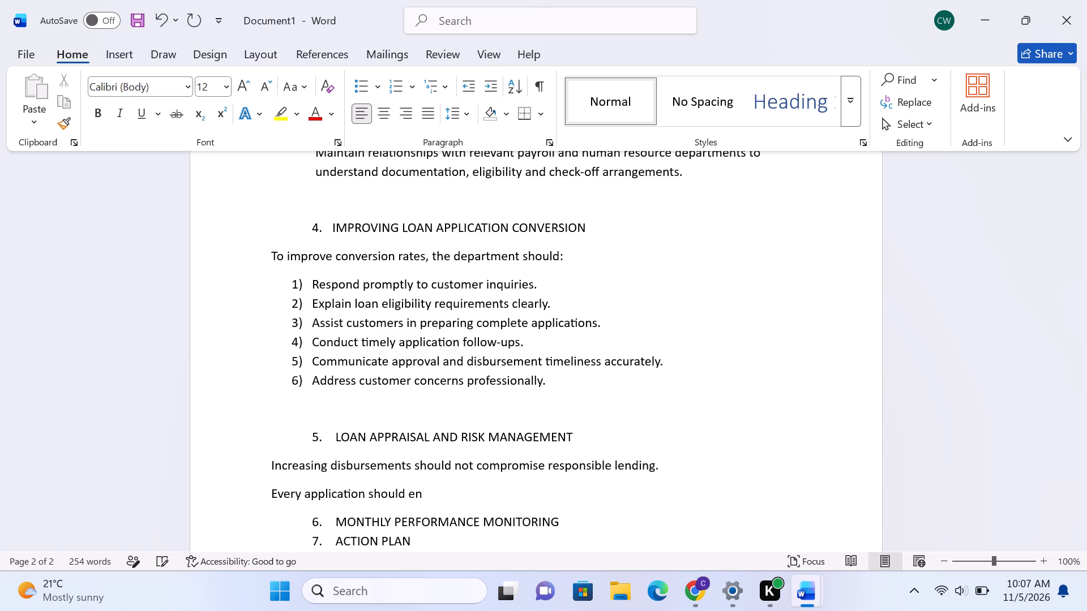
key("BackSpace")
key("BackSpace")
type("undergo")
key("space")
type("pr")
type("oper assessment")
key("space")
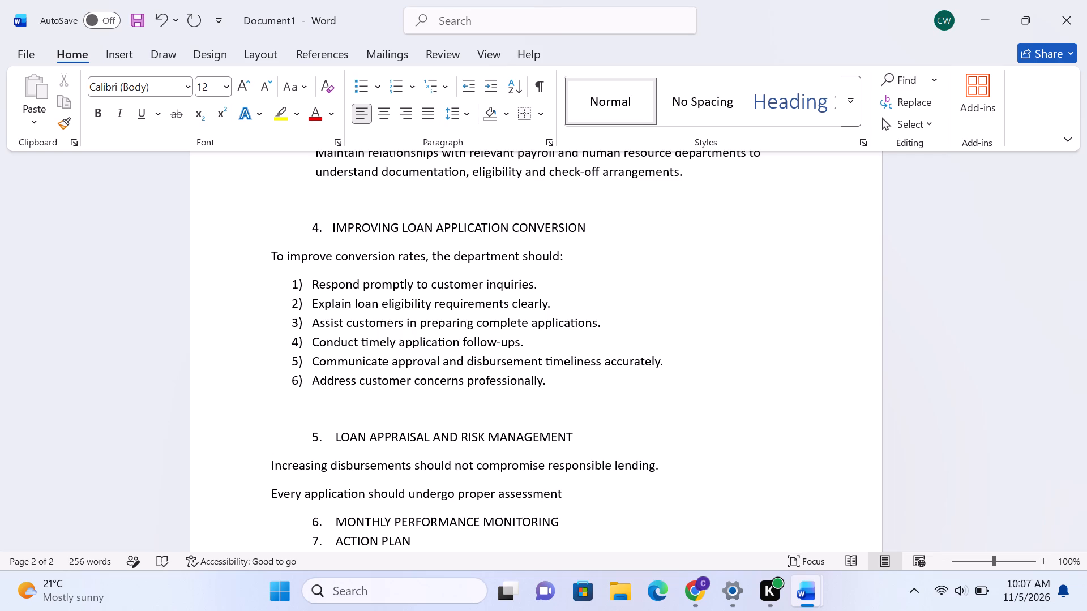
Continue the assessment sentence with ", including employment verification, income analysis, existing financial commitments".
key("BackSpace")
type(", includin")
key("g")
key("space")
type("employment")
key("space")
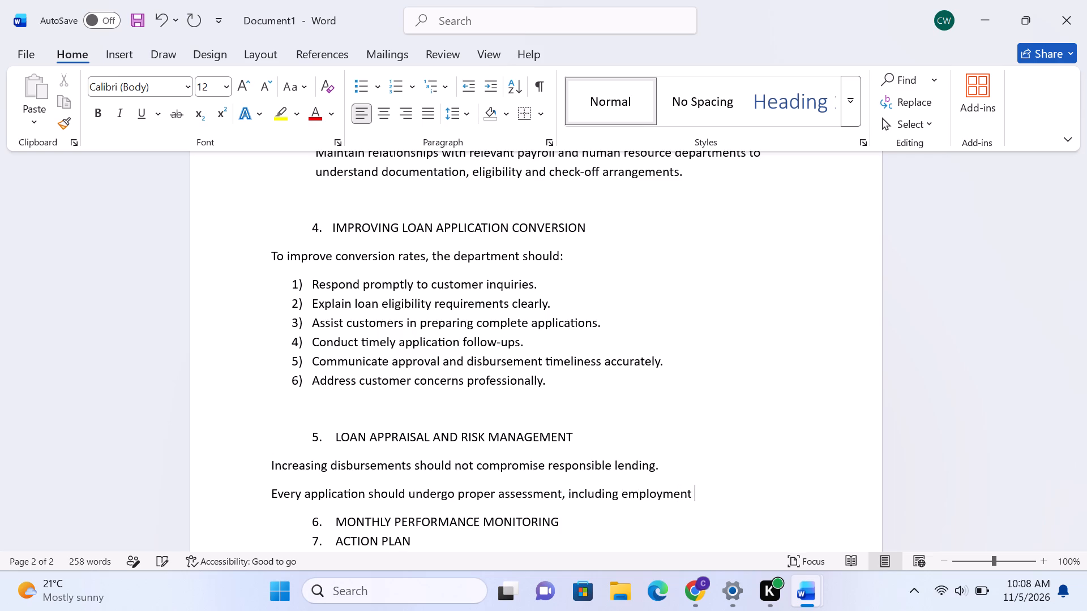
type("verification,")
key("space")
type("income analysis")
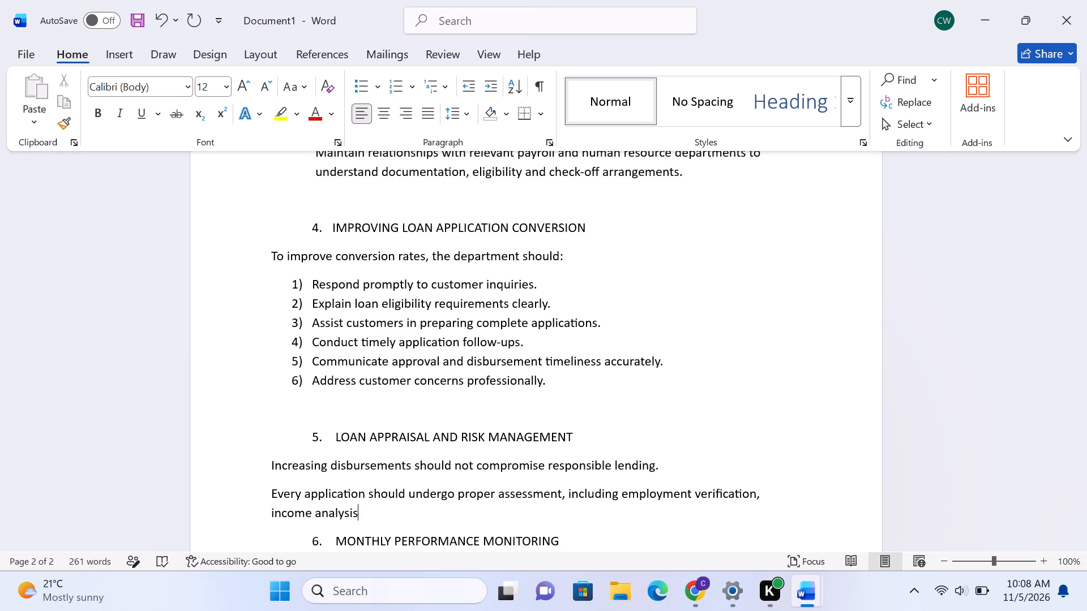
type(", existing")
key("space")
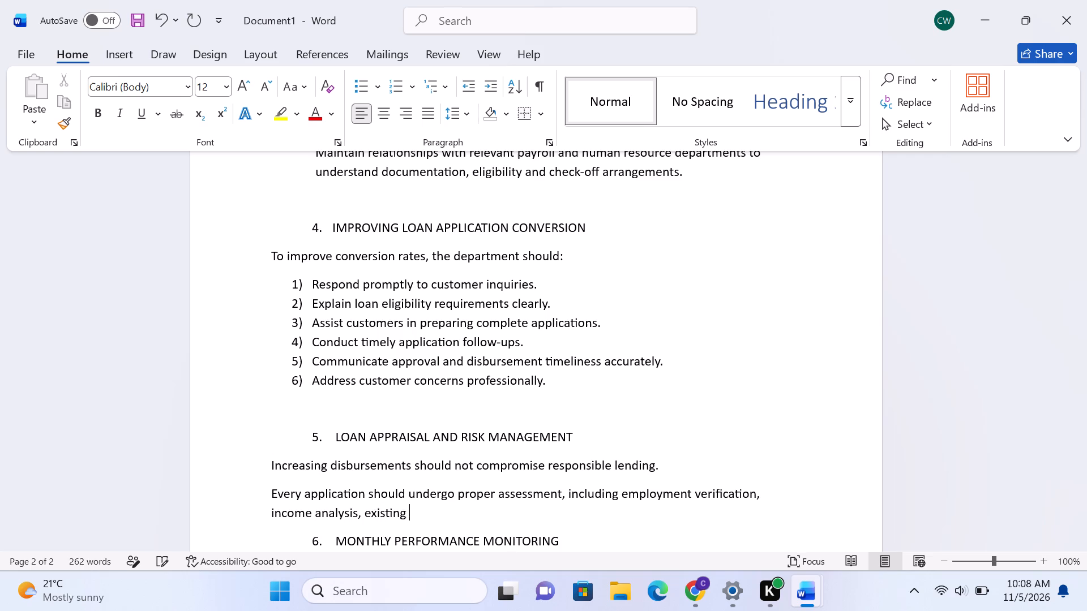
type("finance")
key("BackSpace")
key("o")
key("BackSpace")
type("ial")
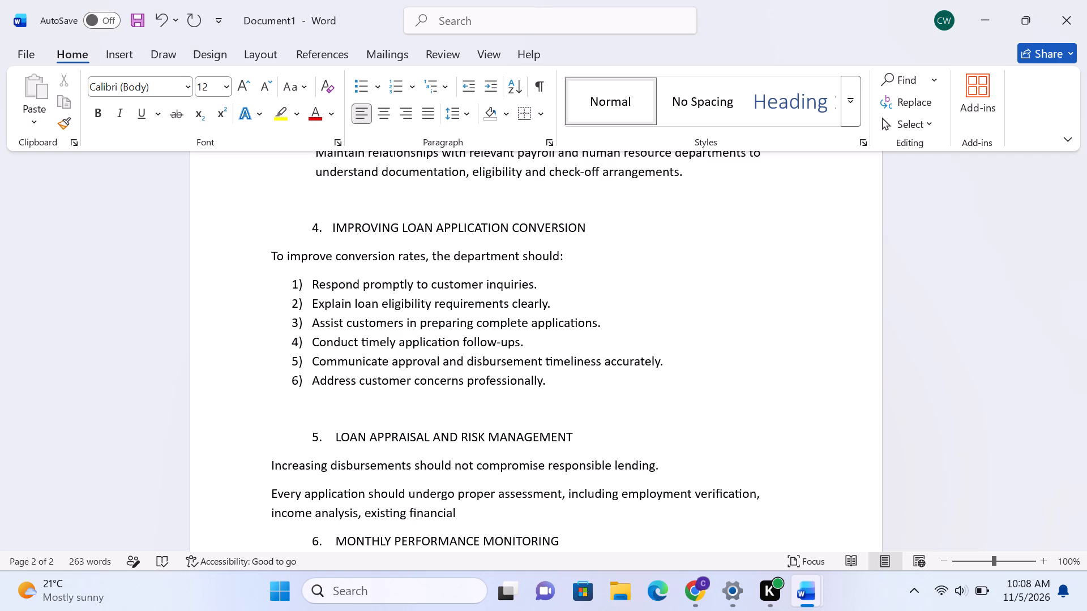
key("space")
type("commitments")
Extend the assessment sentence under the loan appraisal heading with ", affordability assessment and".
key("period")
key("BackSpace")
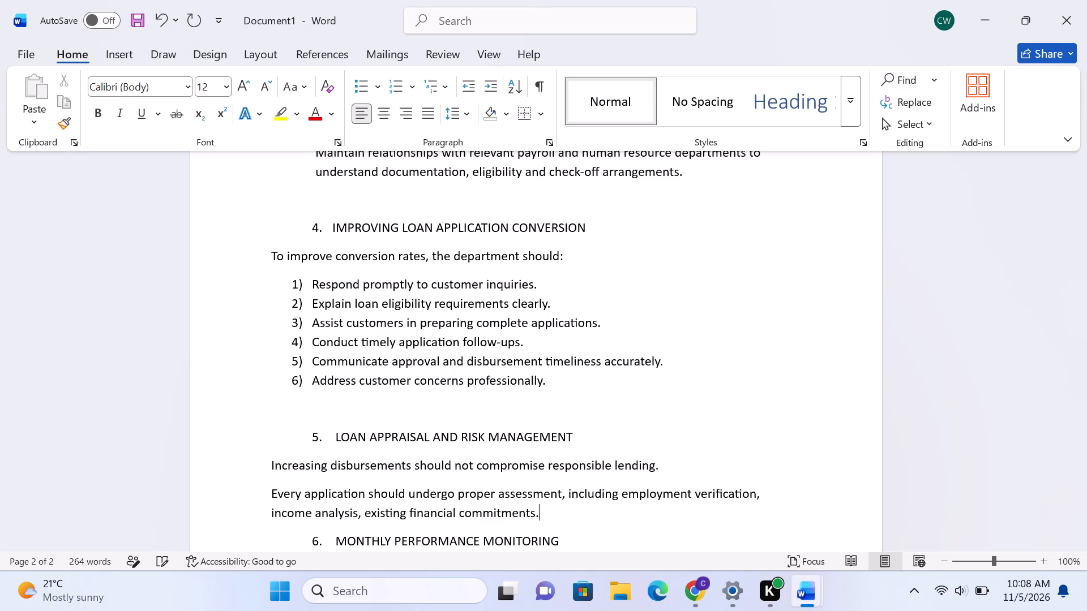
type(", ad")
key("BackSpace")
key("f")
type("fordav")
key("BackSpace")
key("b")
type("ility")
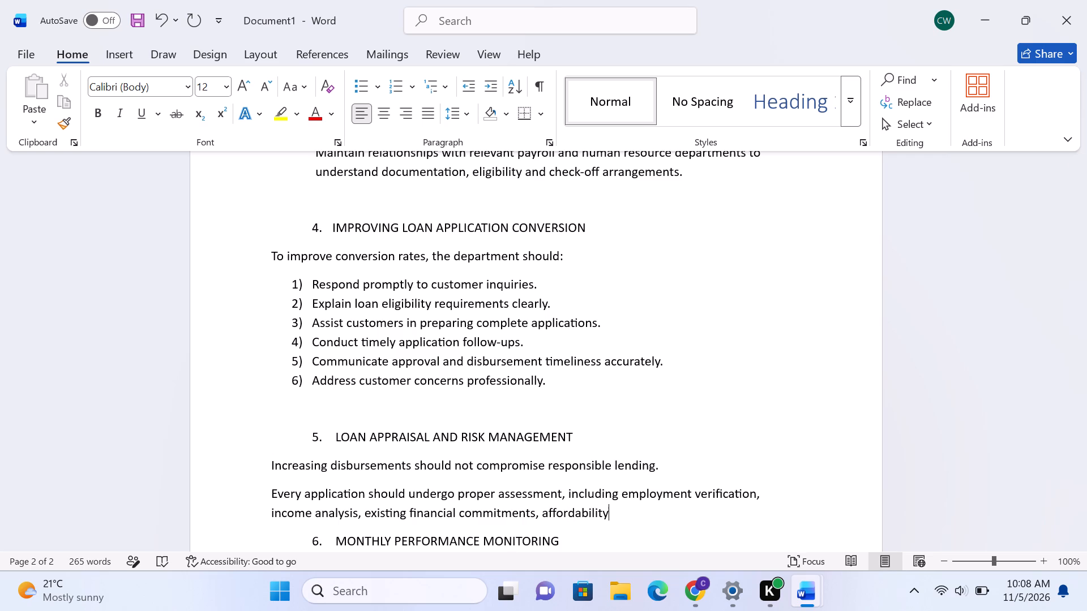
key("space")
type("assessment and")
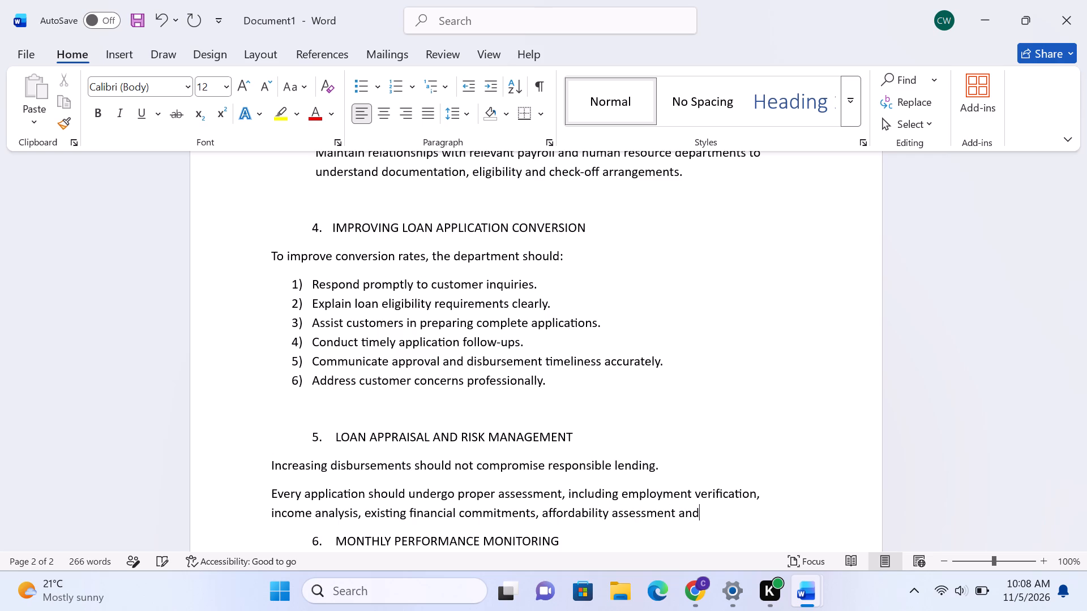
Finish the assessment sentence with "compliance with internal credit policies.".
key("space")
type("compliance with")
key("space")
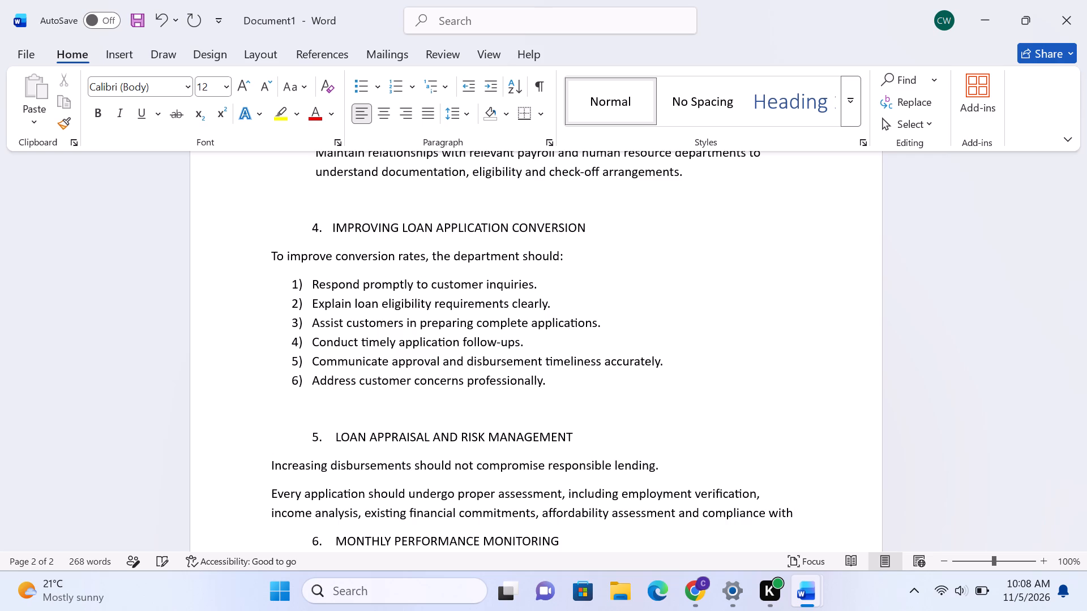
type("internal")
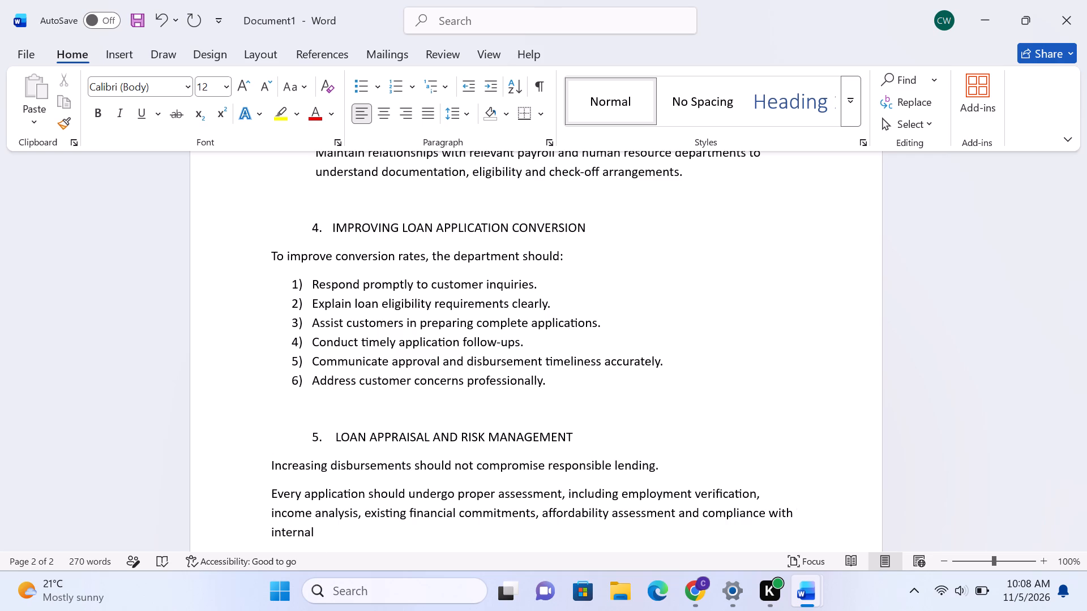
key("space")
type("credit")
key("space")
type("policies.")
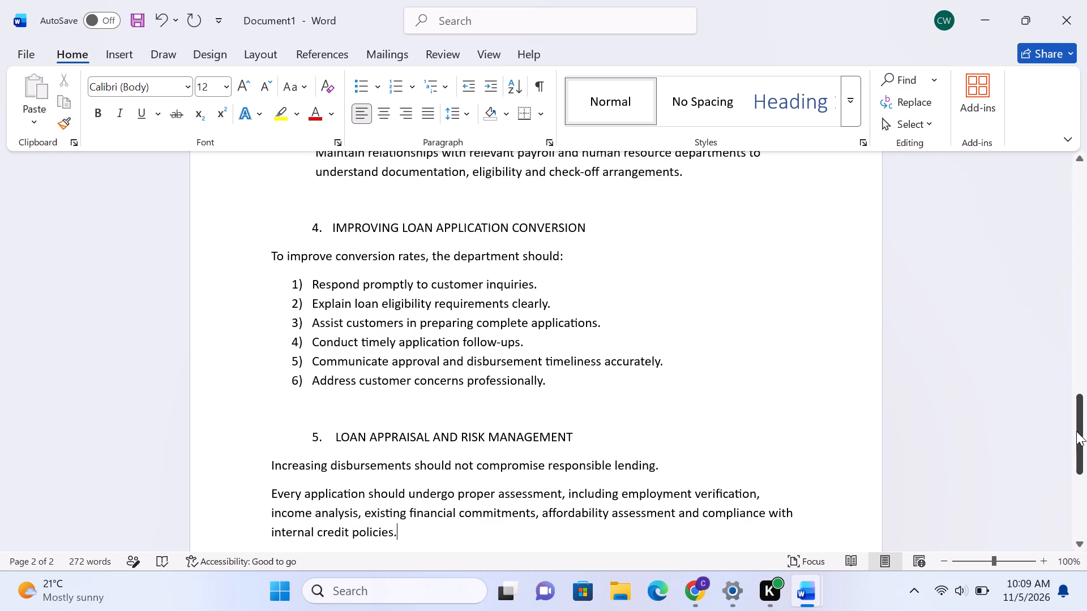
Add an unnumbered, unindented body paragraph below the heading "MONTHLY PERFORMANCE MONITORING".
left_click_drag(1078, 420, 1077, 466)
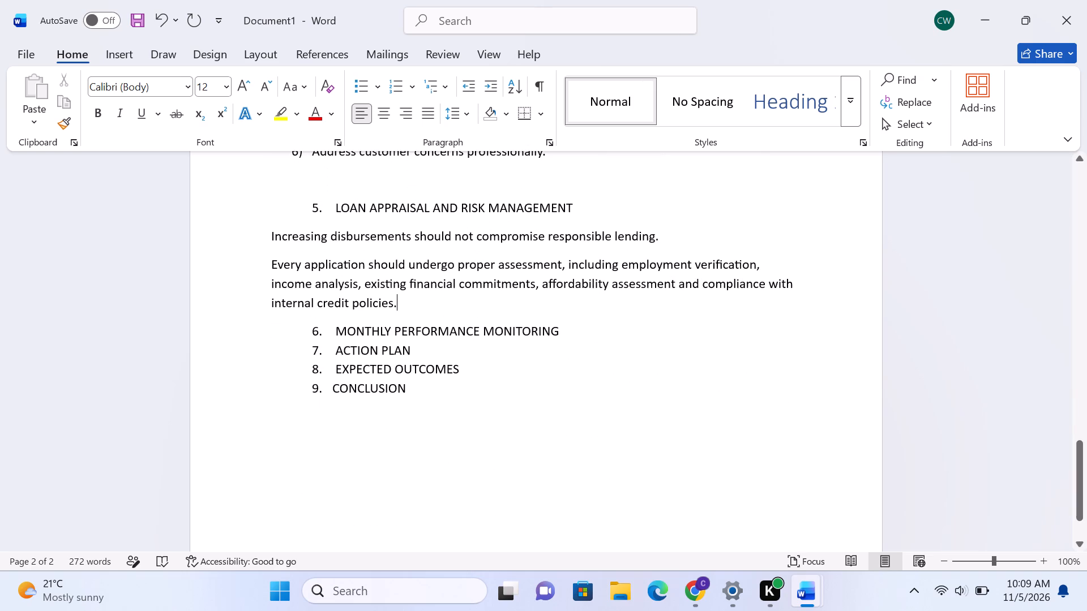
left_click(594, 328)
key("Return")
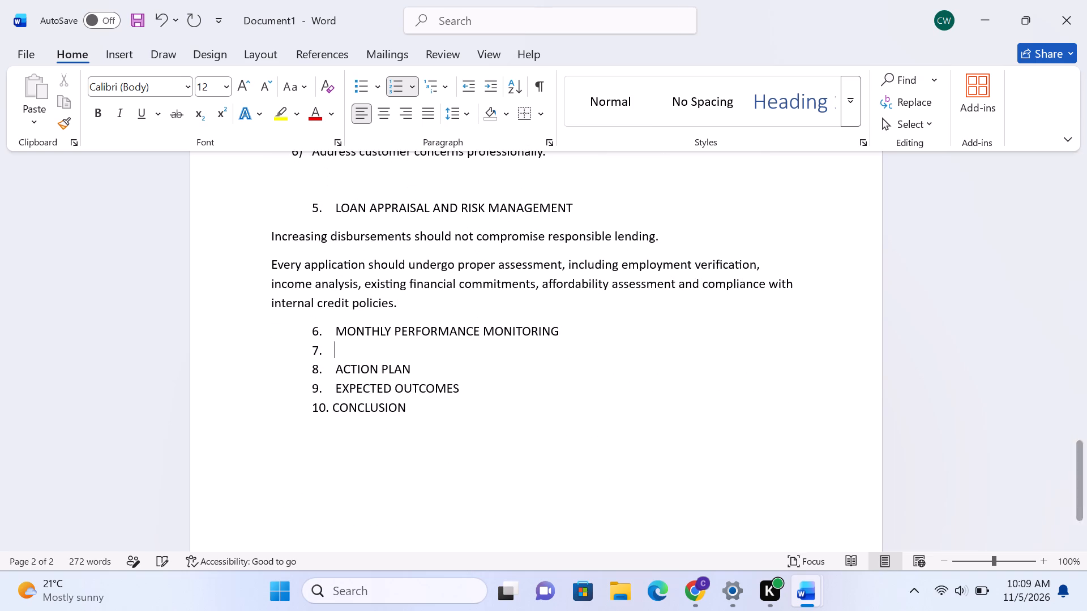
key("BackSpace")
key("BackSpace")
key("BackSpace")
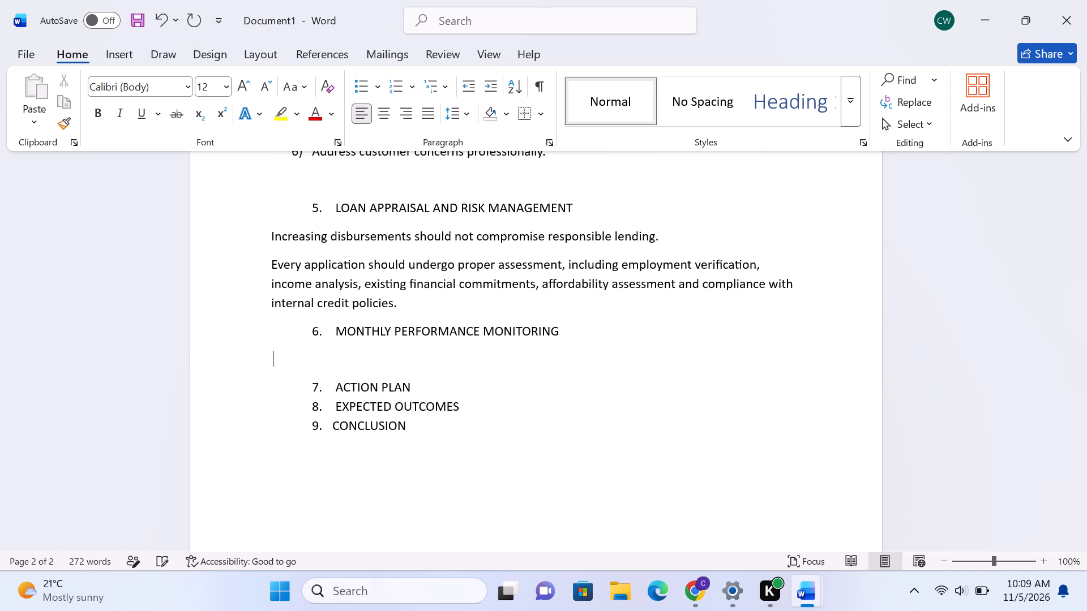
Write "The following indicators should be monitored:" under the monthly performance monitoring heading and start a new paragraph below it.
type("the following")
key("space")
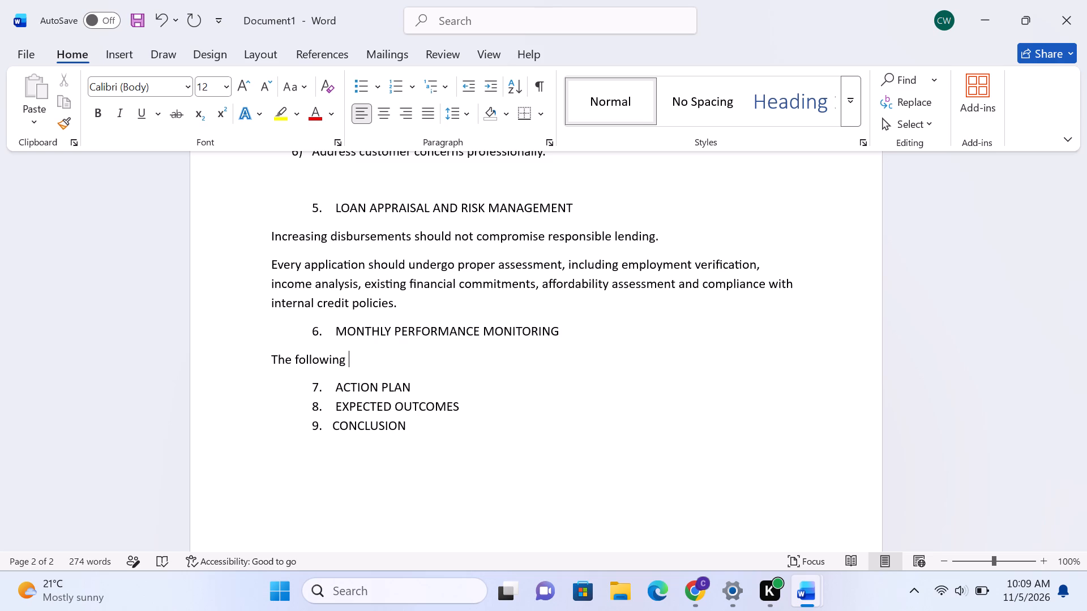
type("indicators")
key("space")
type("should b")
type("e")
key("space")
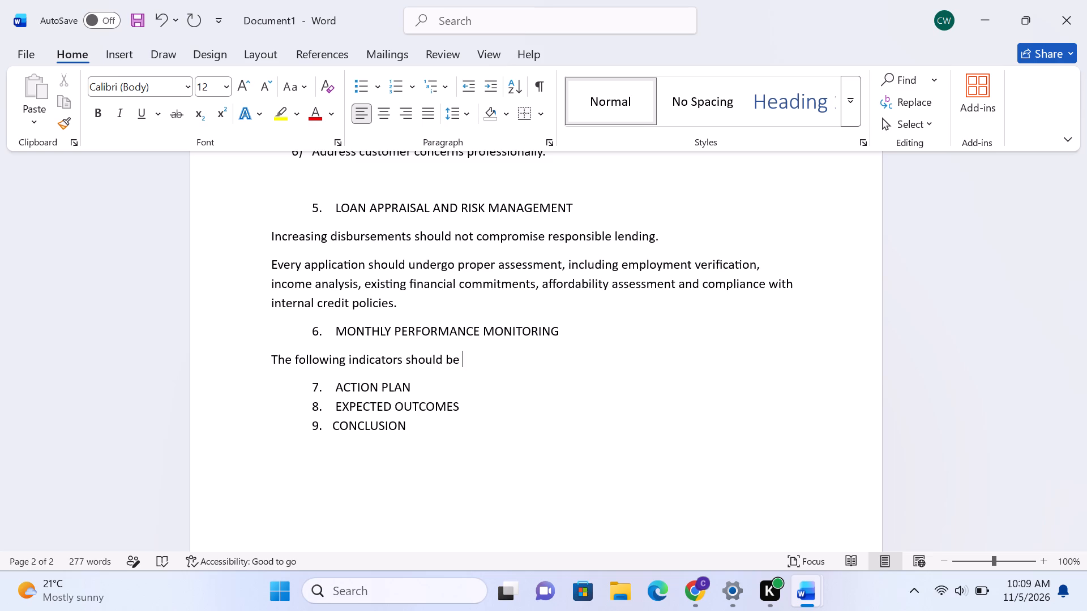
type("men")
key("BackSpace")
key("BackSpace")
type("onitored")
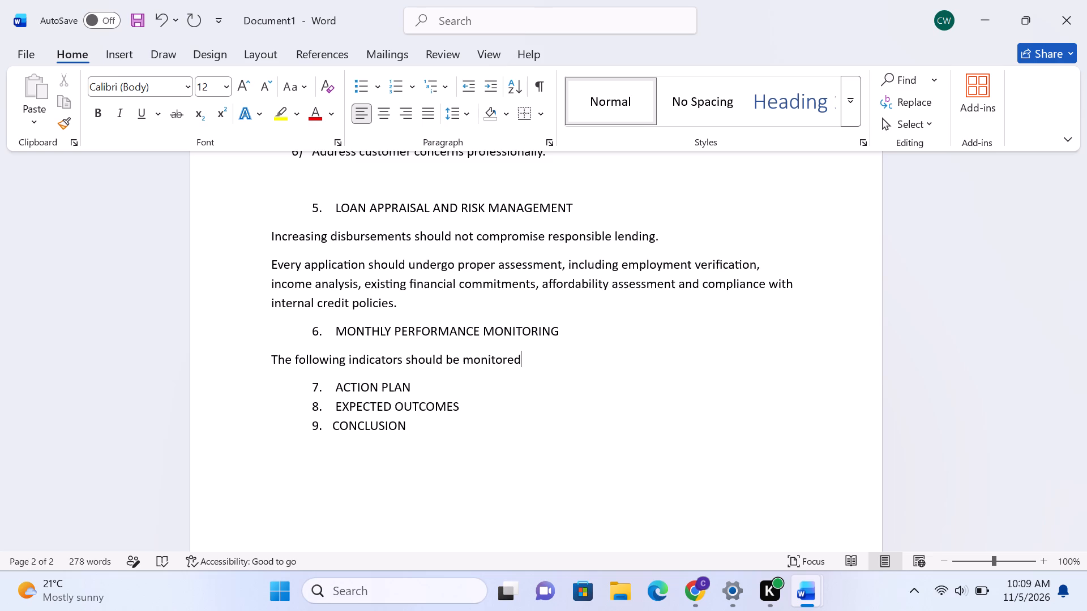
key("shift+colon")
key("Return")
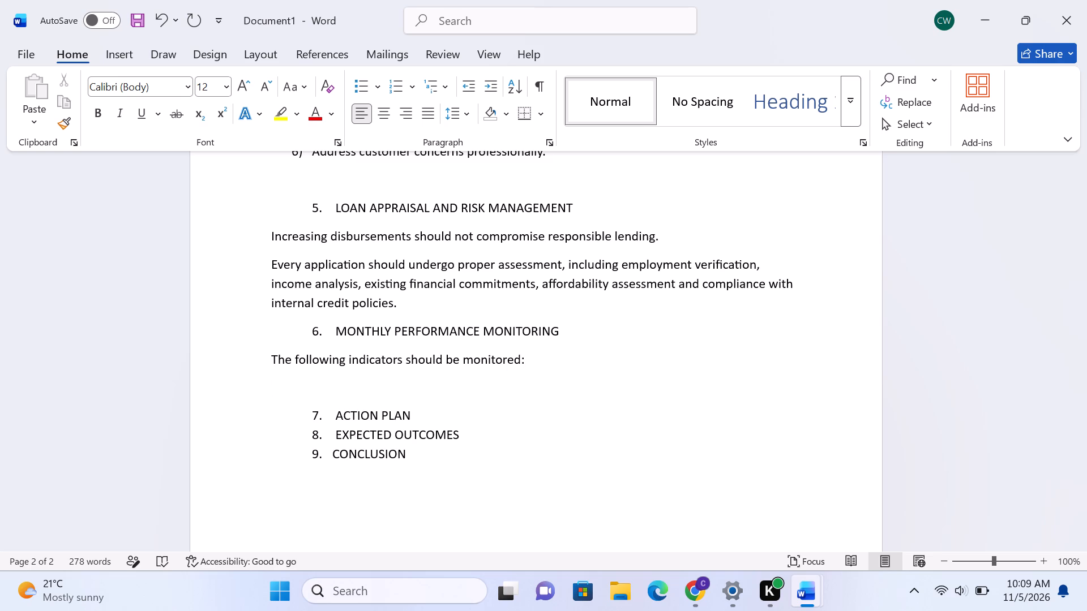
Write the first indicator as "*Number of new prospects." and start another asterisk line below it.
key("shift+asterisk")
type("numb")
key("e")
key("BackSpace")
type("er")
key("space")
key("space")
key("BackSpace")
key("BackSpace")
key("BackSpace")
key("BackSpace")
key("BackSpace")
key("BackSpace")
key("BackSpace")
key("BackSpace")
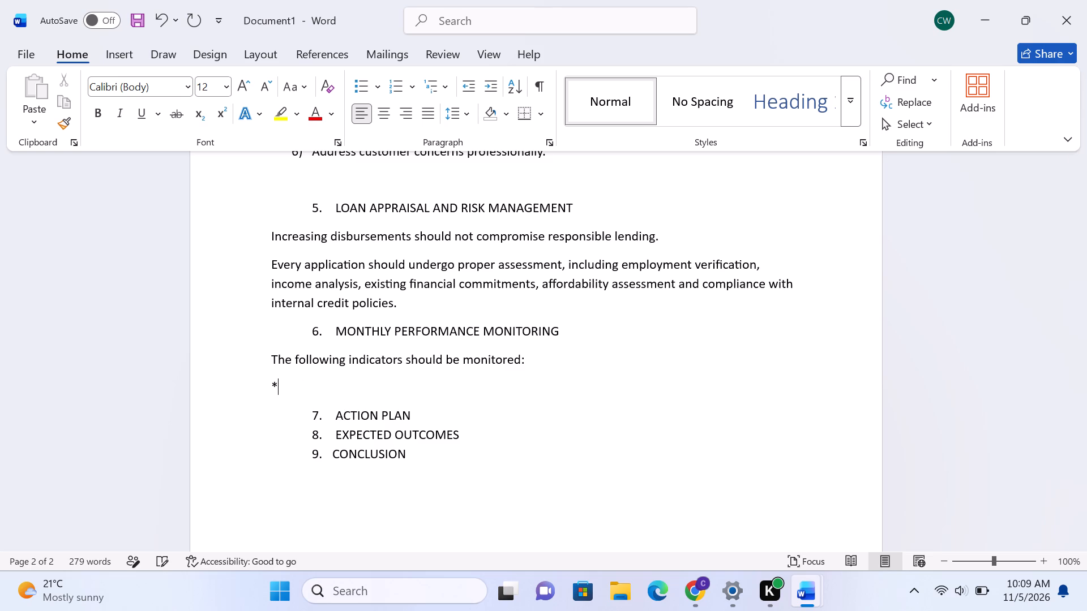
key("n")
key("BackSpace")
type("er of new prospects.")
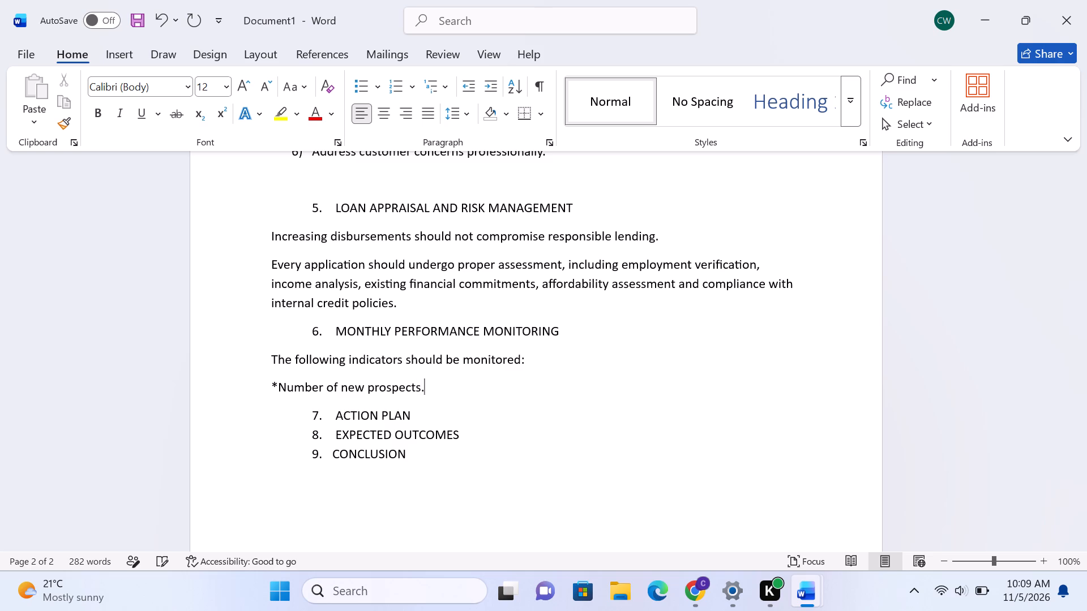
key("Return")
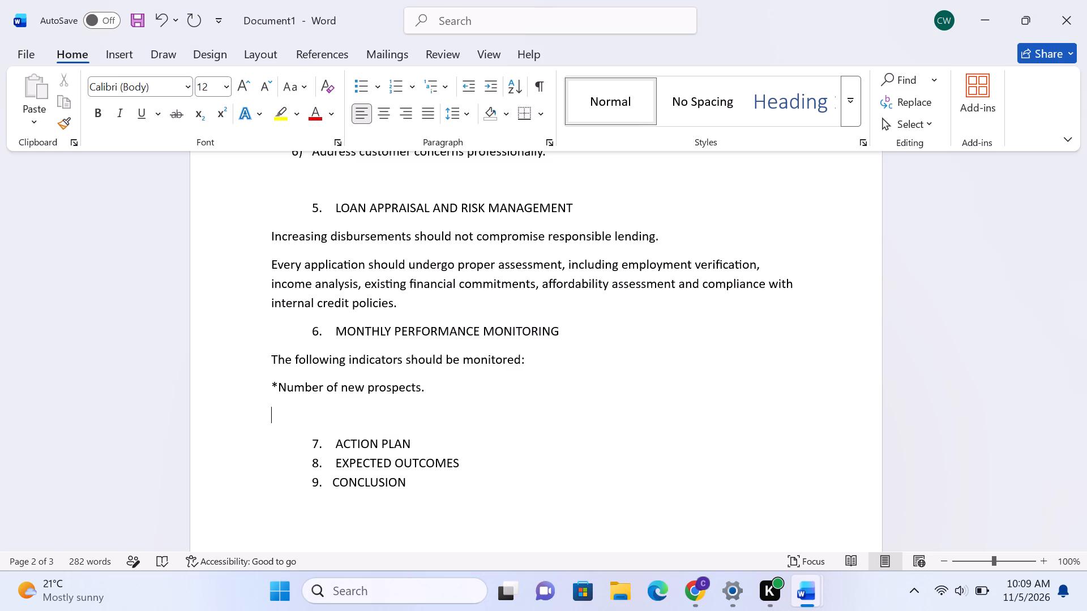
key("shift+asterisk")
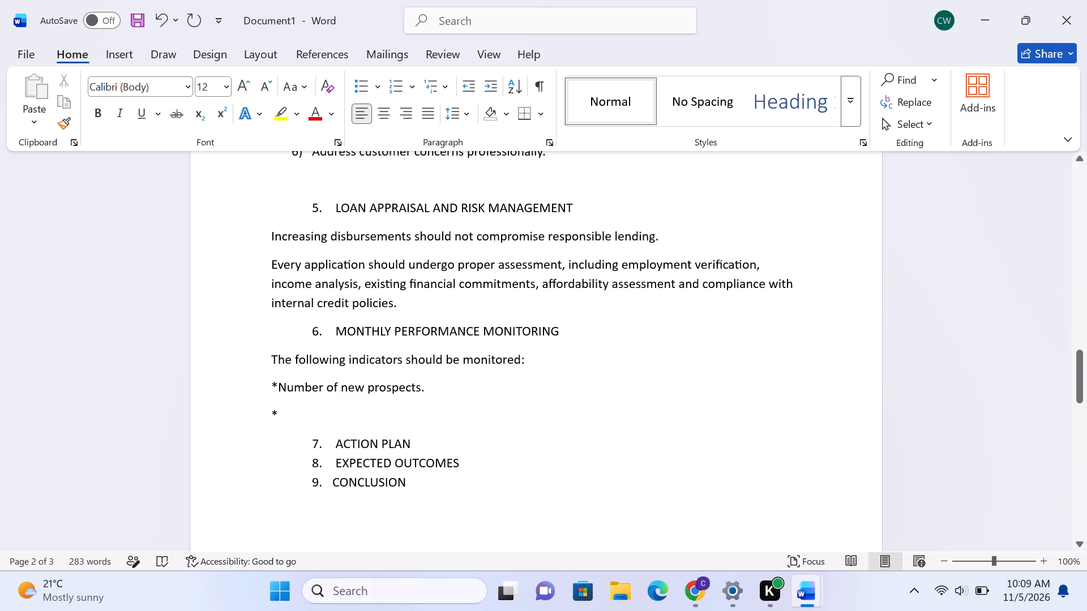
Turn the "Number of new prospects." line into a round bullet item and remove its typed asterisk.
left_click_drag(273, 378, 270, 387)
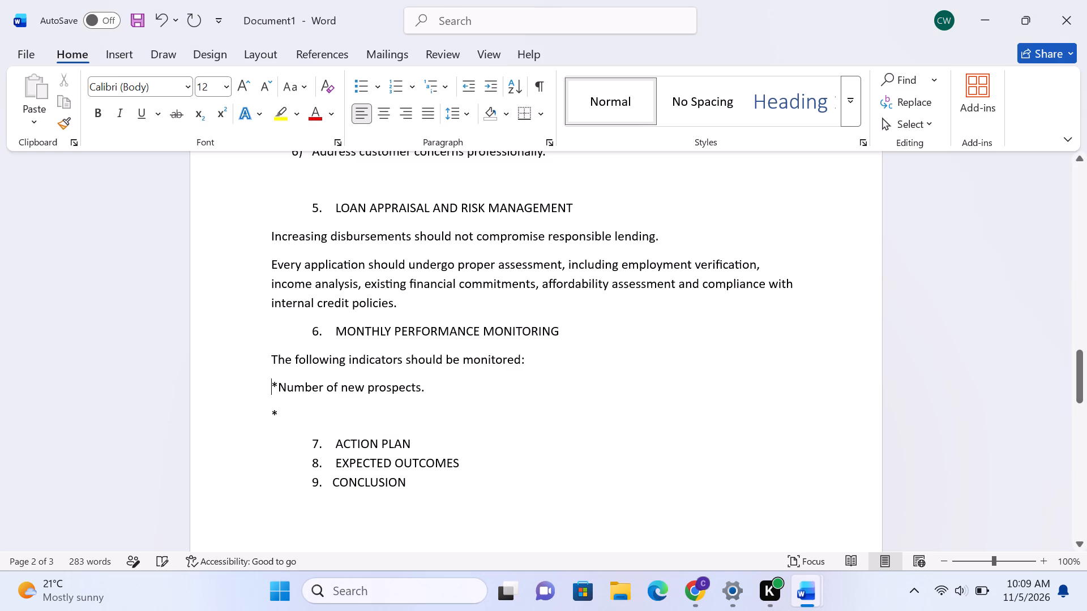
left_click(270, 387)
right_click(270, 387)
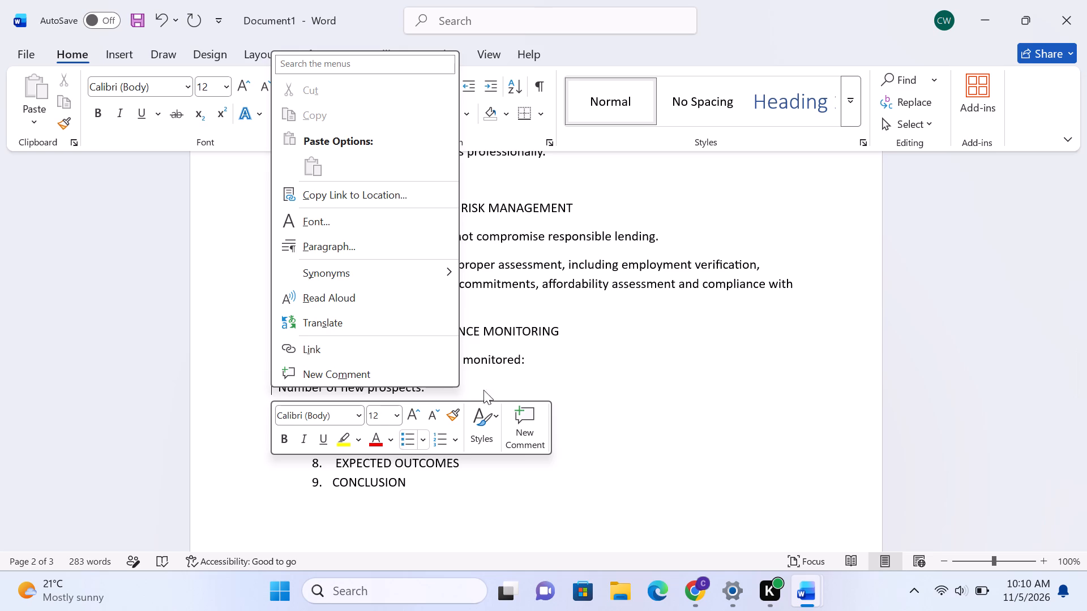
left_click_drag(587, 352, 267, 383)
left_click_drag(267, 383, 278, 386)
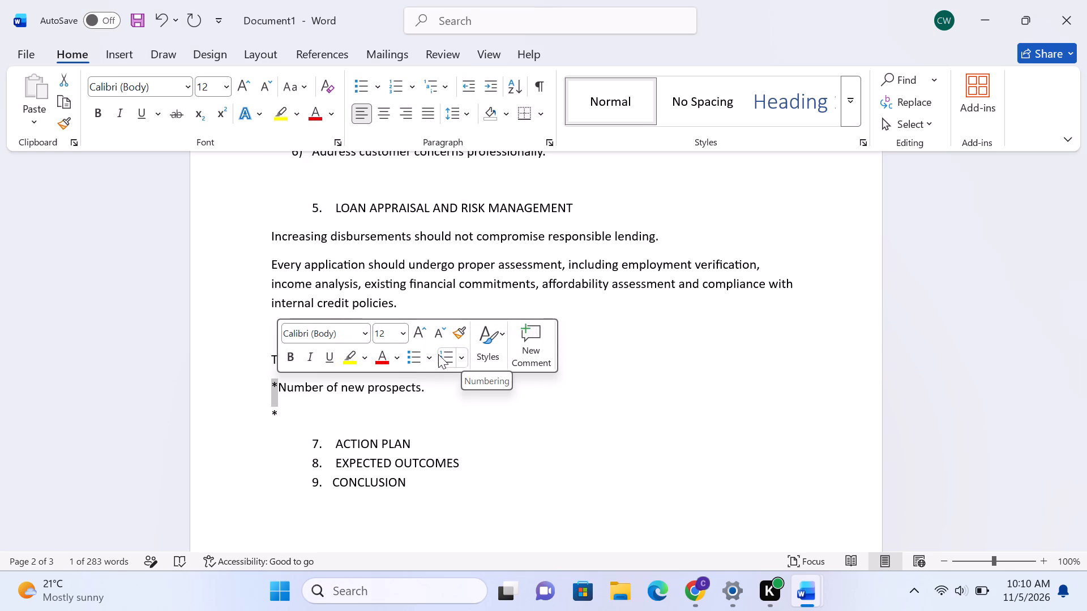
left_click(421, 354)
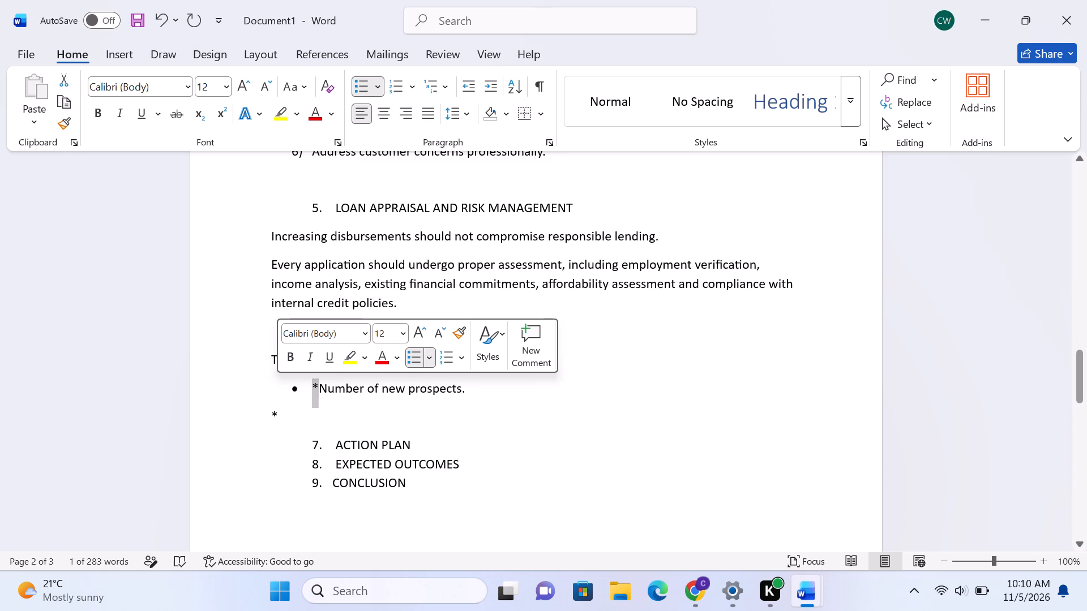
key("BackSpace")
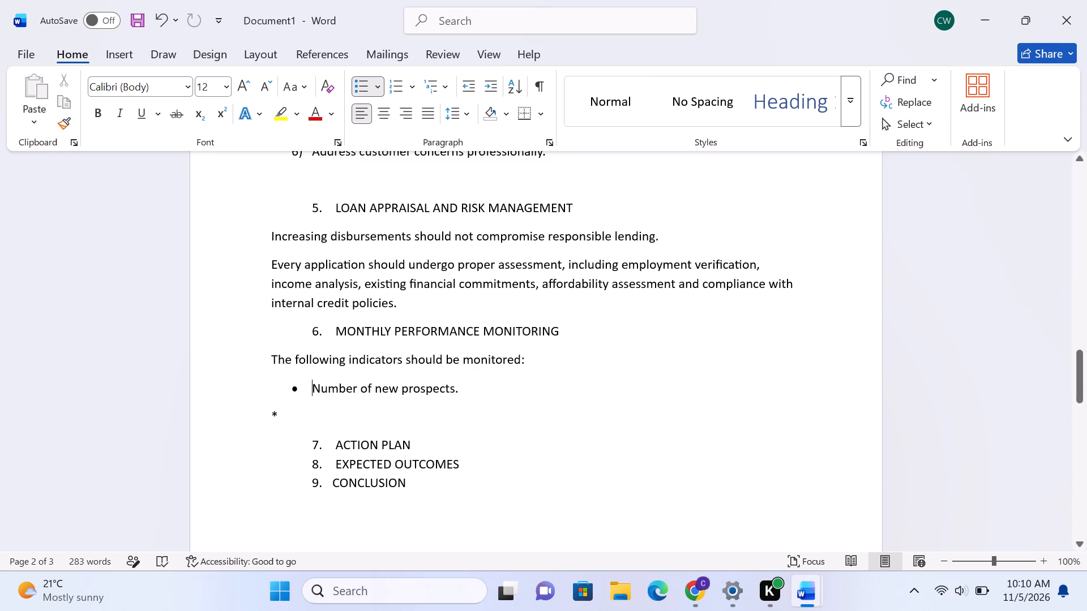
Delete the leftover asterisk on the line below the bulleted indicator.
left_click(279, 409)
key("BackSpace")
left_click(471, 373)
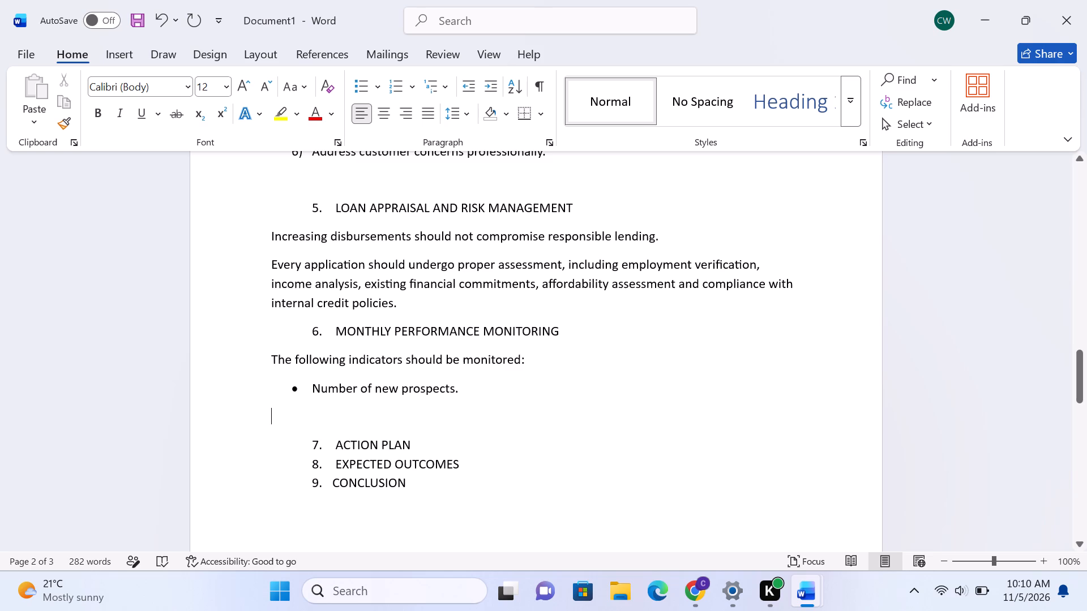
Add a second bullet reading "Number of applications received." below "Number of new prospects.".
left_click(464, 393)
key("Return")
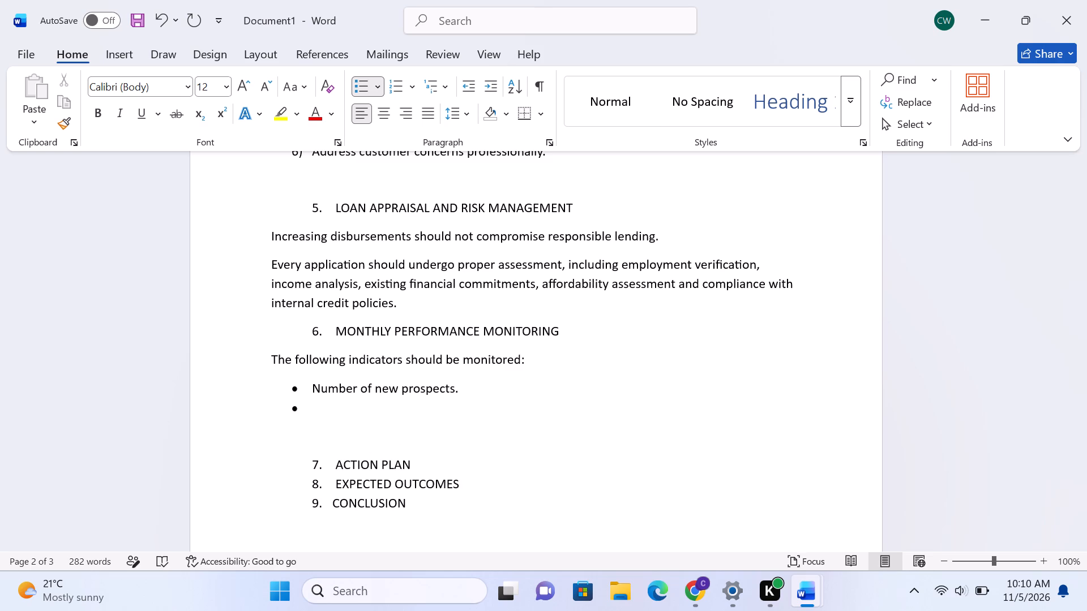
key("n")
type("umb")
key("BackSpace")
key("b")
type("er of")
key("space")
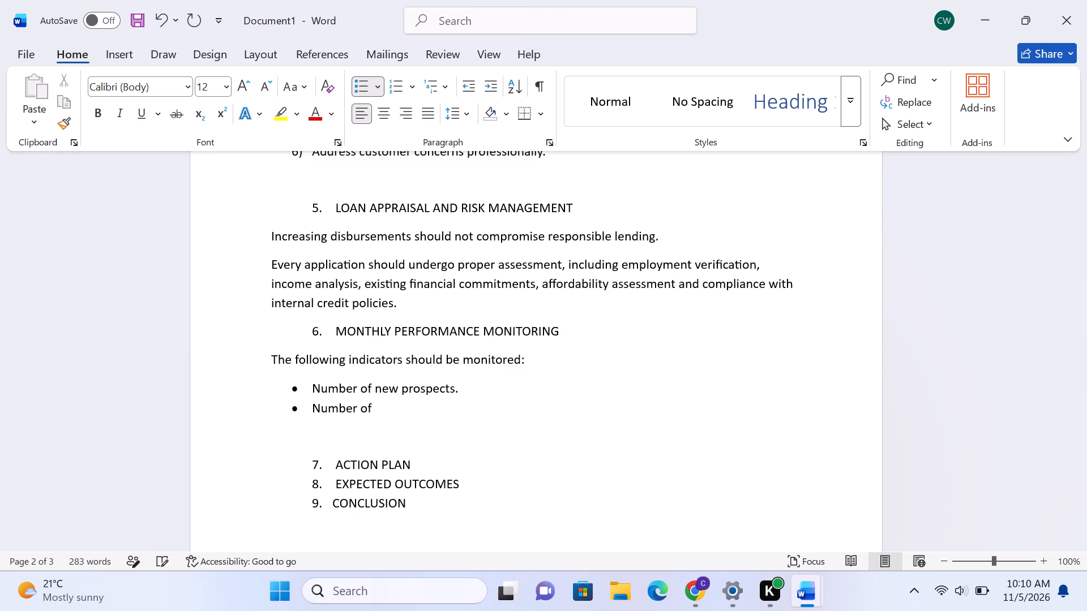
type("applications")
key("space")
type("received")
key("period")
Add a third bullet reading "Number of loans disbursed." to the indicators, with an empty bullet below it.
key("Return")
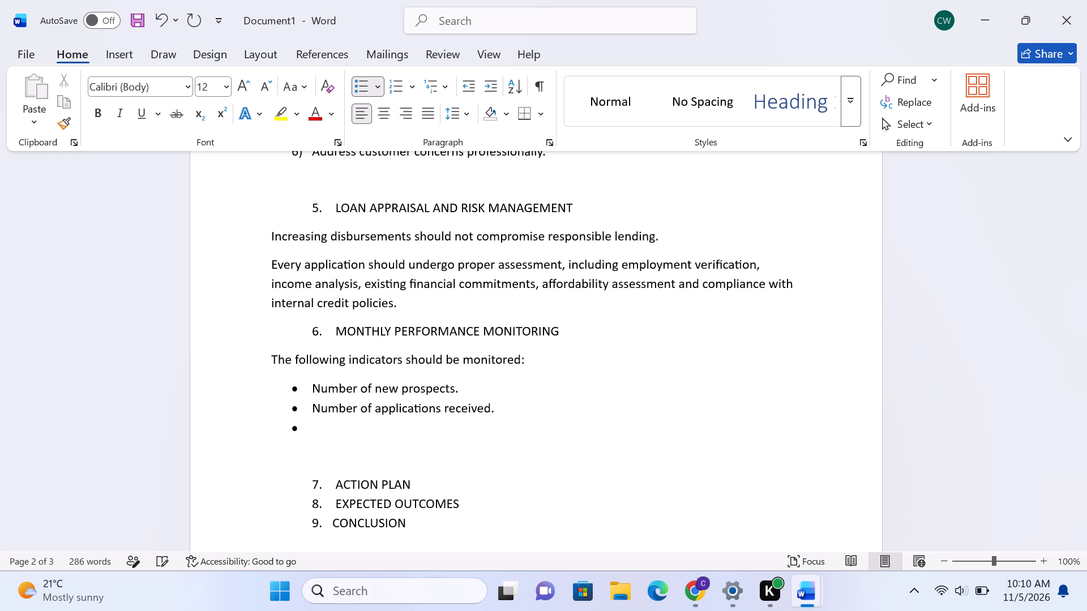
type("number of loan disbursed")
key("period")
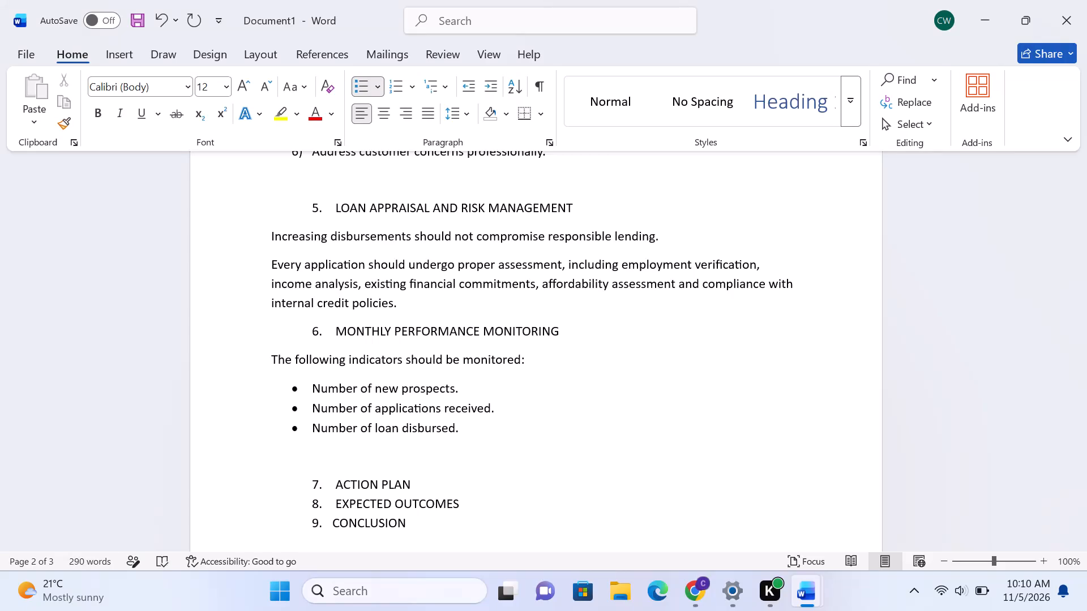
key("Return")
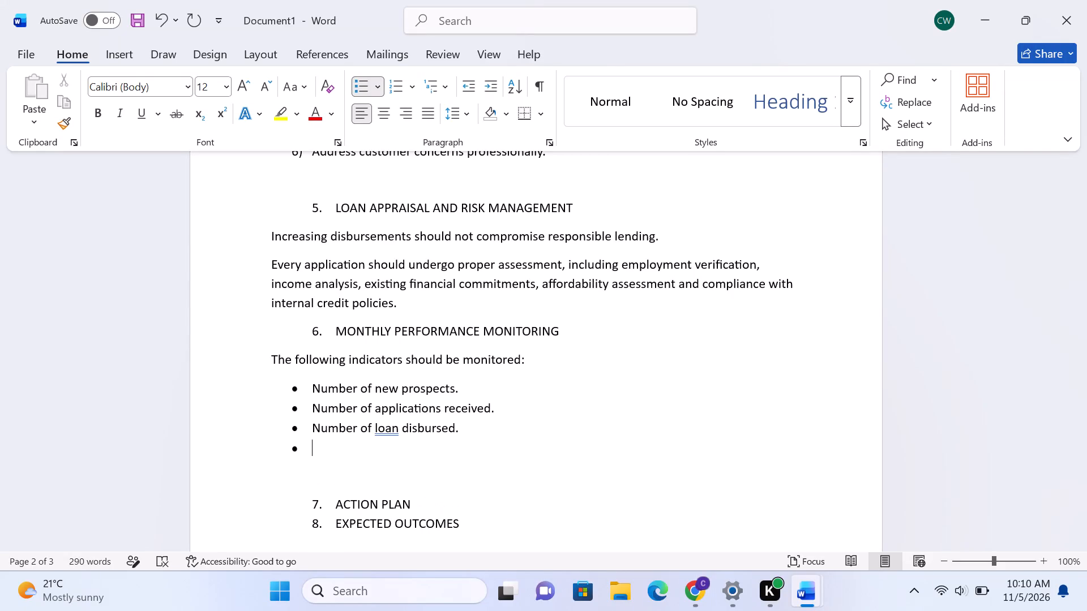
left_click(404, 419)
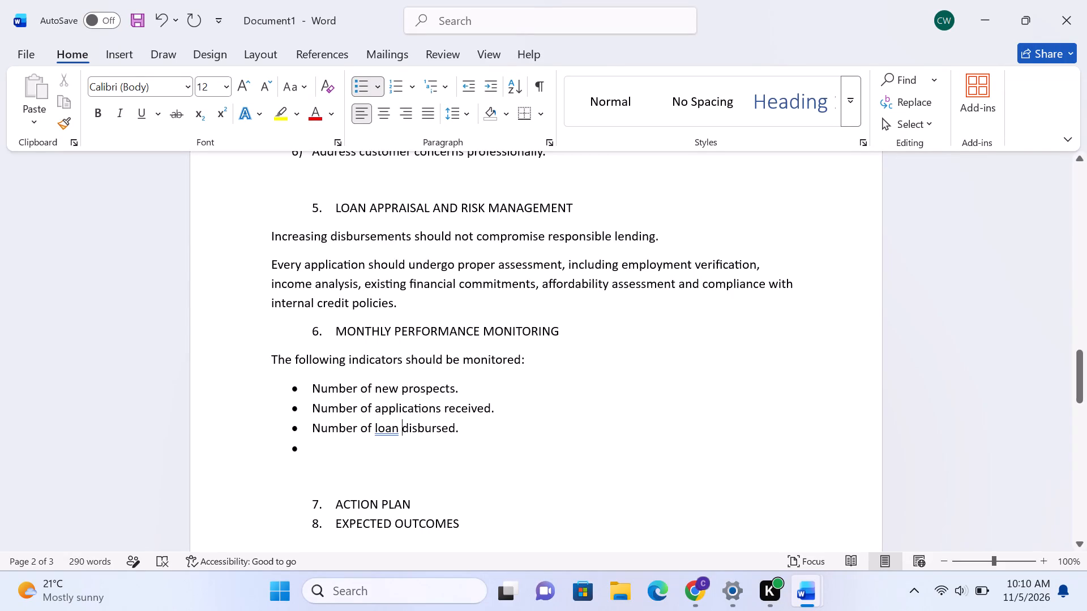
key("BackSpace")
type("s")
key("space")
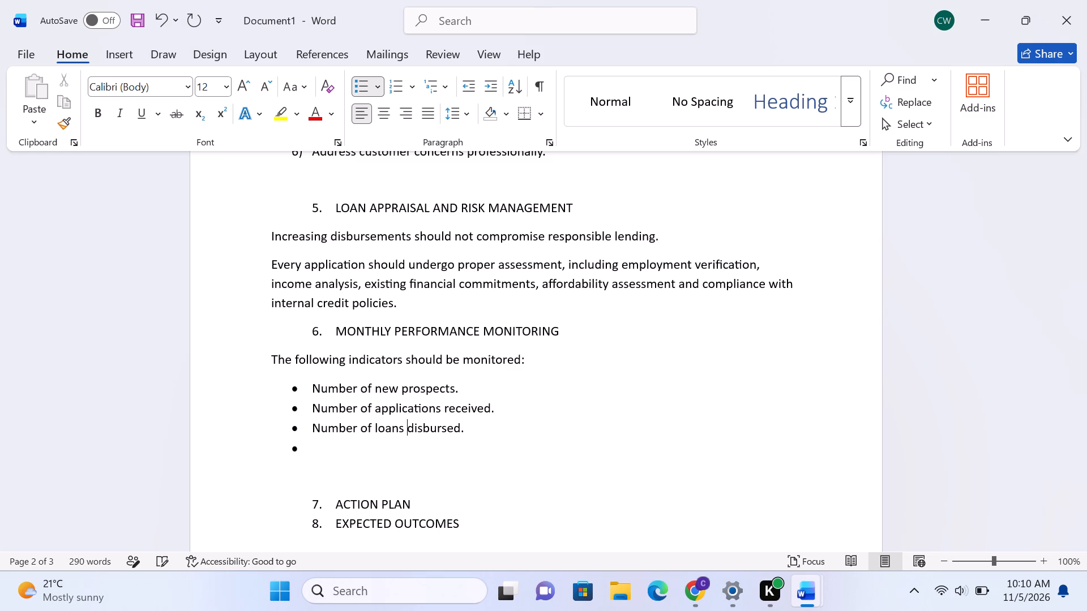
Fill the empty fourth bullet of the indicators list with "Total amount disbursed.".
left_click(339, 449)
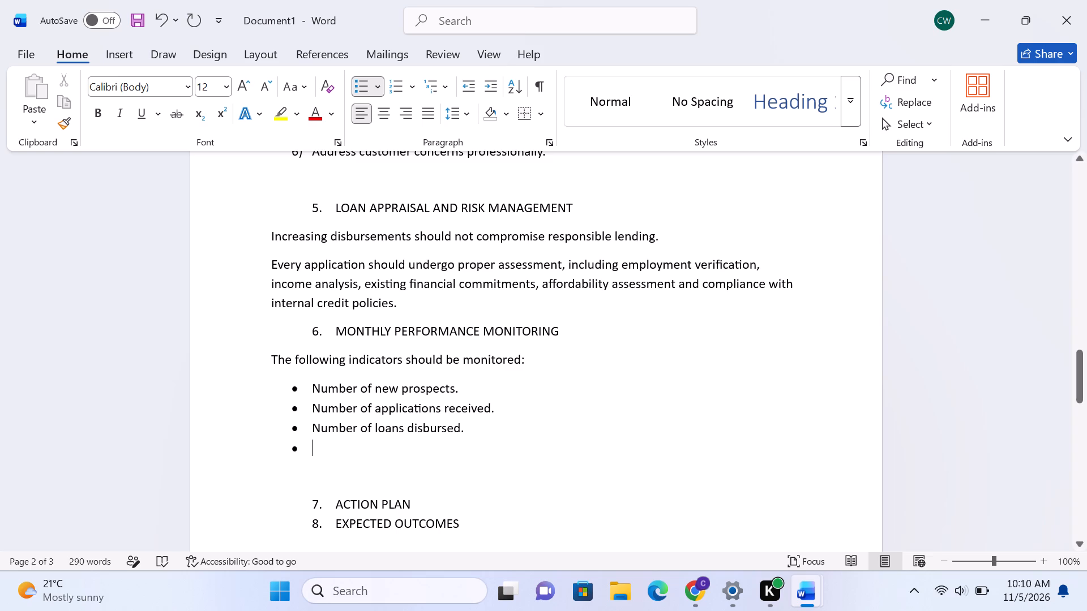
type("total amount dis")
type("bus")
key("BackSpace")
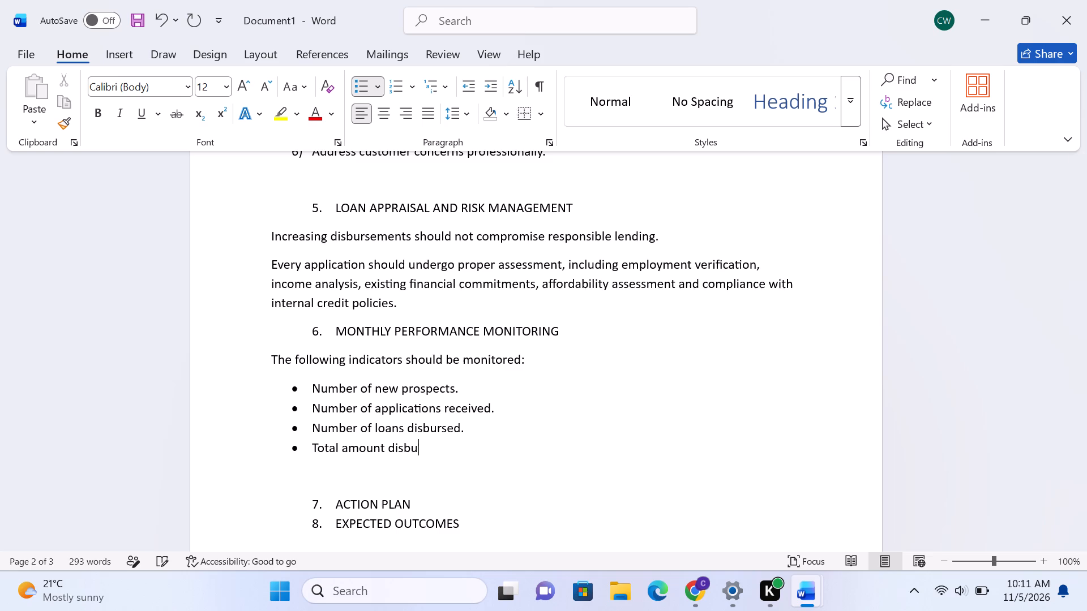
type("rsed")
key("period")
Add a fifth bullet reading "Application conversion rate." to the monitoring indicators.
key("Return")
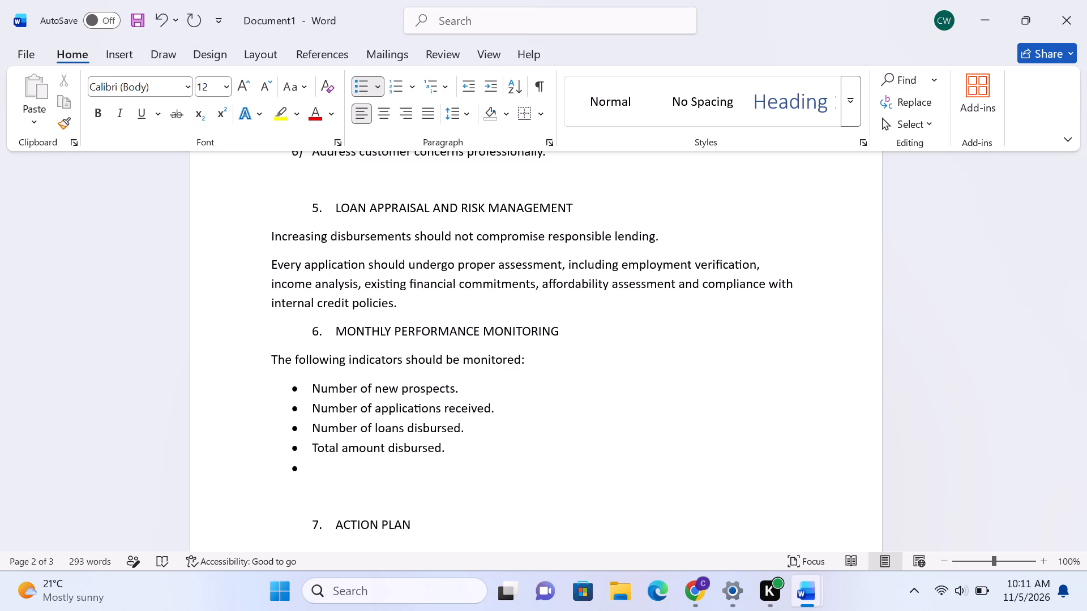
type("application con")
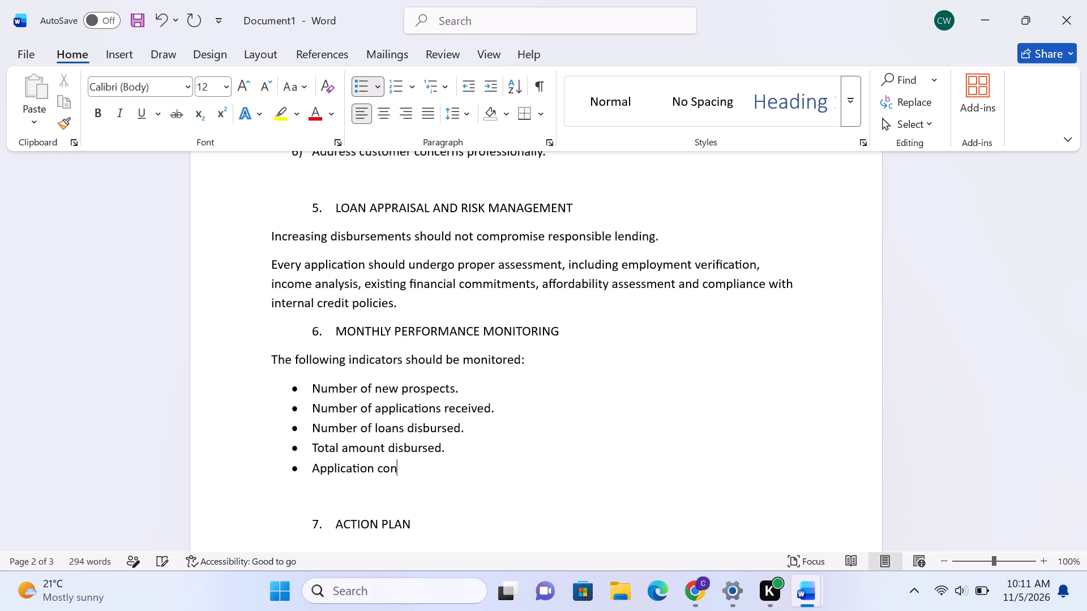
type("ve")
type("rs")
type("ion")
key("space")
type("rate.")
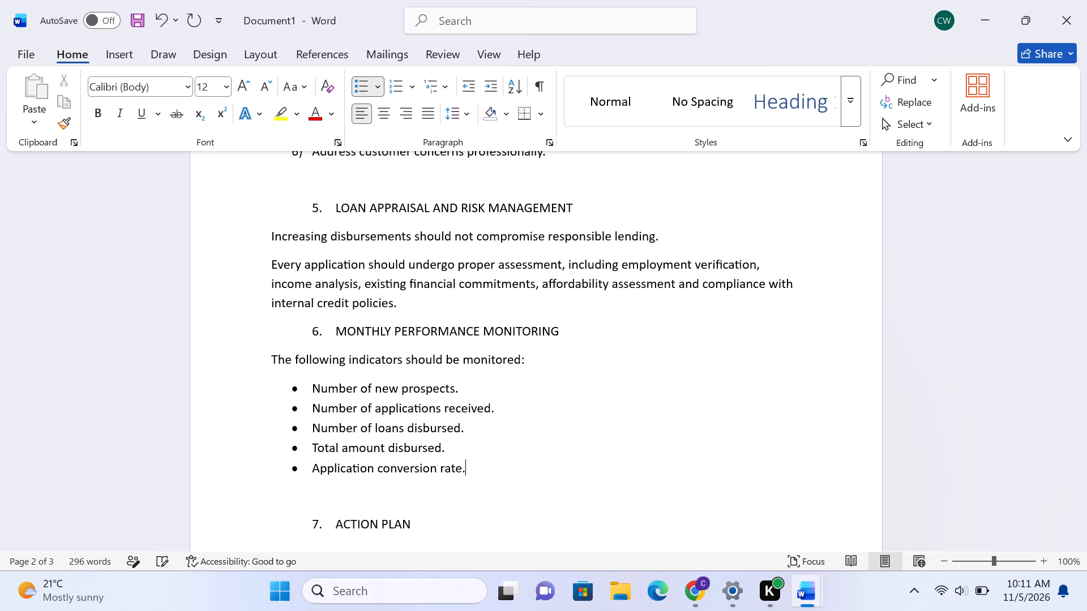
Add a sixth bullet reading "Arrange loan processing time." to the monitoring indicators.
key("Return")
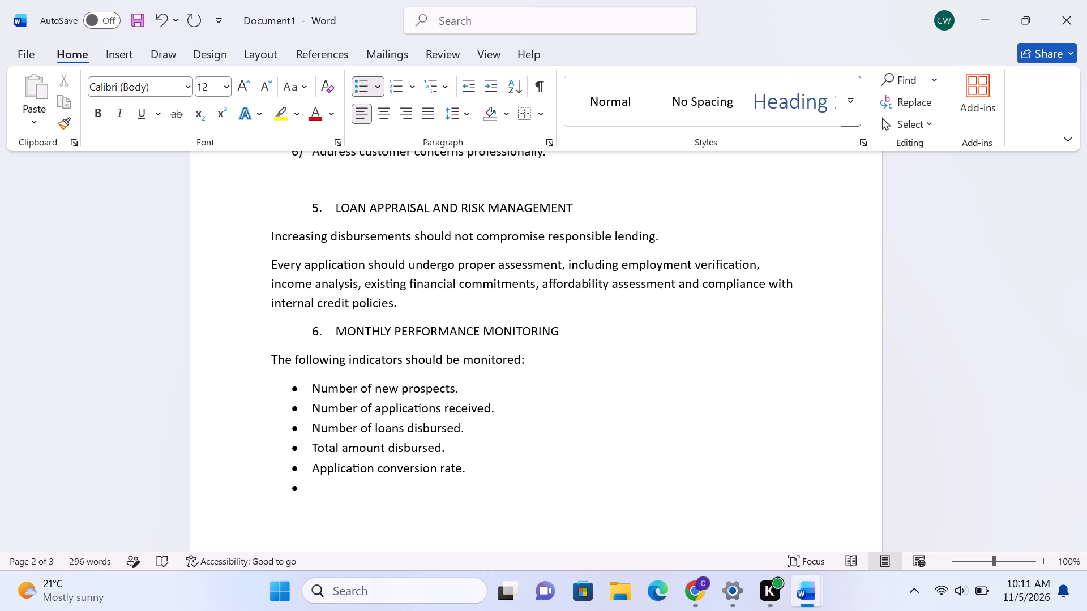
type("arrange loan")
key("space")
type("processs")
key("BackSpace")
type("ing time.")
Add a seventh bullet reading "Repayment performance." to the monitoring indicators.
key("Return")
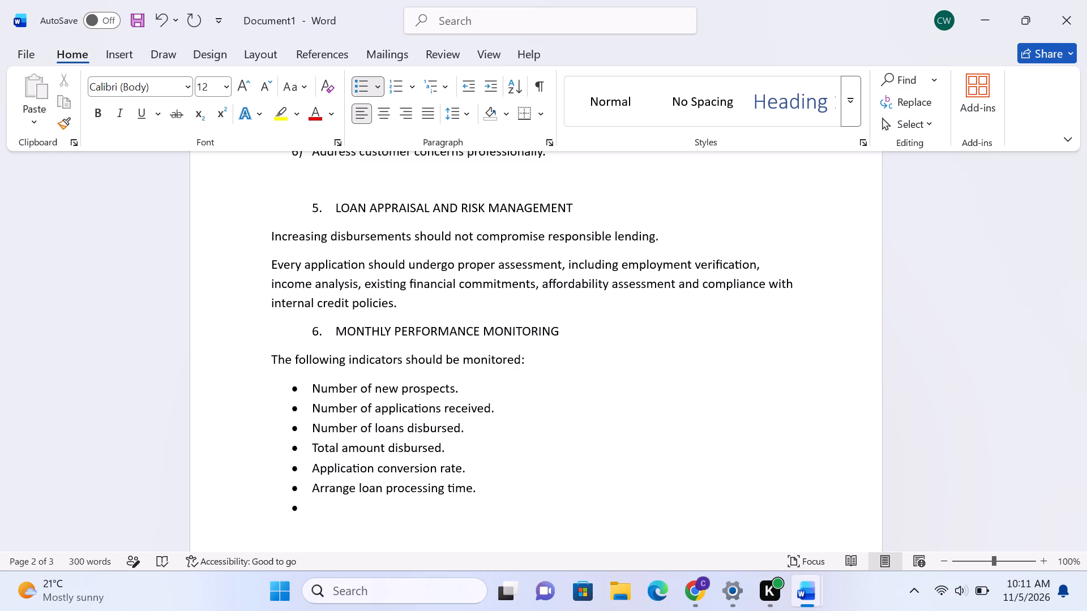
type("repayment")
key("space")
type("performance'")
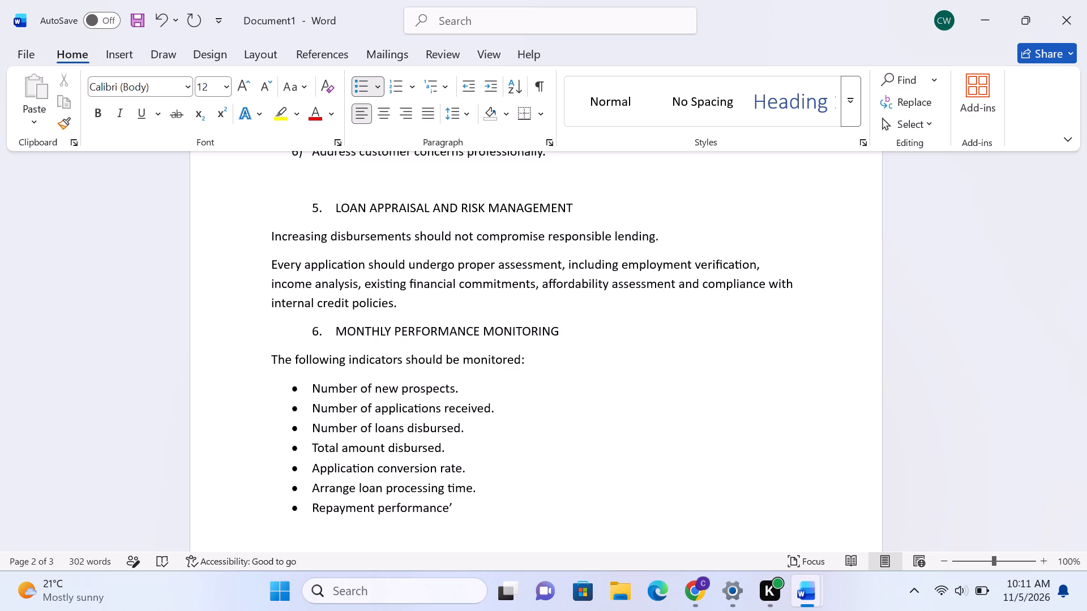
key("BackSpace")
key("period")
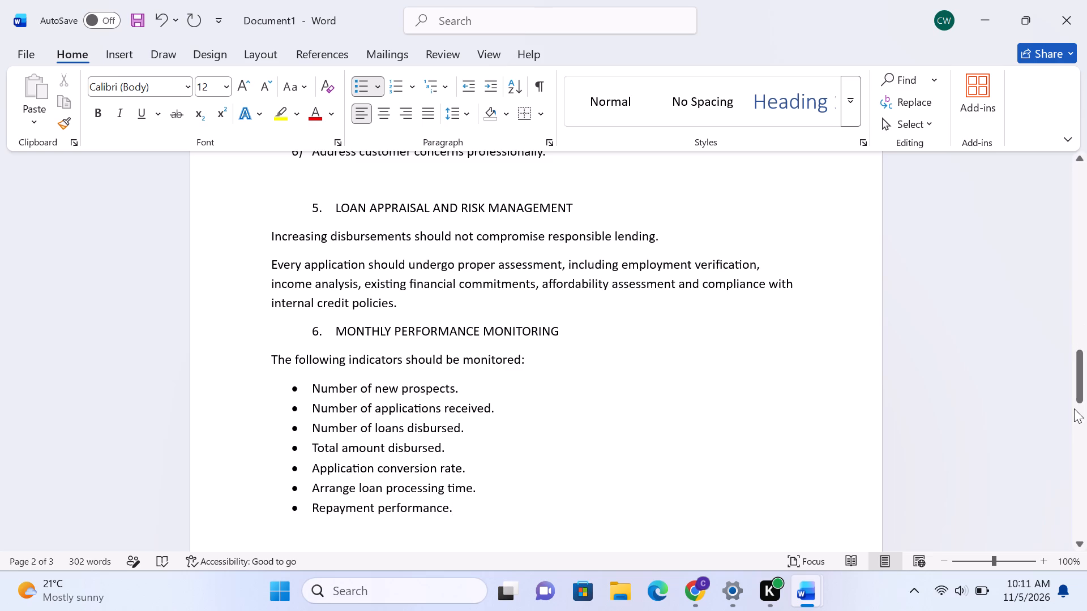
Insert an unnumbered, unindented paragraph under the ACTION PLAN heading and begin it with "Week 1:".
left_click_drag(1080, 380, 1070, 423)
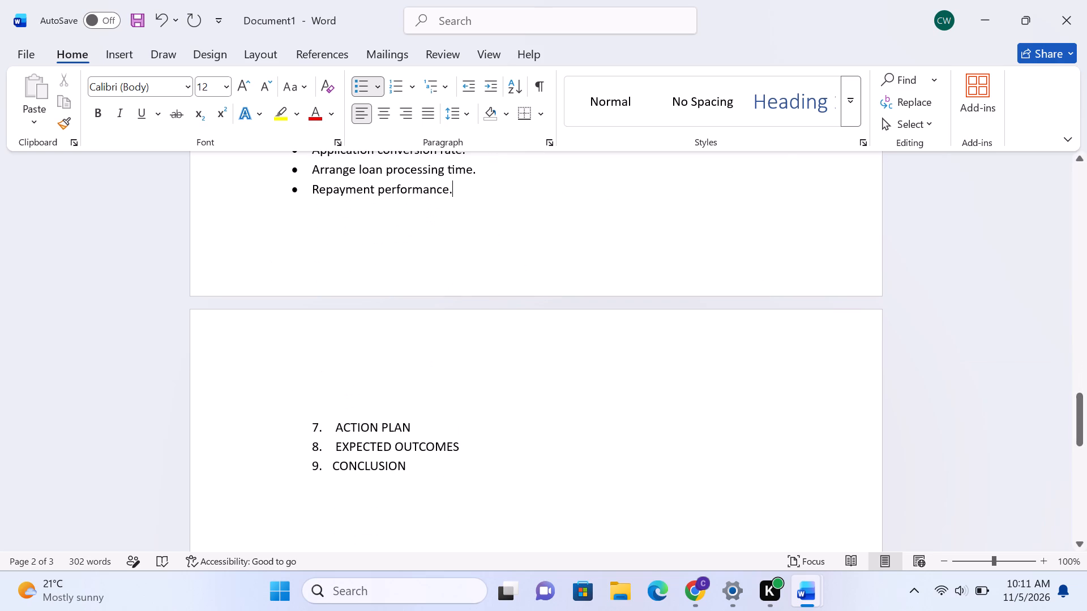
left_click(472, 425)
key("Return")
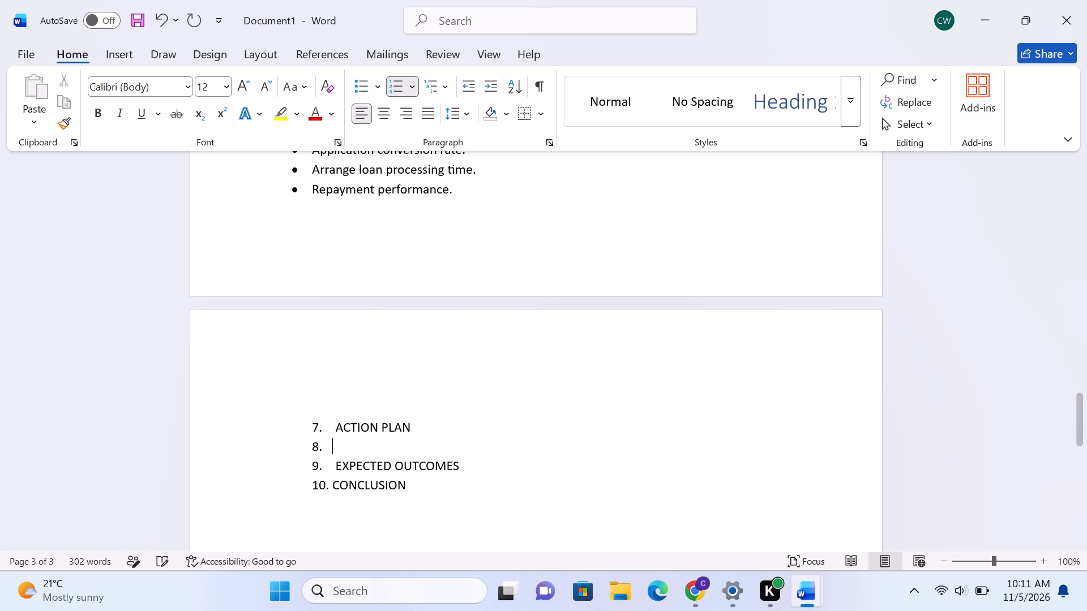
key("BackSpace")
key("BackSpace")
key("BackSpace")
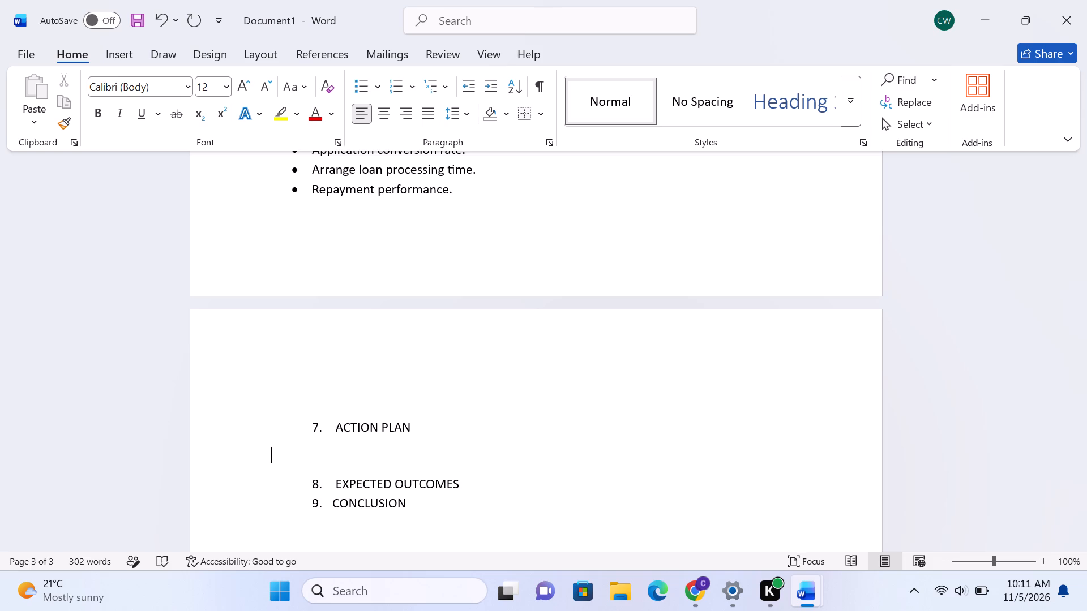
type("week")
key("space")
key("1")
key("shift+colon")
key("space")
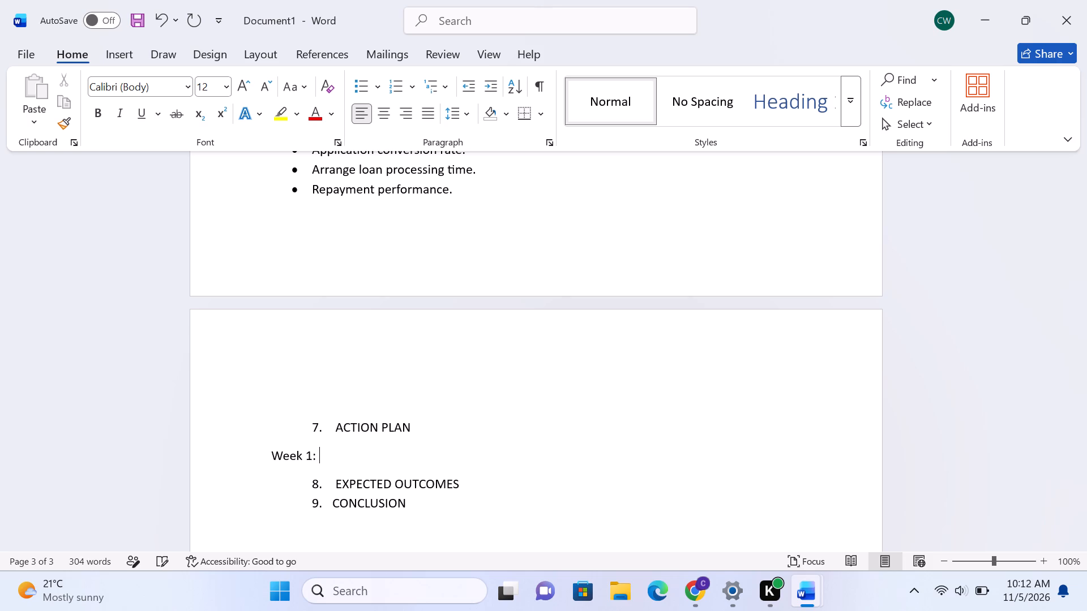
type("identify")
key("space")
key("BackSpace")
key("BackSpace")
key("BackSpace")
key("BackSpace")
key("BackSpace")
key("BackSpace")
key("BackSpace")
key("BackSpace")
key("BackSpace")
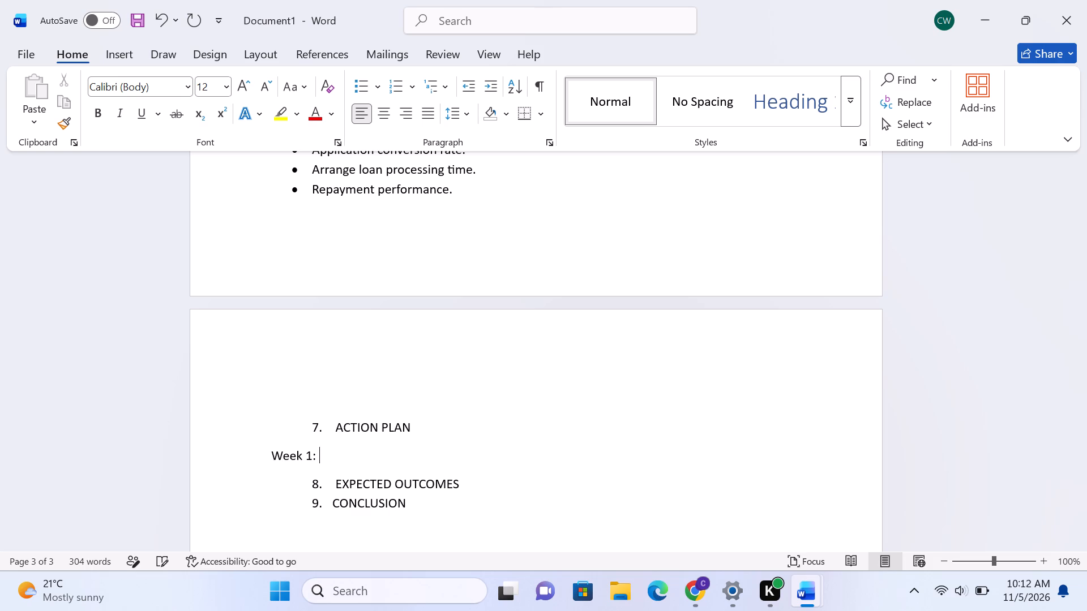
Complete the Week 1 line under ACTION PLAN with "Identify eligible institutions and develop a prospect list.".
type("dentify")
key("space")
type("eligible institutions")
key("space")
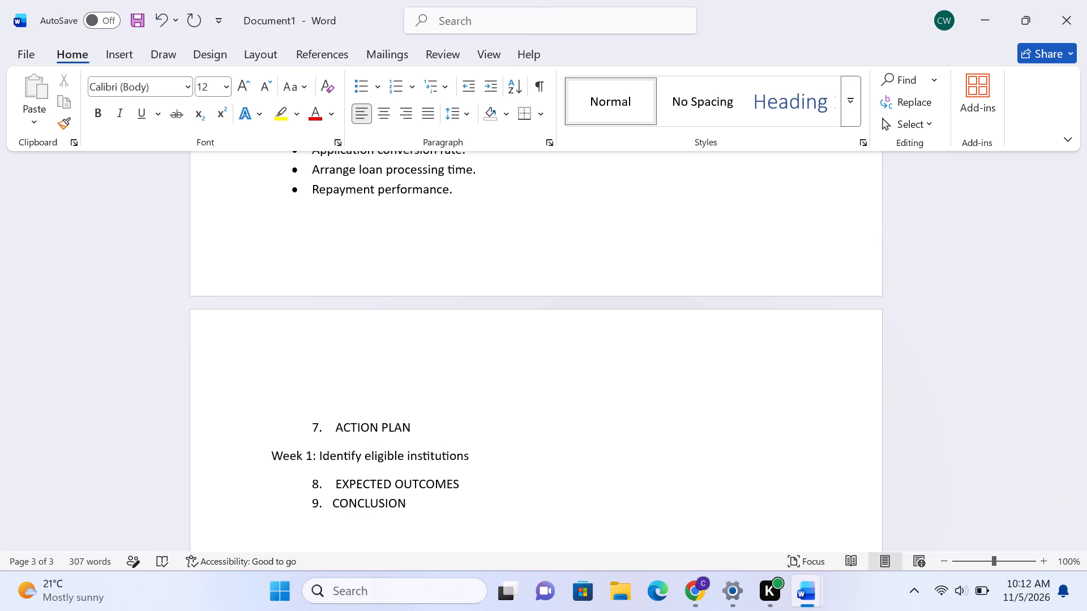
type("and de")
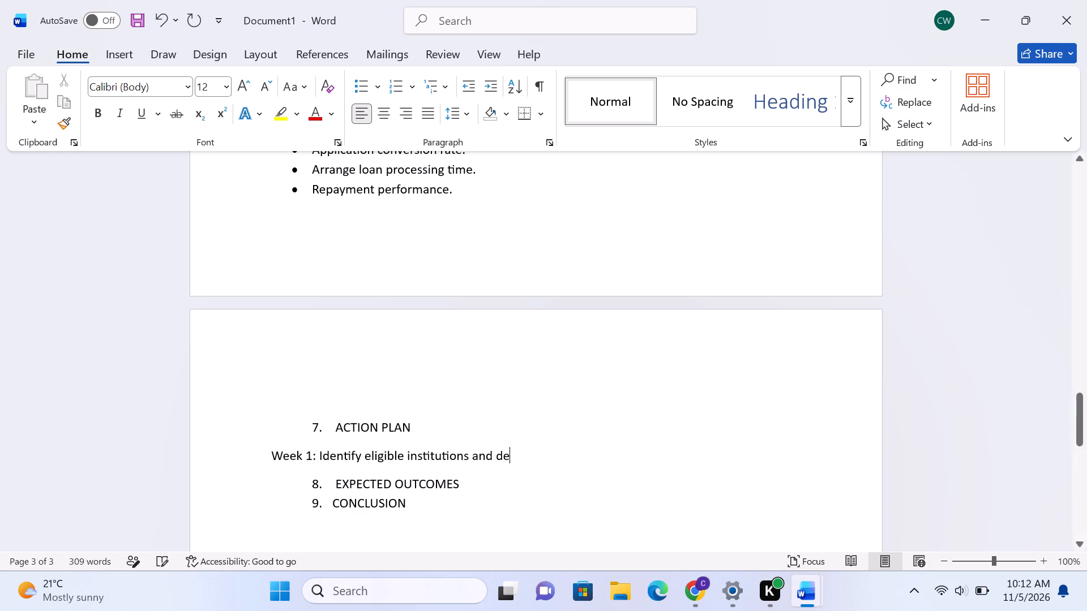
type("velop")
key("space")
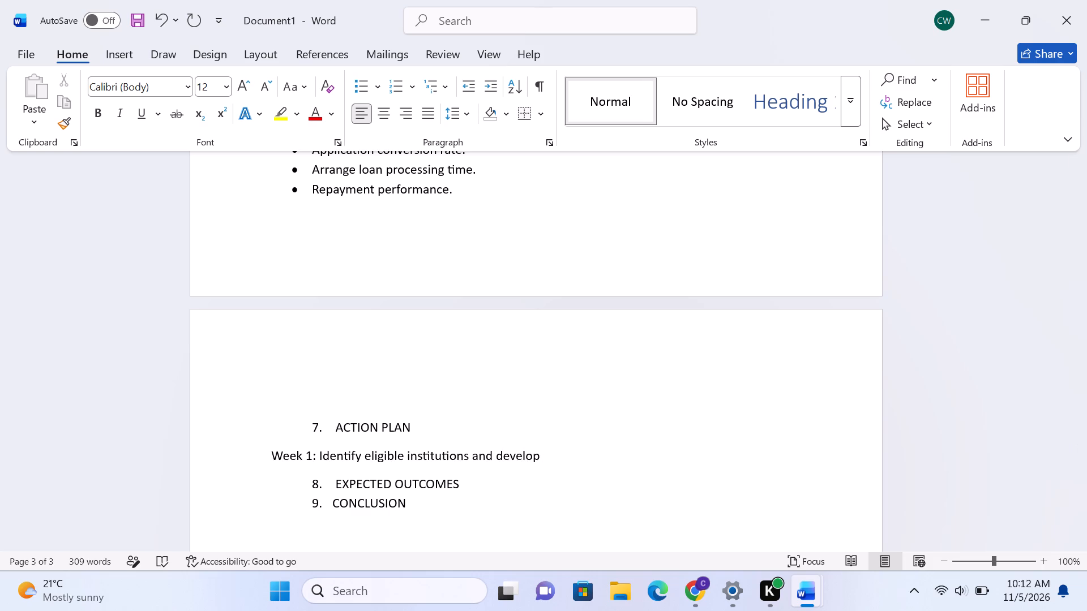
type("a prospect list.")
Add a new paragraph reading "Week 2: Conduct customer awareness activities and follow up on enquiries." below the Week 1 line.
key("Return")
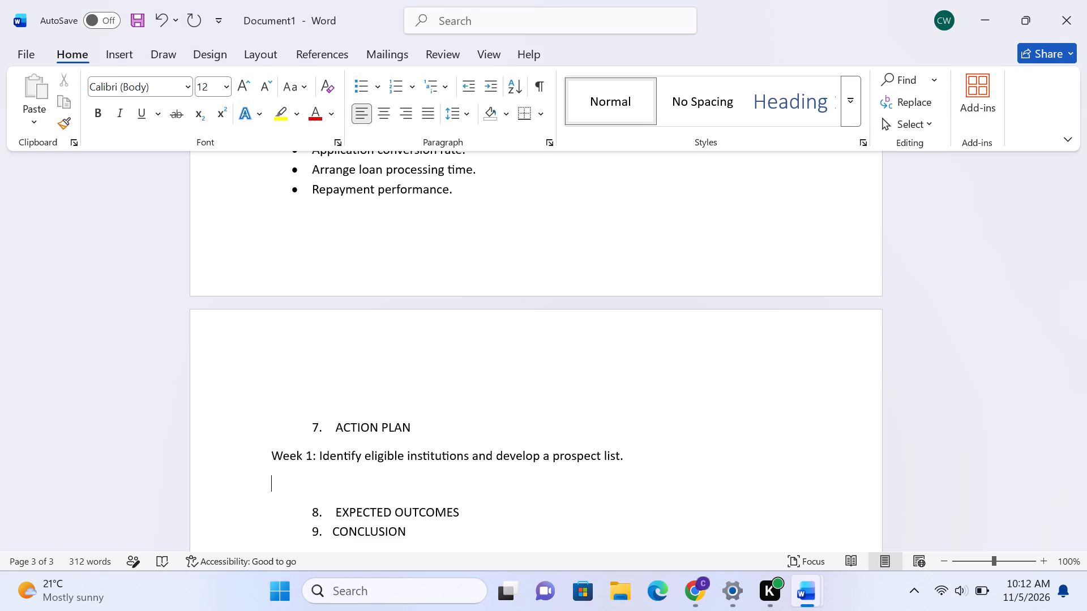
type("week 2")
type(":")
key("space")
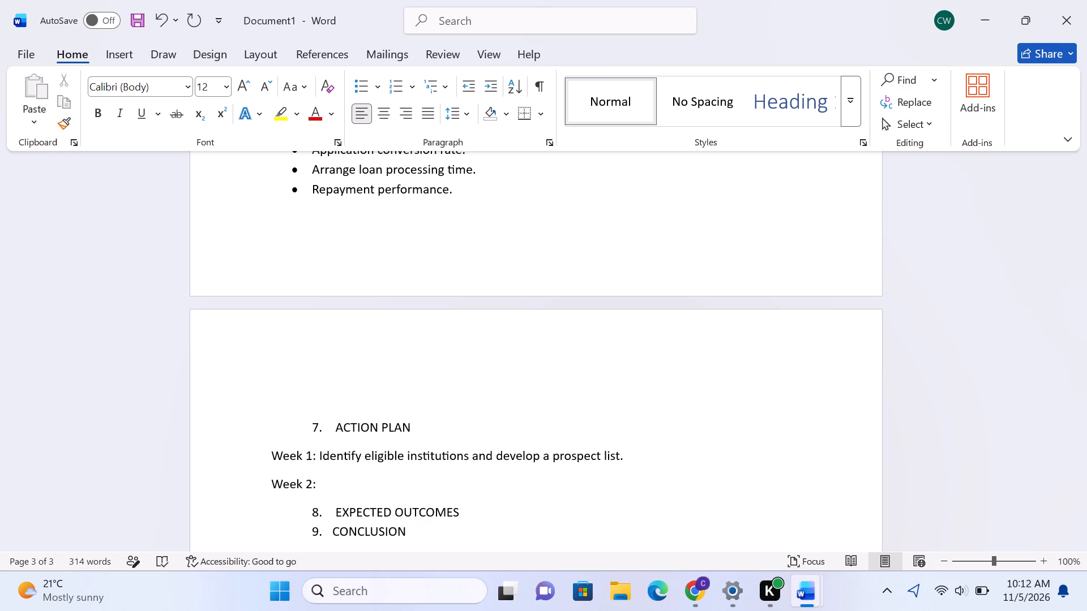
key("o")
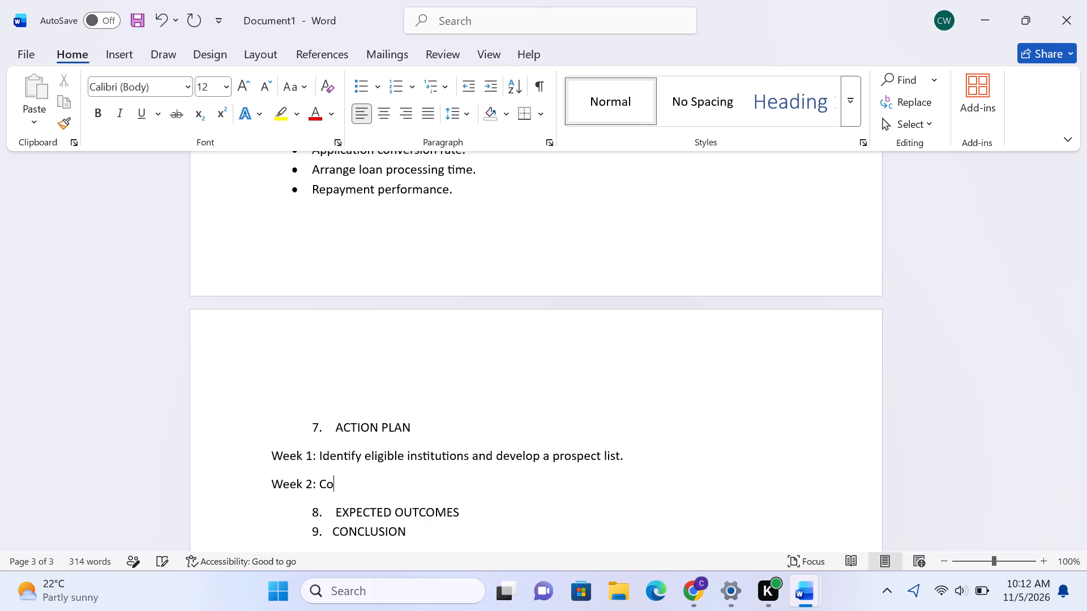
type("nd")
type("uct")
key("space")
type("customer")
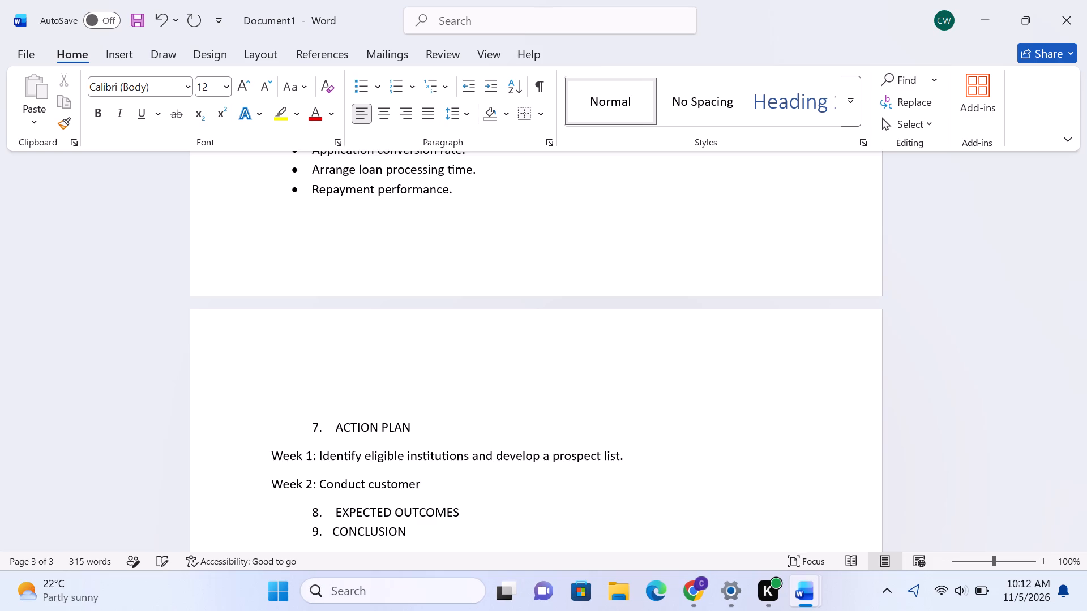
key("space")
type("awareness")
key("space")
type("activities and")
key("space")
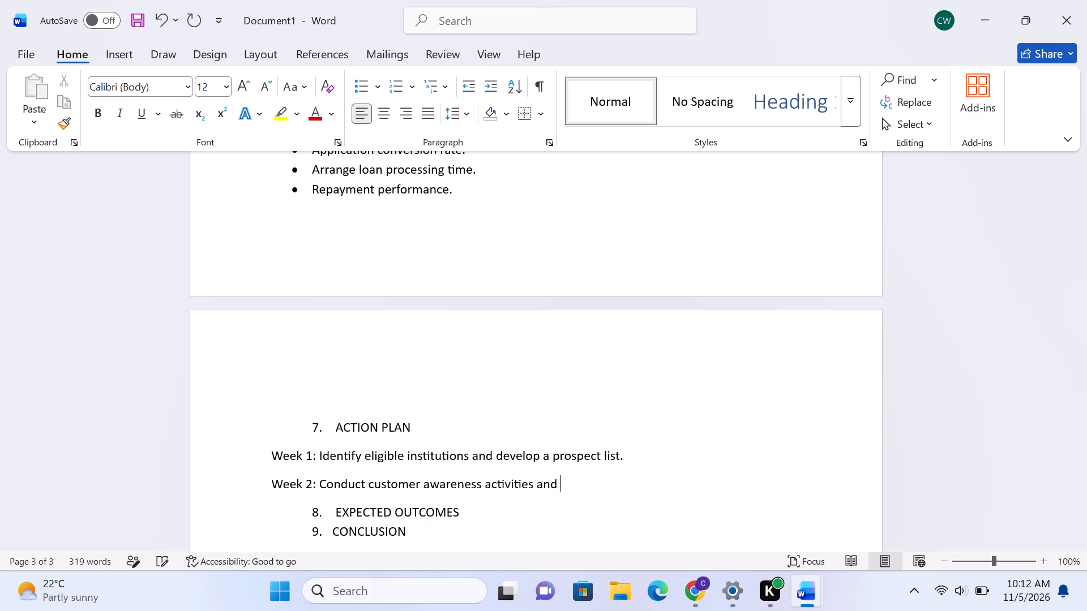
type("follow up")
key("space")
key("p")
key("BackSpace")
type("on enquiries")
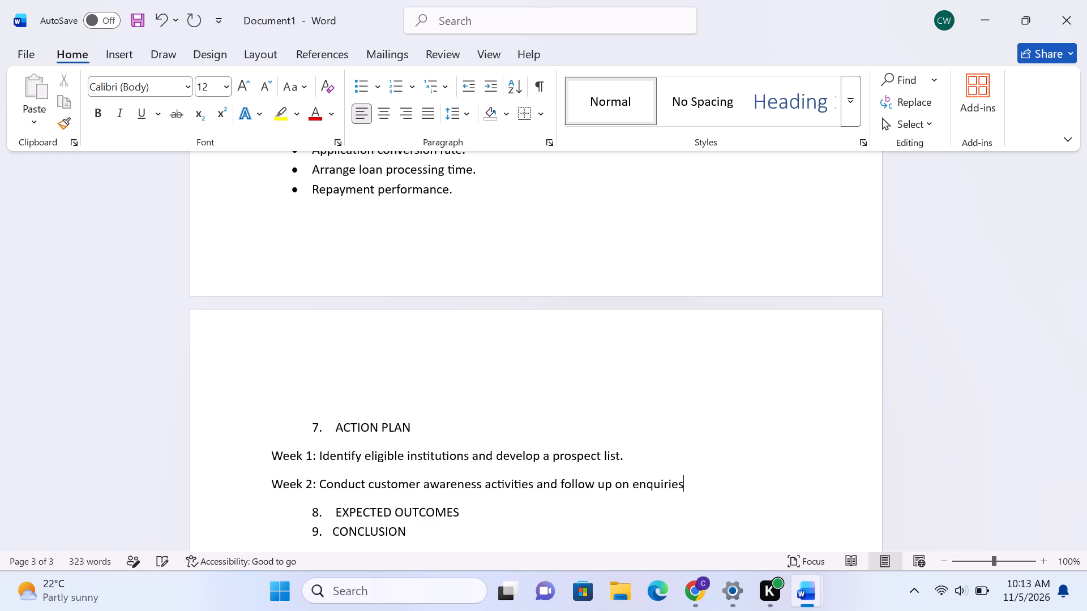
key("period")
Add a new paragraph reading "Week 3: Process complete applications and address pending documentation." below the Week 2 line.
key("Return")
type("week")
key("space")
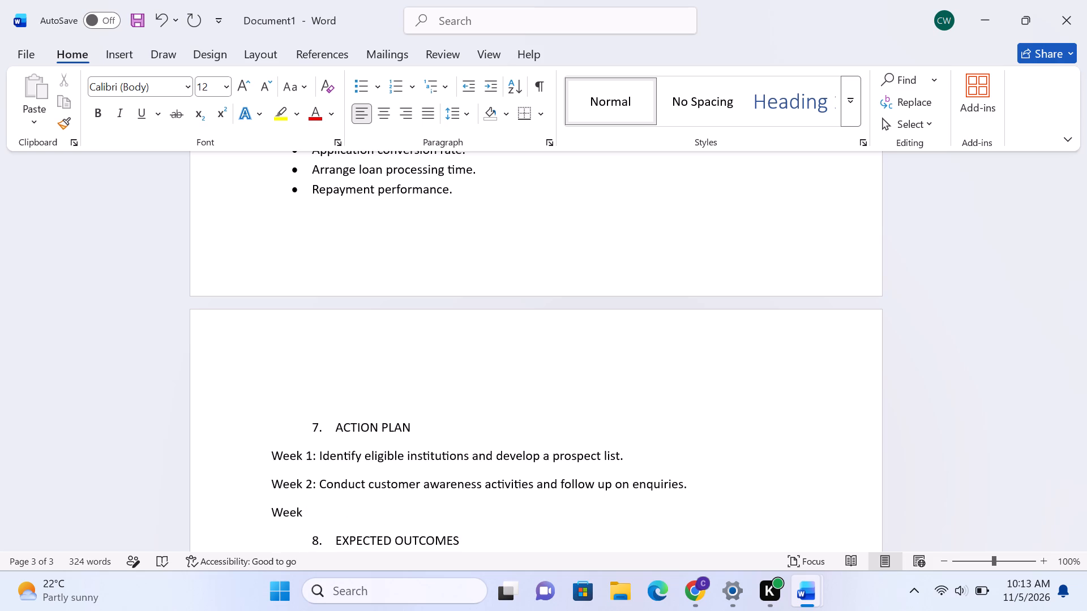
key("3")
key("shift+colon")
key("space")
type("rocess")
key("space")
type("complete application")
key("space")
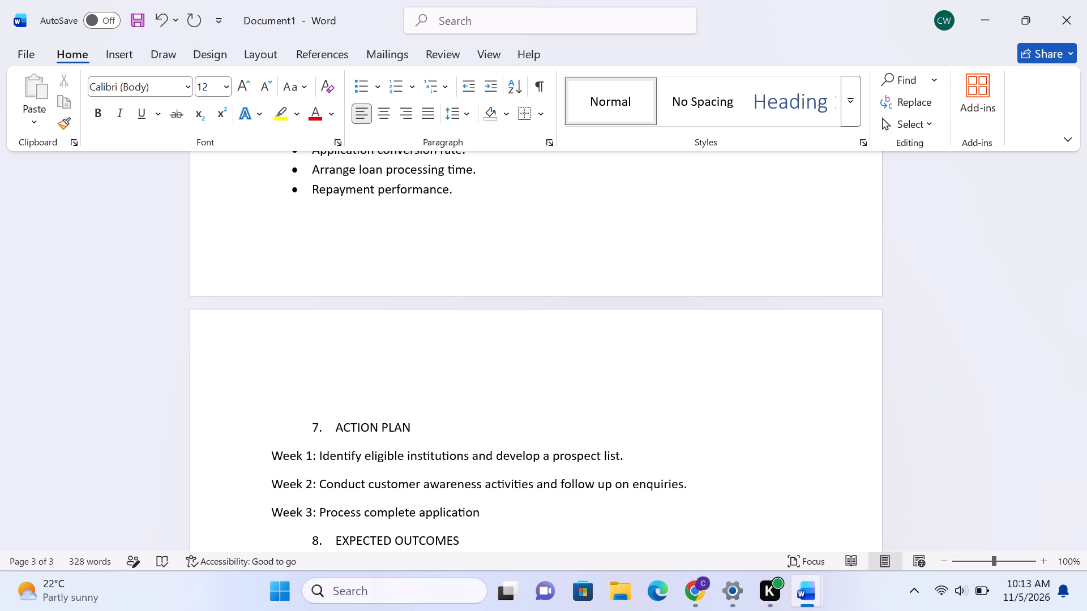
key("BackSpace")
type("s and addreds")
key("BackSpace")
key("BackSpace")
type("ss")
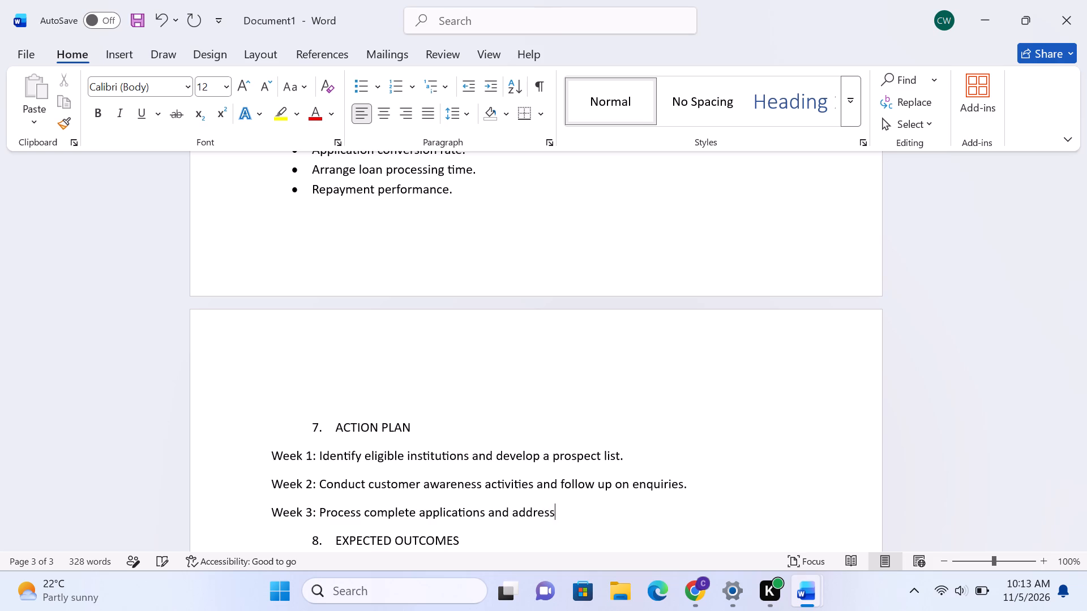
key("space")
type("pending")
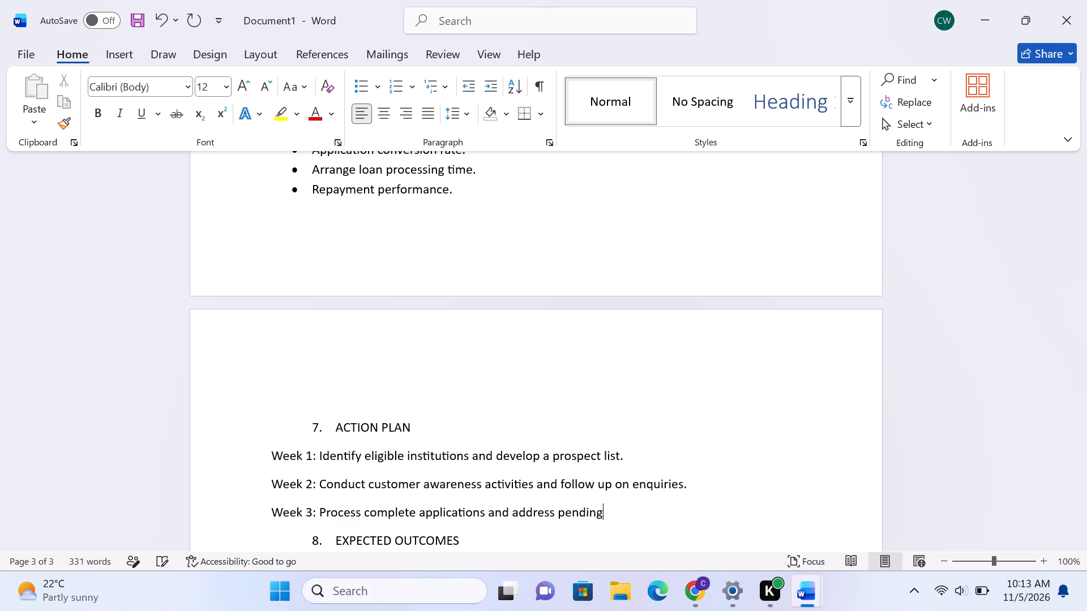
key("space")
type("documentation.")
Add a new paragraph below the Week 3 line beginning "Week 4: Review disbursement performance".
key("Return")
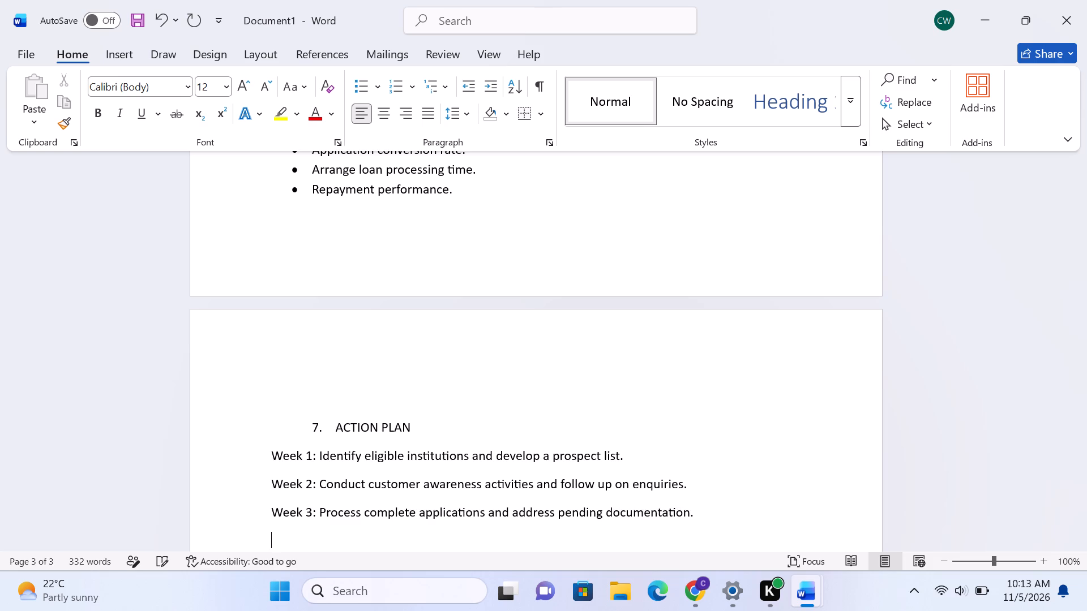
type("week")
key("space")
type("4:")
key("space")
key("e")
key("BackSpace")
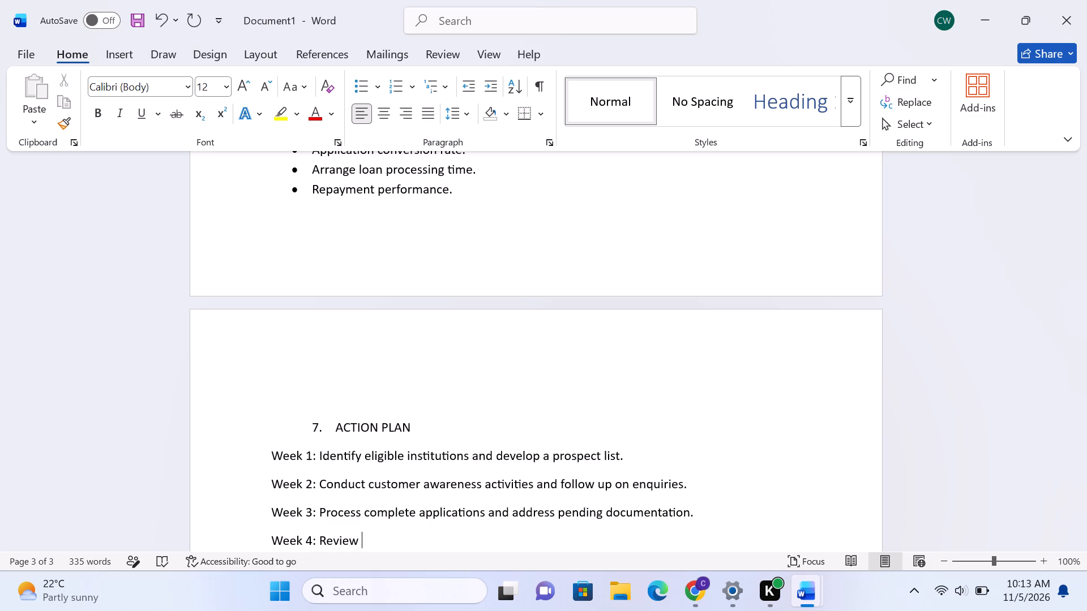
type("dis")
key("b")
type("ursement")
key("space")
type("performance")
key("space")
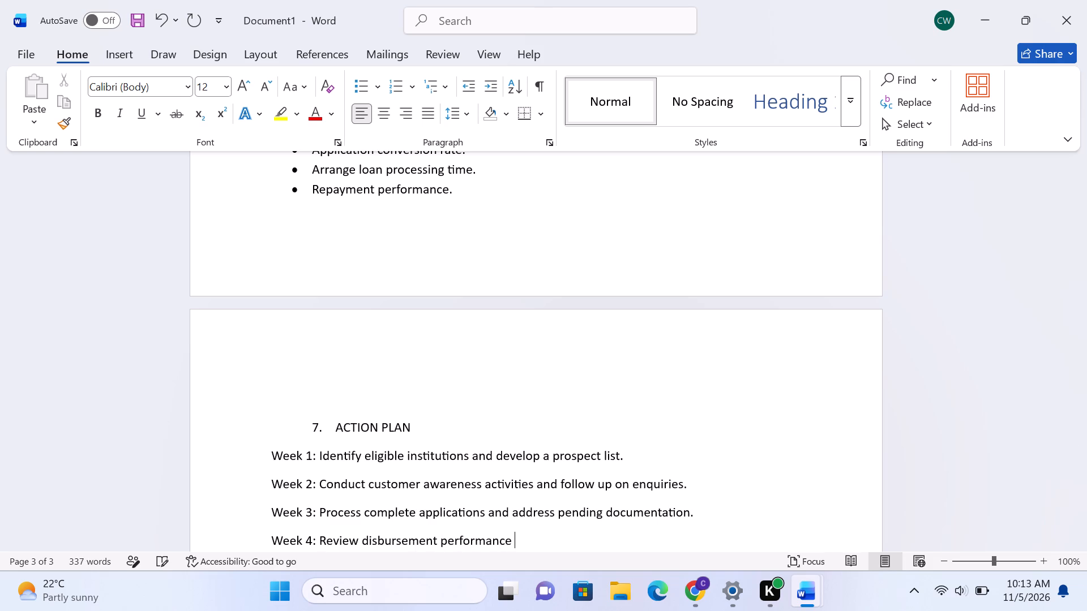
Complete the Week 4 line with ", conversion rates and customer feedback.".
key("BackSpace")
type(", conversion")
key("space")
type("ra")
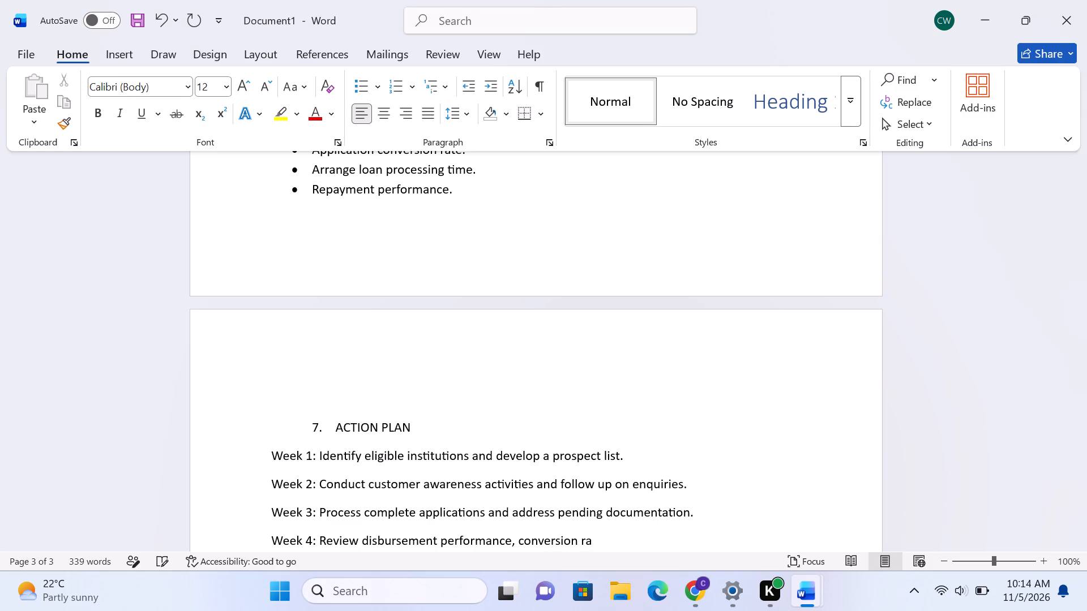
type("tes abd")
key("BackSpace")
key("BackSpace")
type("nd")
key("space")
type("customer feedback")
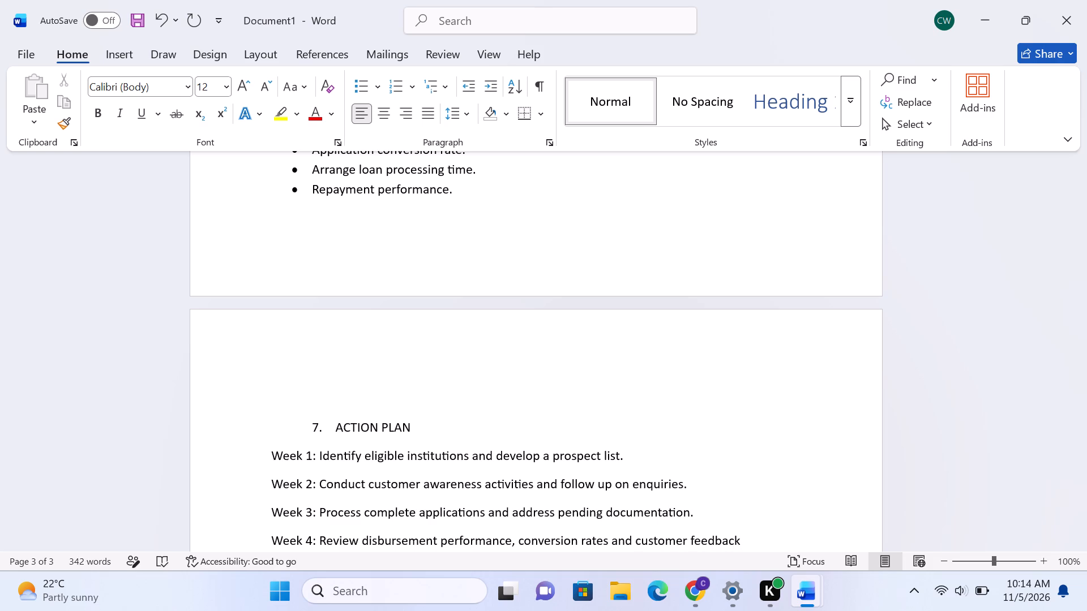
key("period")
Insert an unnumbered, unindented paragraph under the EXPECTED OUTCOMES heading reading "1 increased customer acquisition.".
left_click_drag(1082, 403, 1081, 440)
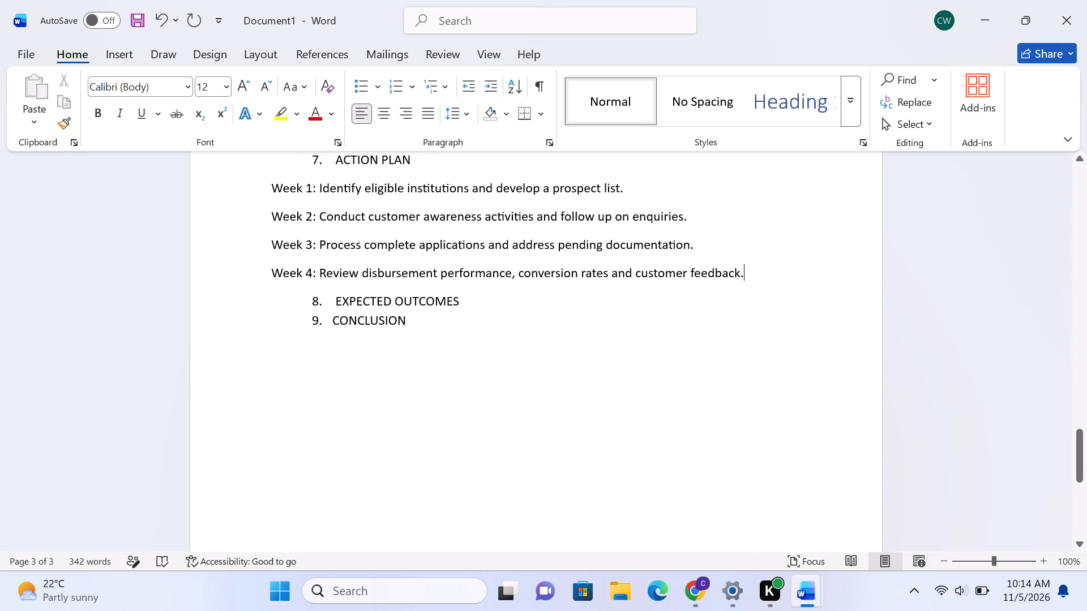
left_click(548, 296)
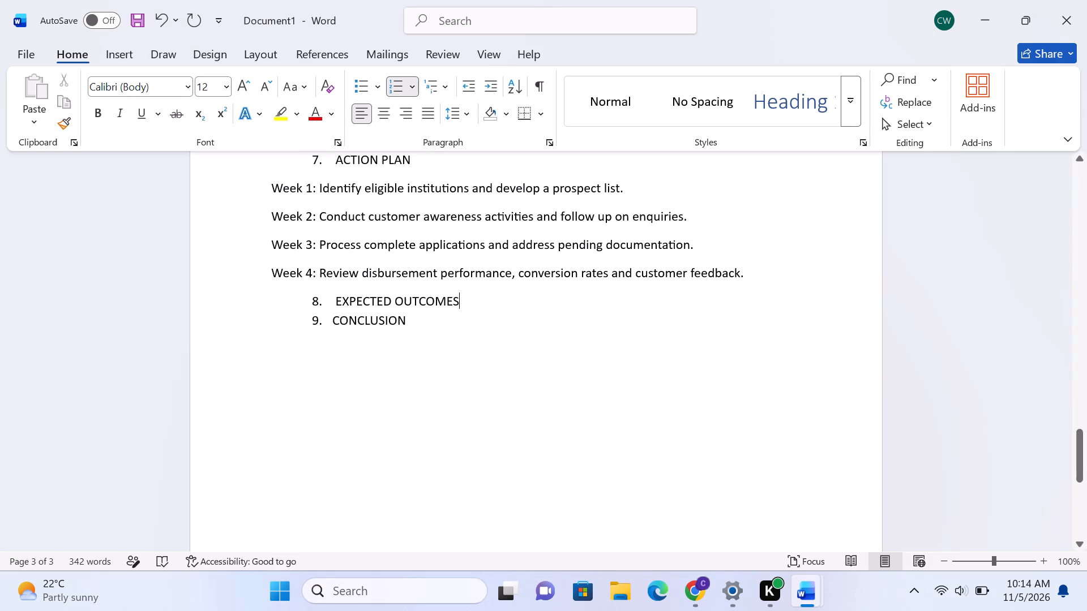
key("Return")
key("BackSpace")
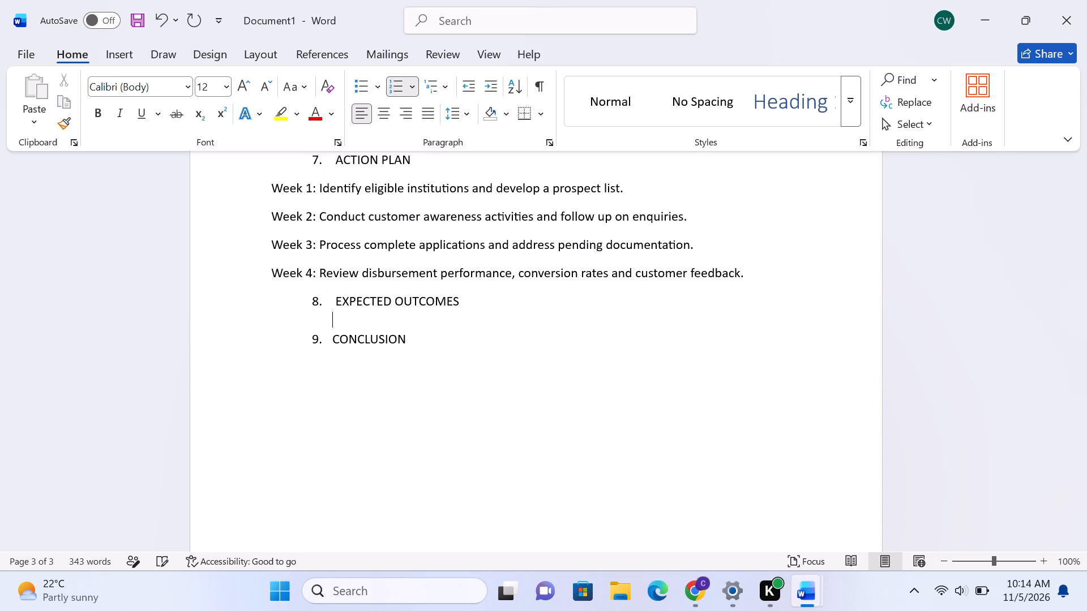
key("BackSpace")
key("BackSpace")
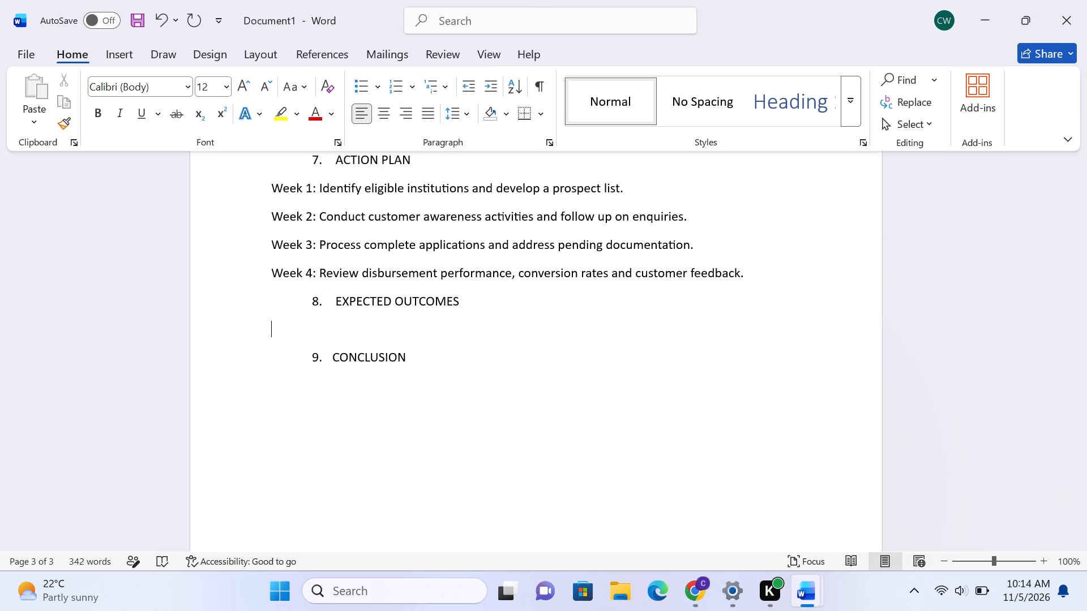
key("1")
key("space")
type("increased customer")
key("space")
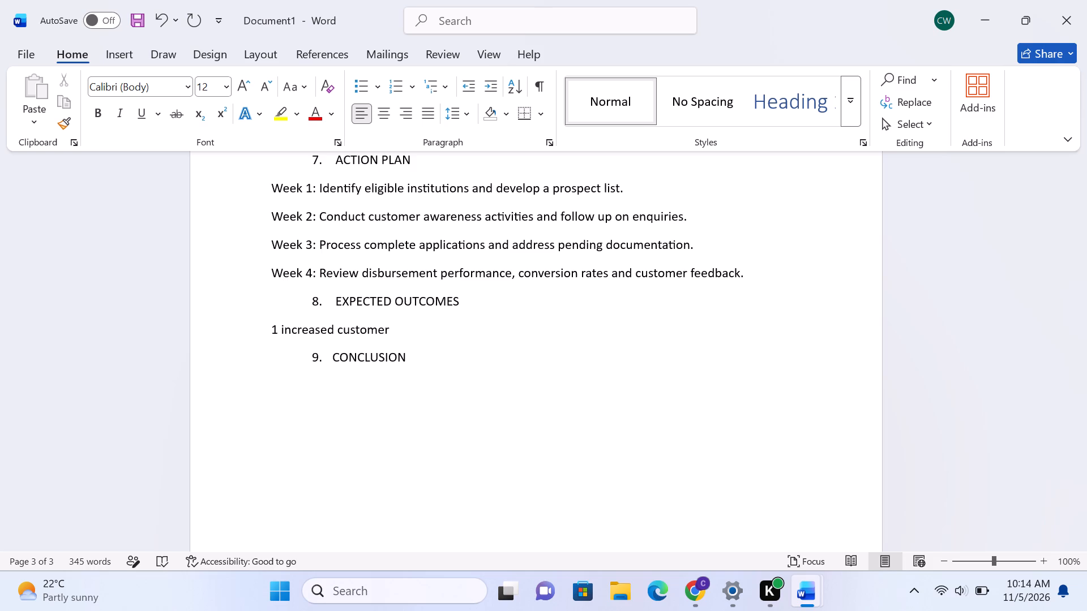
type("acquisition.")
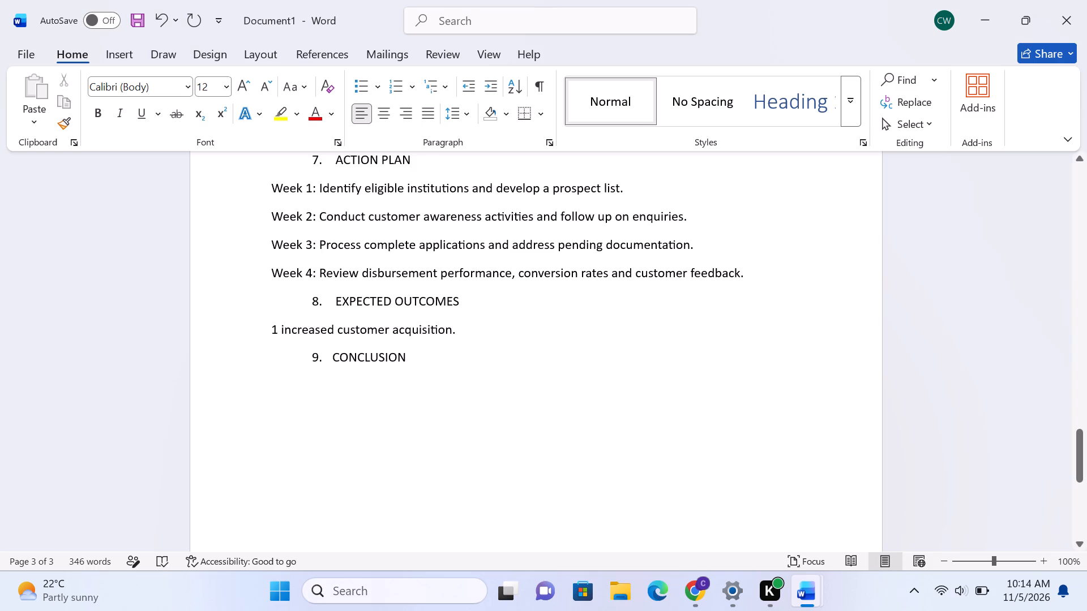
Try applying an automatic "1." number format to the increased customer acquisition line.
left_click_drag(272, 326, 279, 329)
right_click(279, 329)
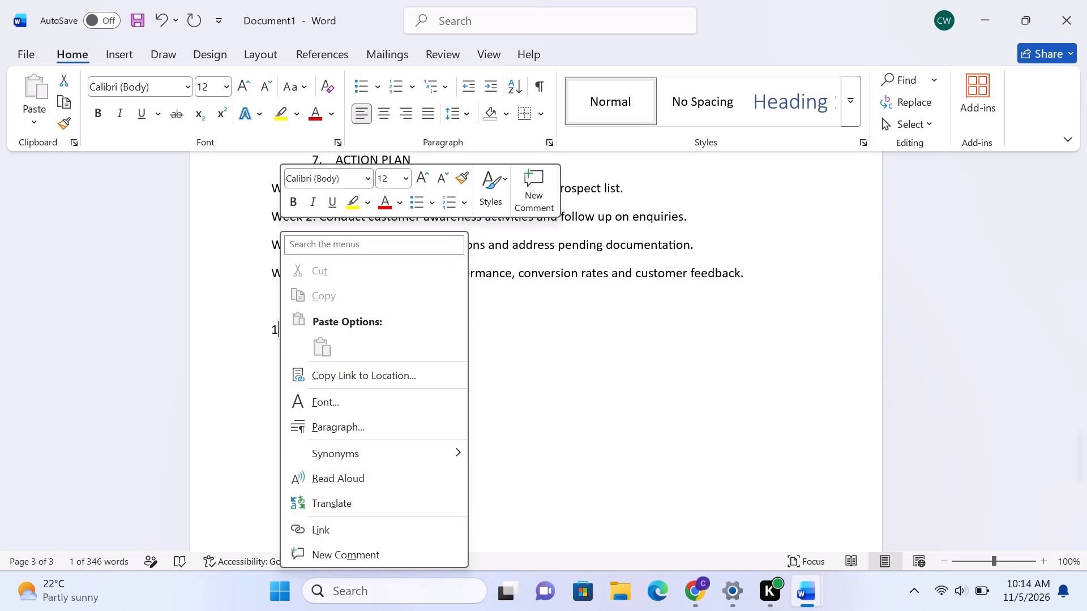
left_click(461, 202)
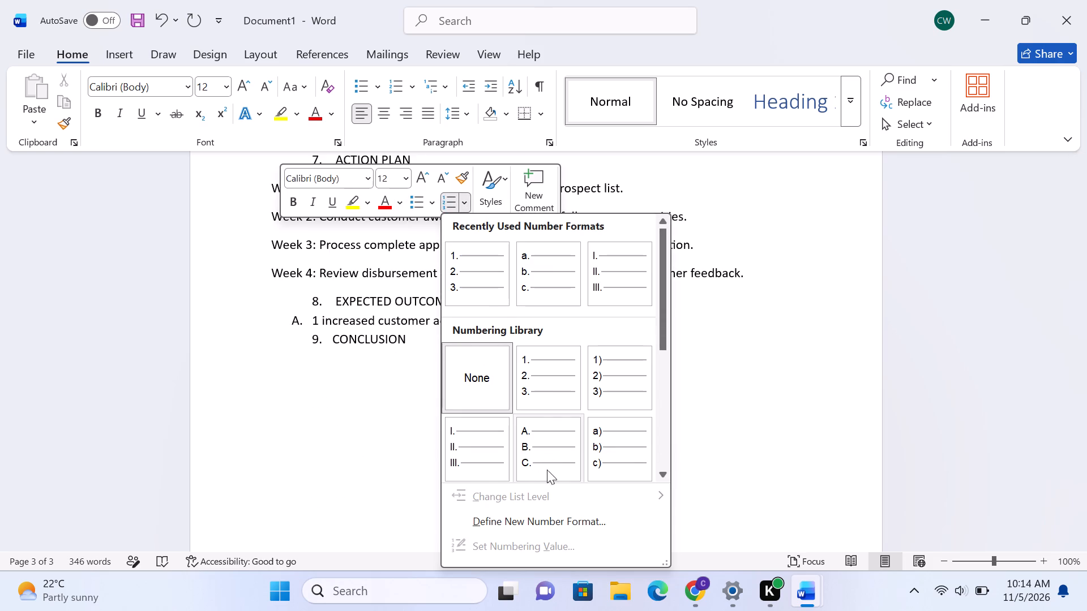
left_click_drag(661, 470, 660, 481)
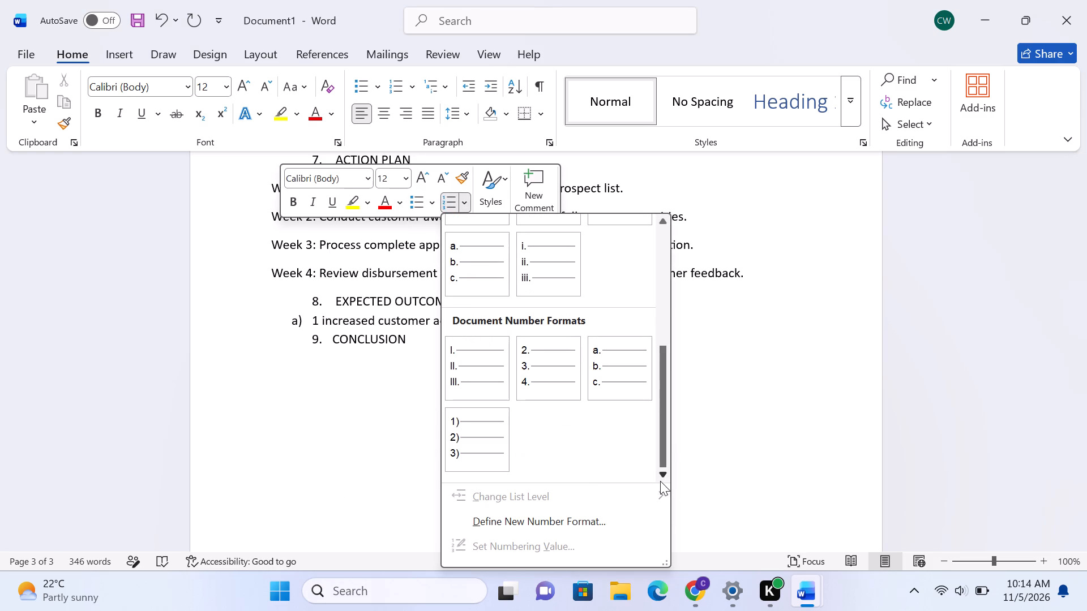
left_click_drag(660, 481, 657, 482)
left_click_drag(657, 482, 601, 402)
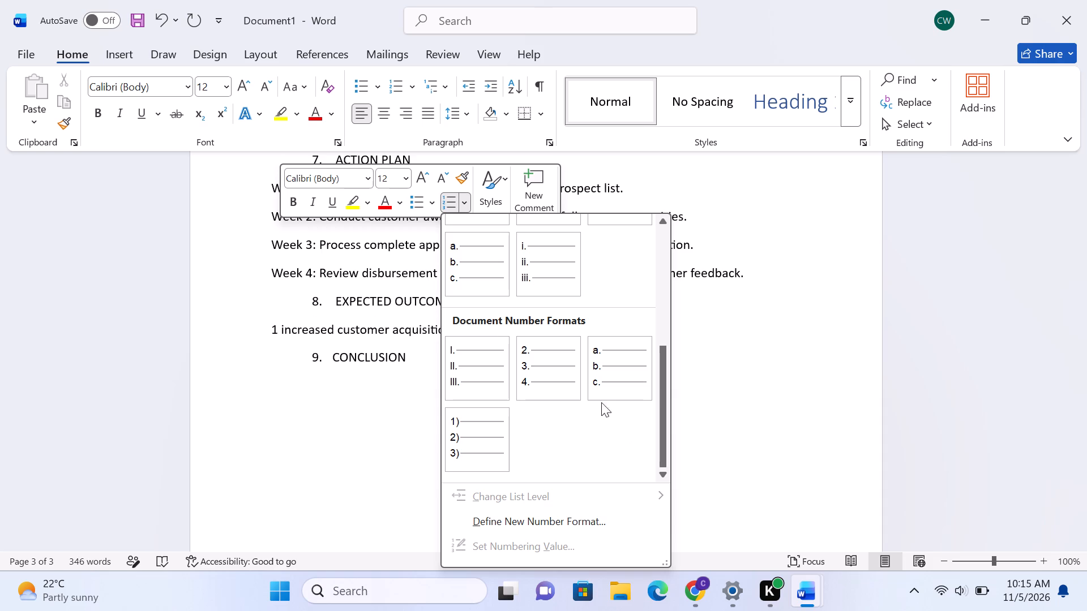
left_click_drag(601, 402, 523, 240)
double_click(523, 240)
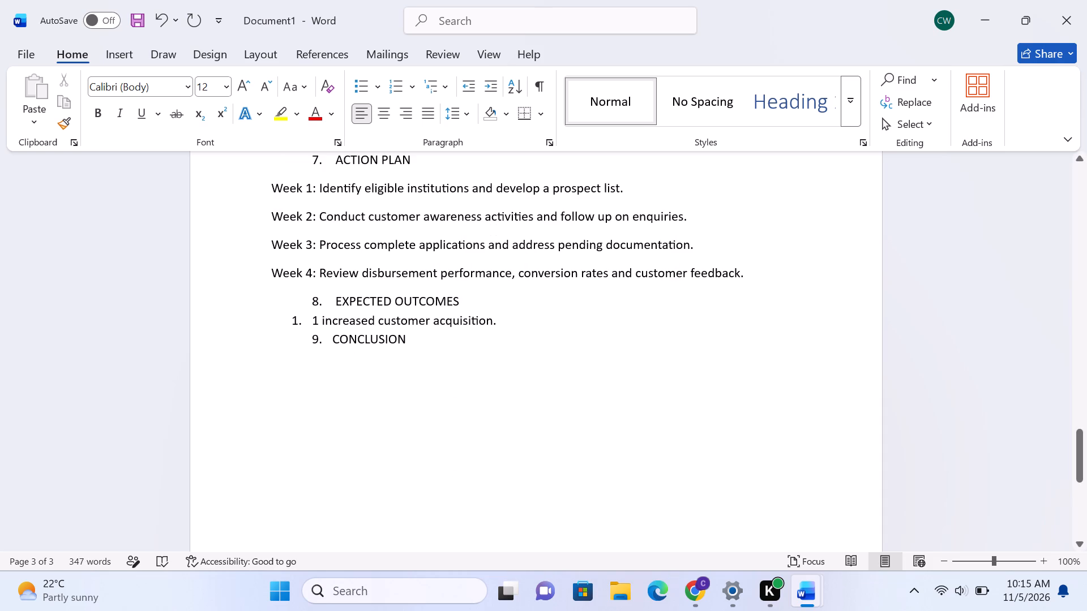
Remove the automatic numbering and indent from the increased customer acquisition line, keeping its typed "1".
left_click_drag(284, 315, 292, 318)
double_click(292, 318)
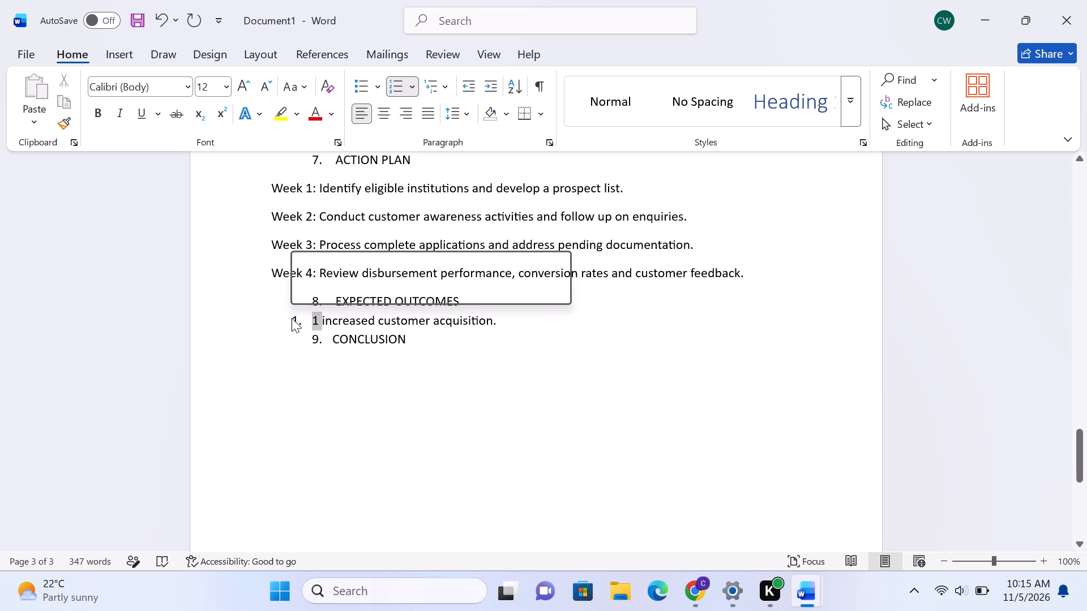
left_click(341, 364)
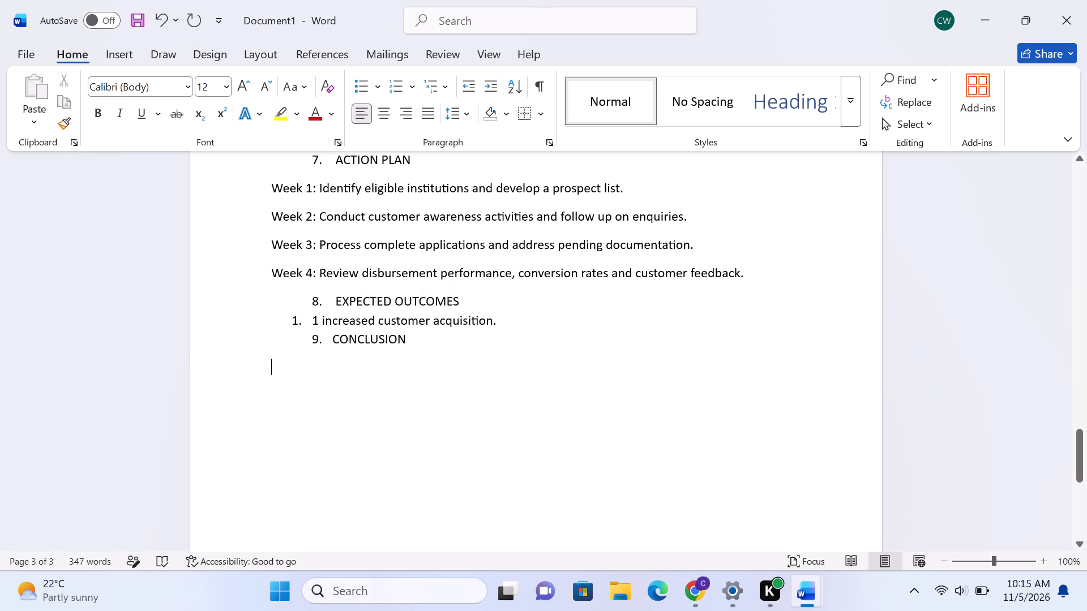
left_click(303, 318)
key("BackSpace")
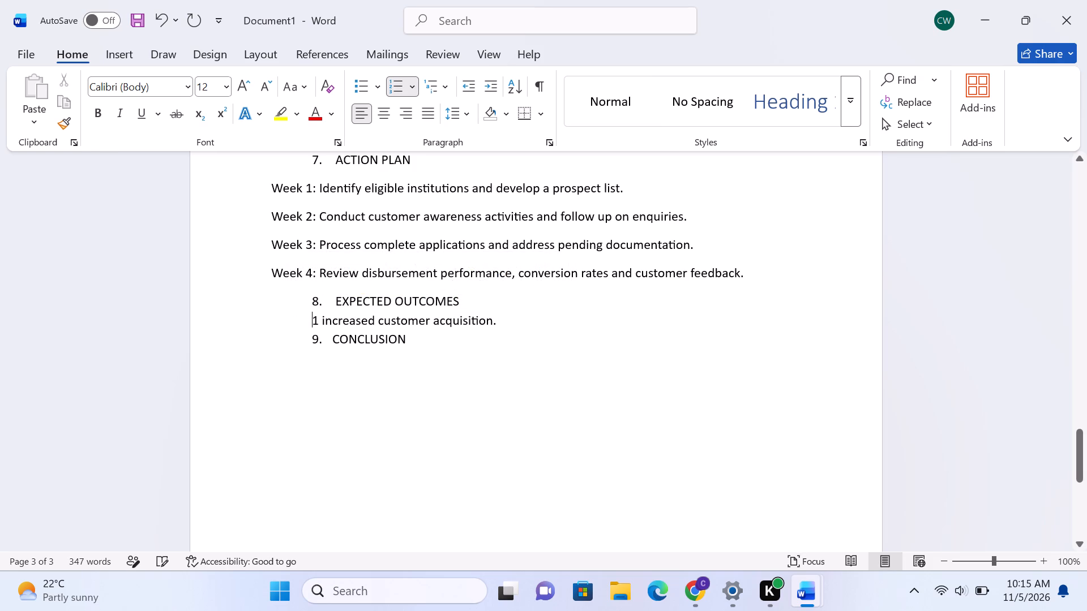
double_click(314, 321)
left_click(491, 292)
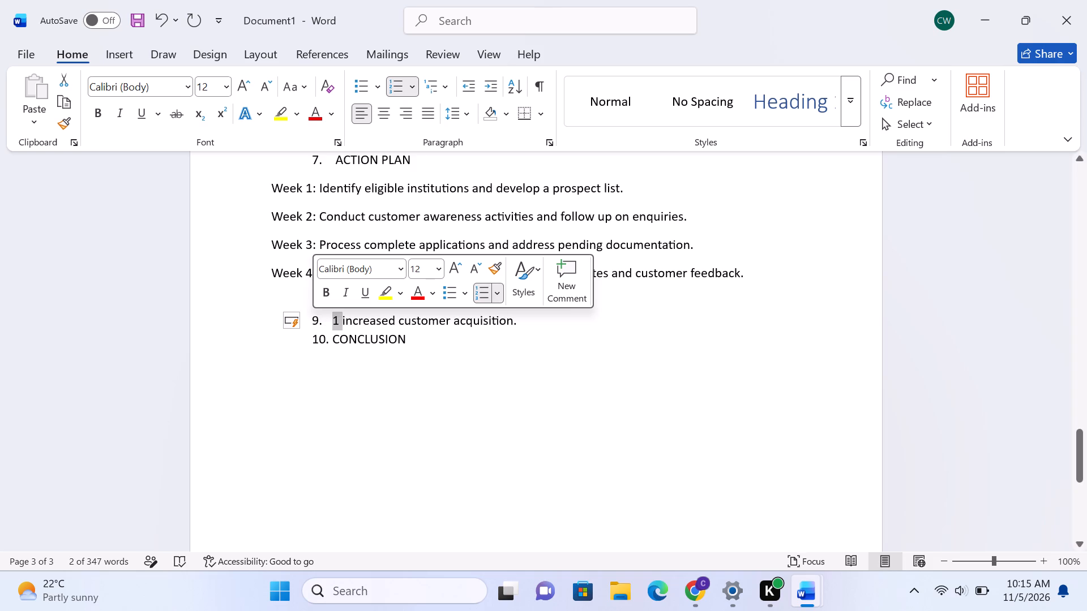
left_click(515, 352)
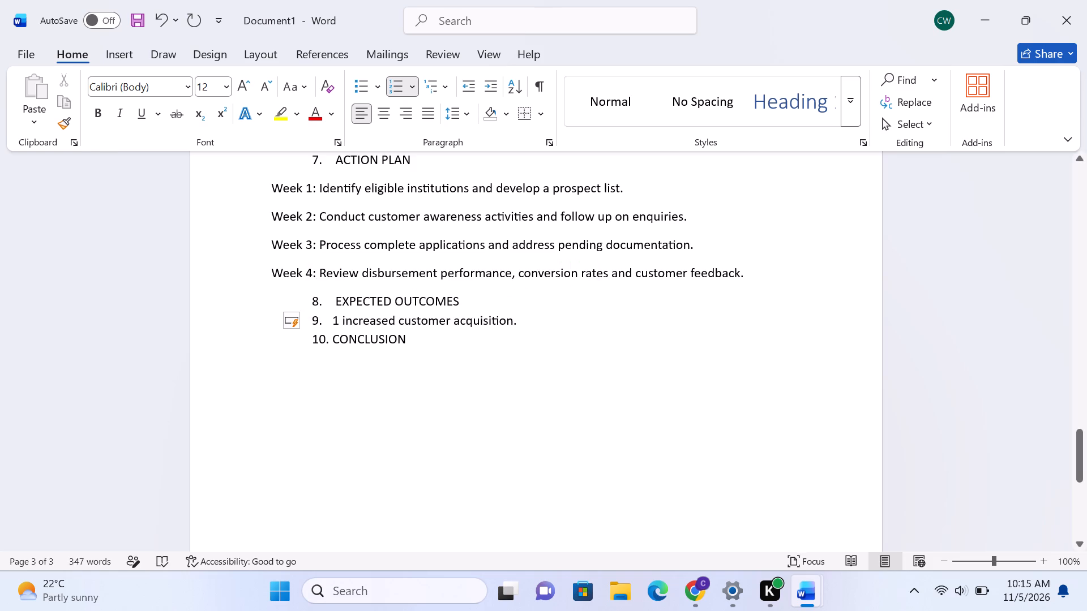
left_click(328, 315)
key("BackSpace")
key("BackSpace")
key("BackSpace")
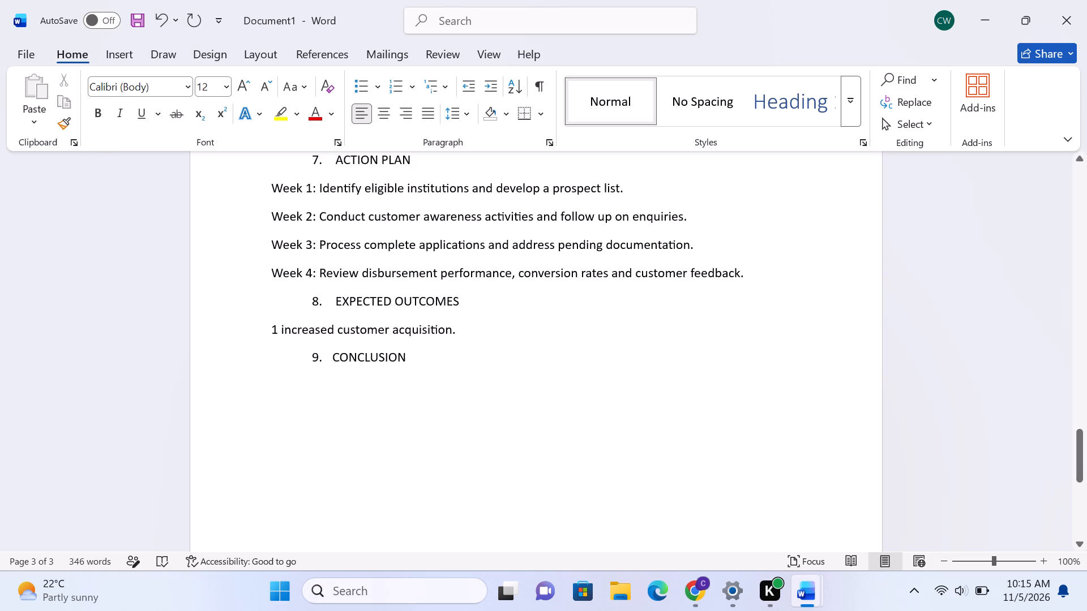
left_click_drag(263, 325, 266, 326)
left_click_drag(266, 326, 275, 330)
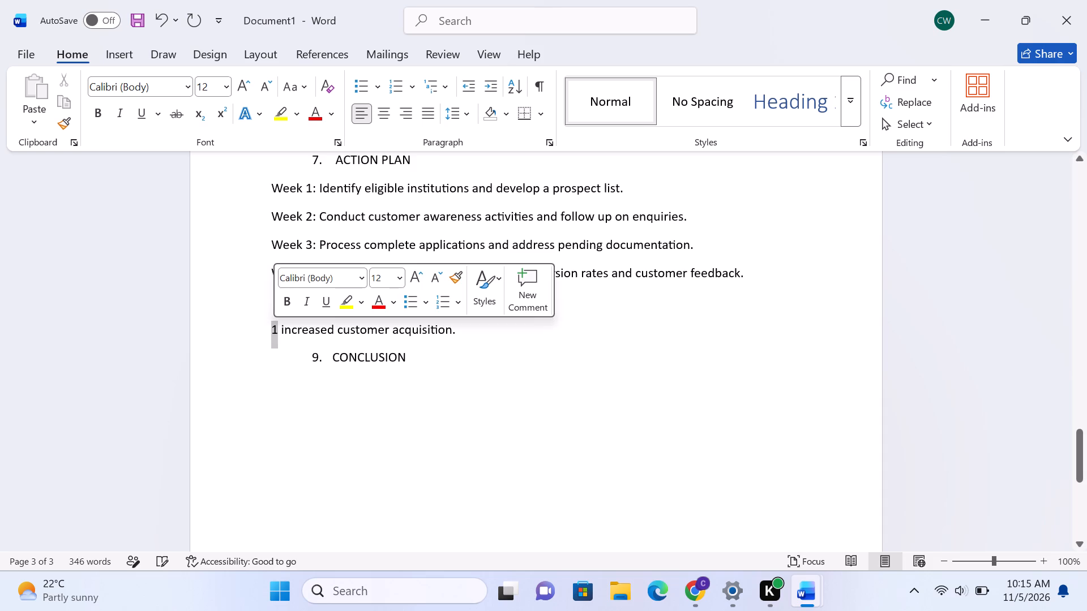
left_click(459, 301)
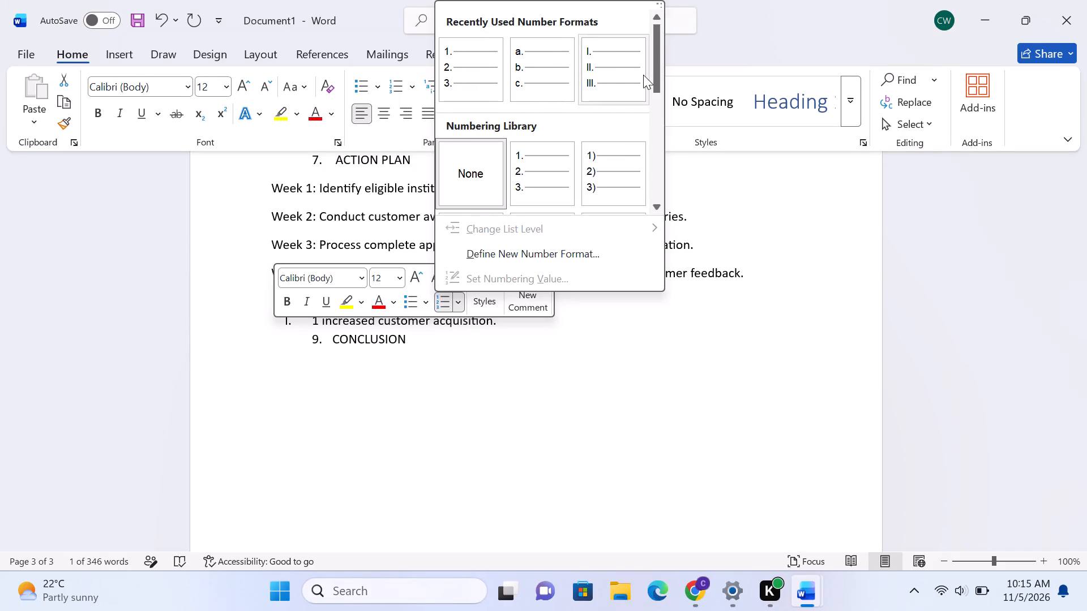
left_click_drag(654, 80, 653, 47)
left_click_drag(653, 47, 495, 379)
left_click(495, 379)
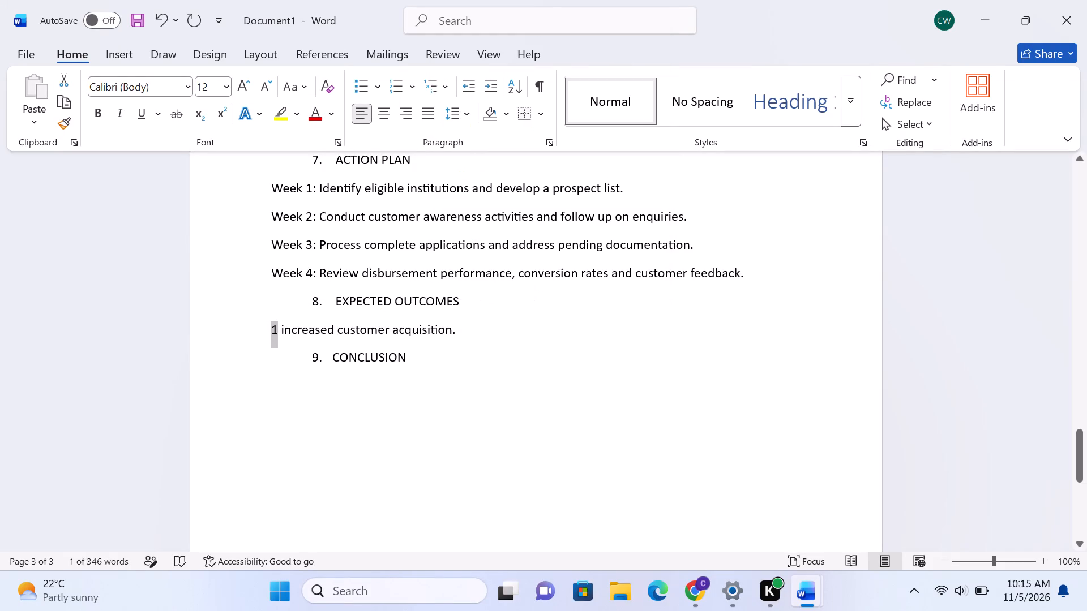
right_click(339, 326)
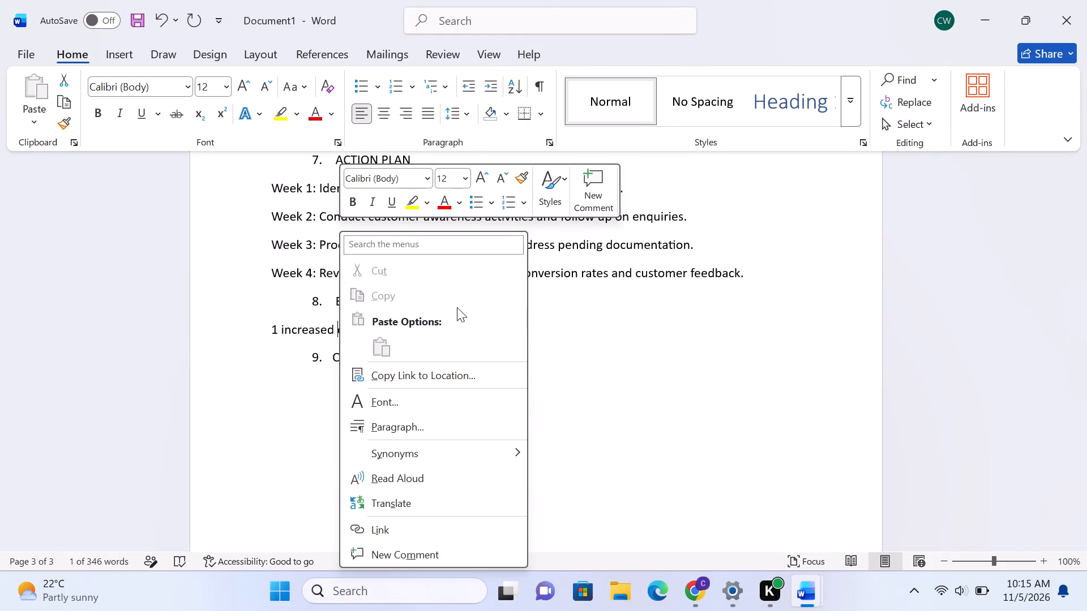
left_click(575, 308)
Turn the increased customer acquisition line into an indented paragraph with neither its typed "1" nor a bullet.
left_click_drag(267, 325, 268, 327)
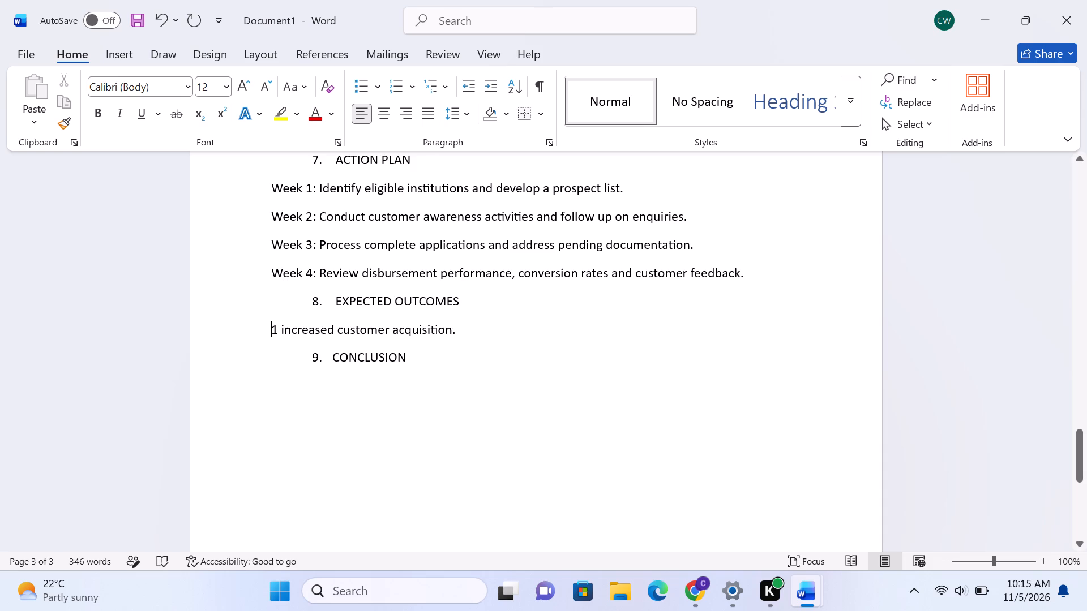
left_click_drag(268, 327, 277, 331)
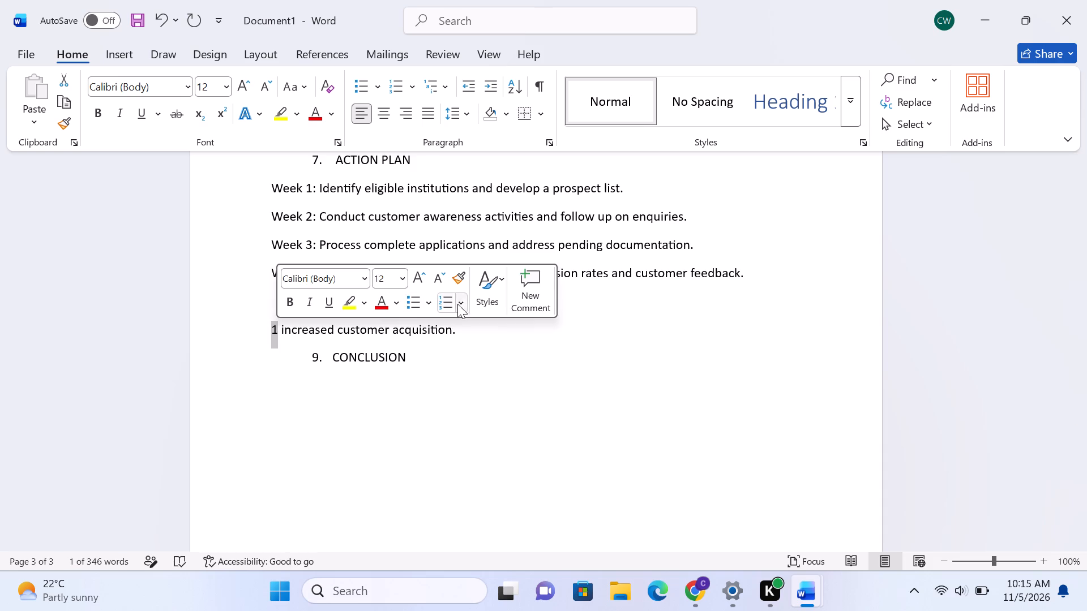
left_click(460, 305)
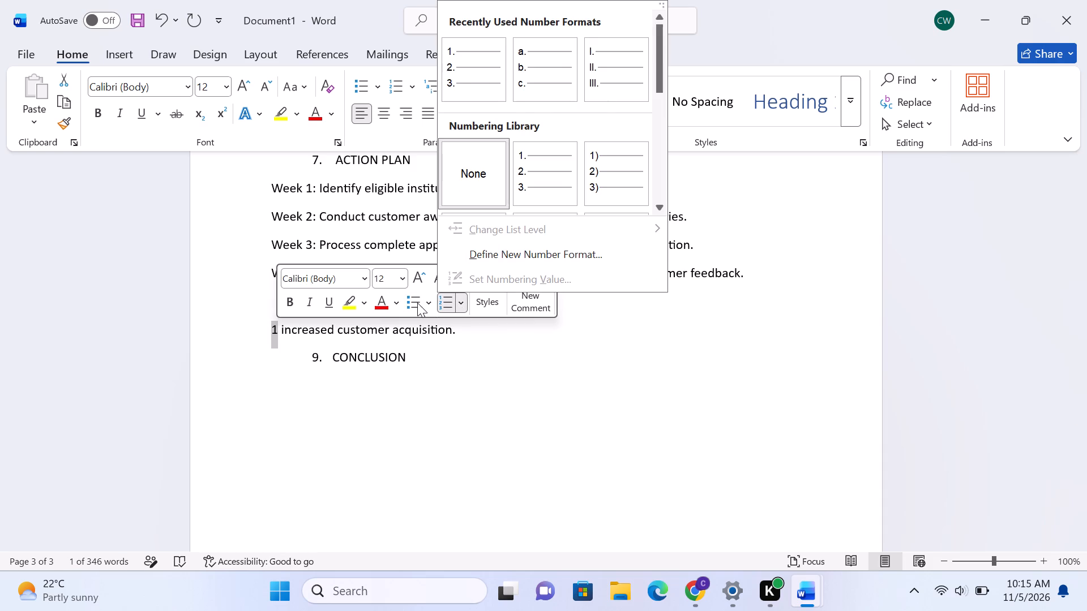
left_click(412, 303)
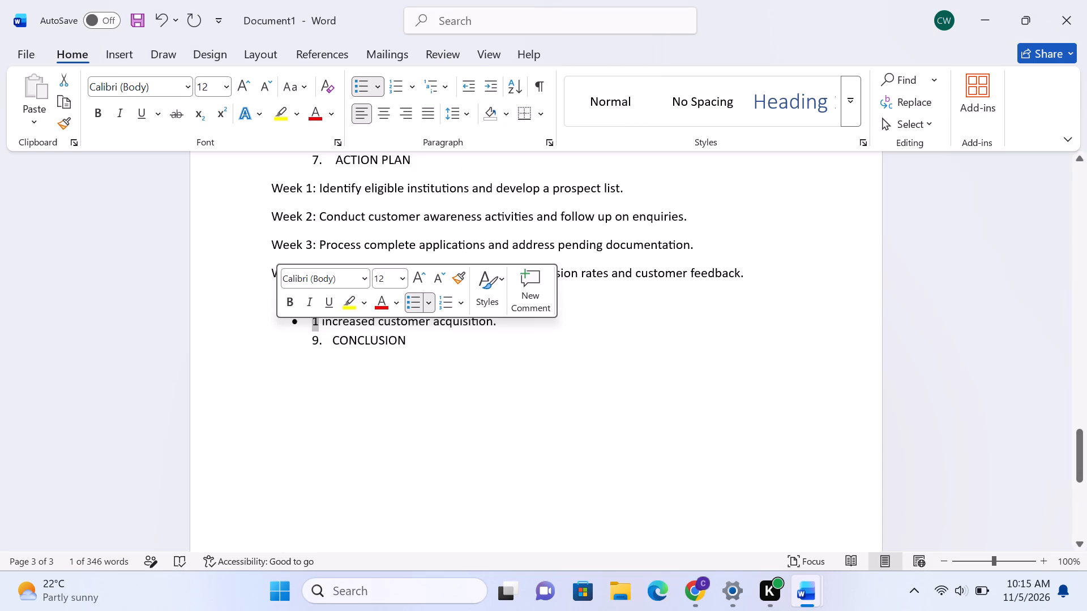
left_click(461, 363)
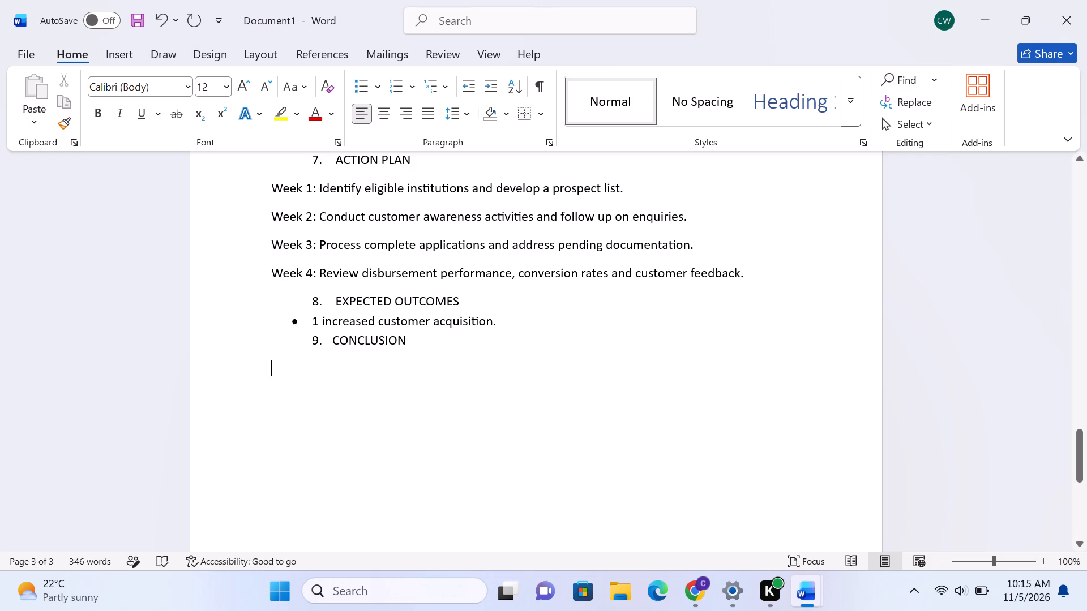
left_click(321, 320)
key("BackSpace")
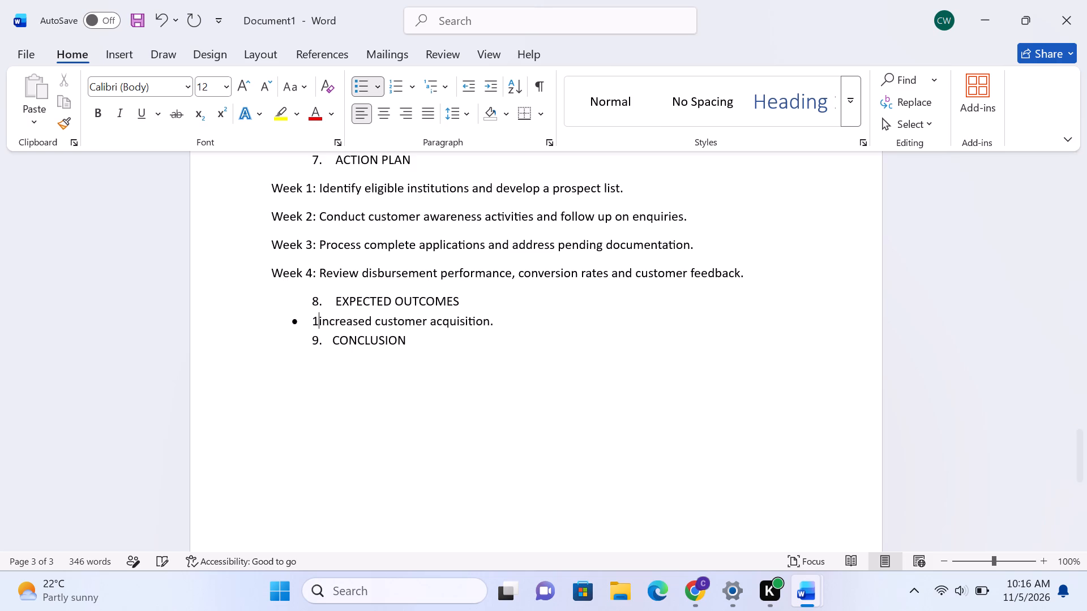
key("BackSpace")
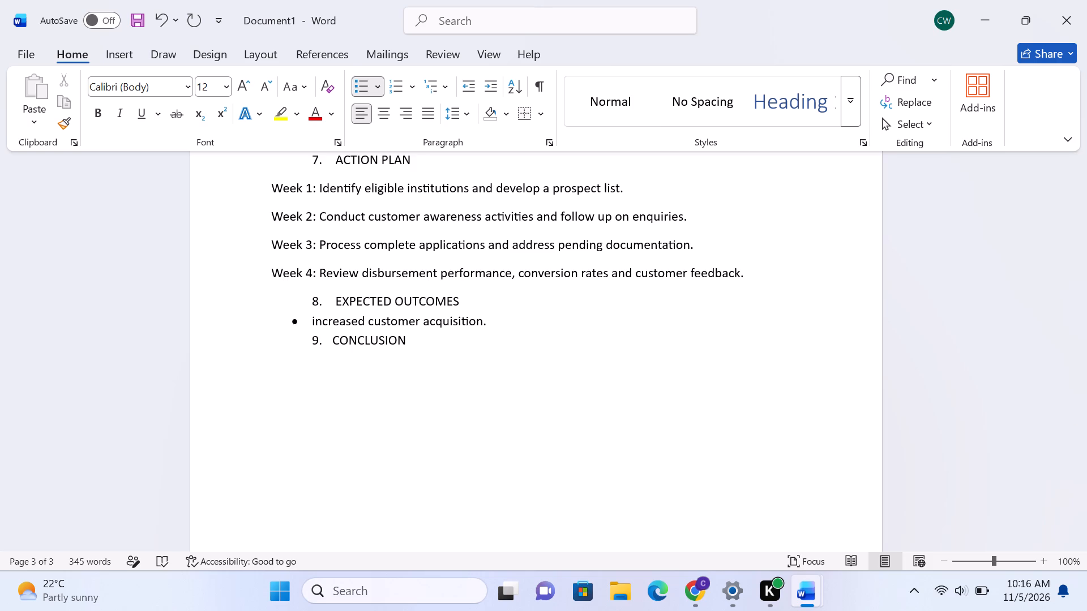
key("BackSpace")
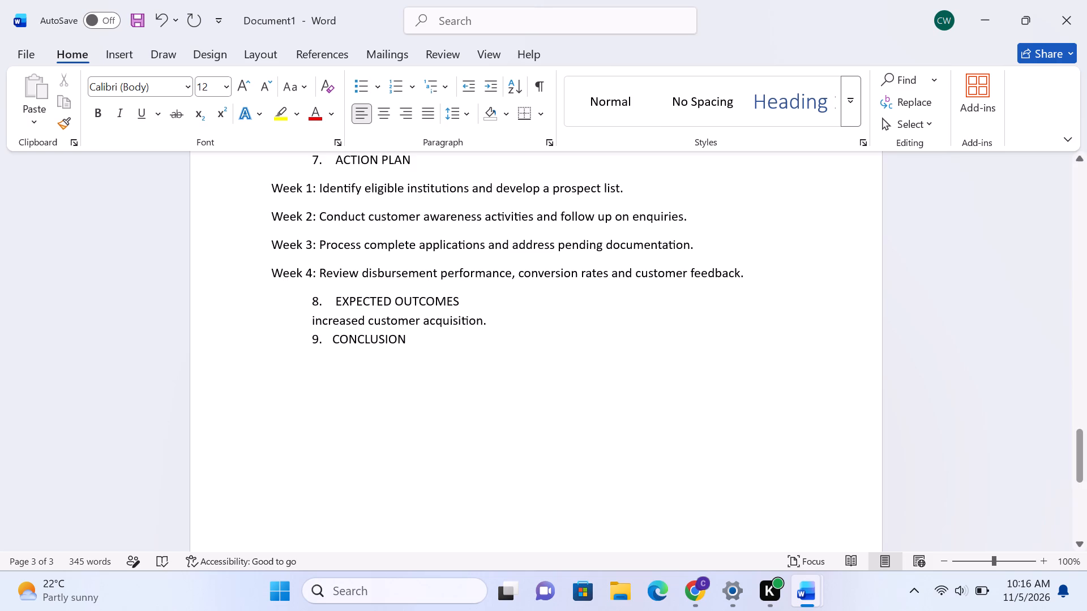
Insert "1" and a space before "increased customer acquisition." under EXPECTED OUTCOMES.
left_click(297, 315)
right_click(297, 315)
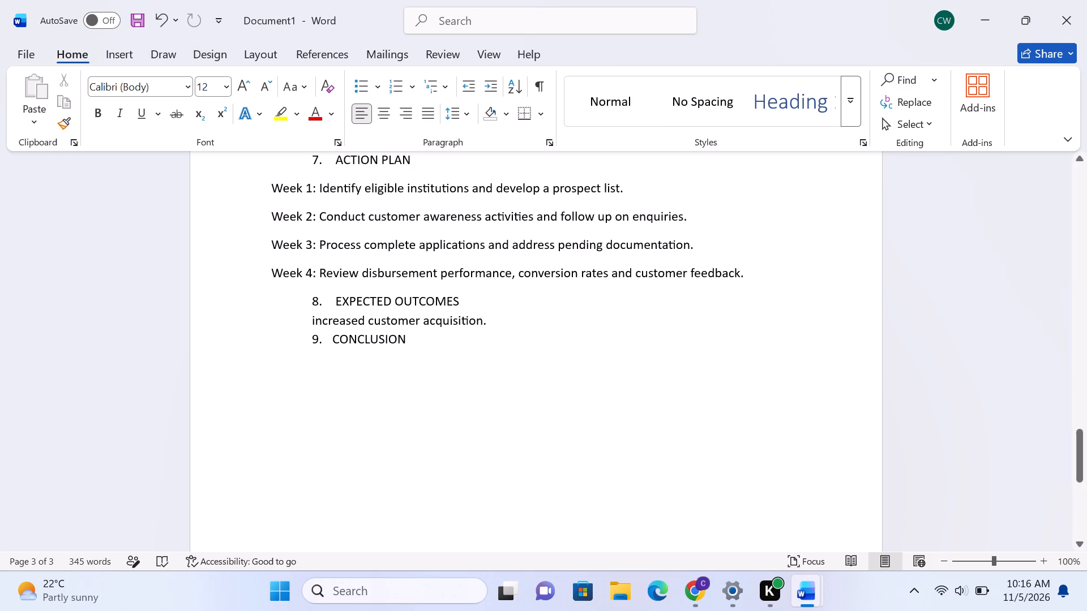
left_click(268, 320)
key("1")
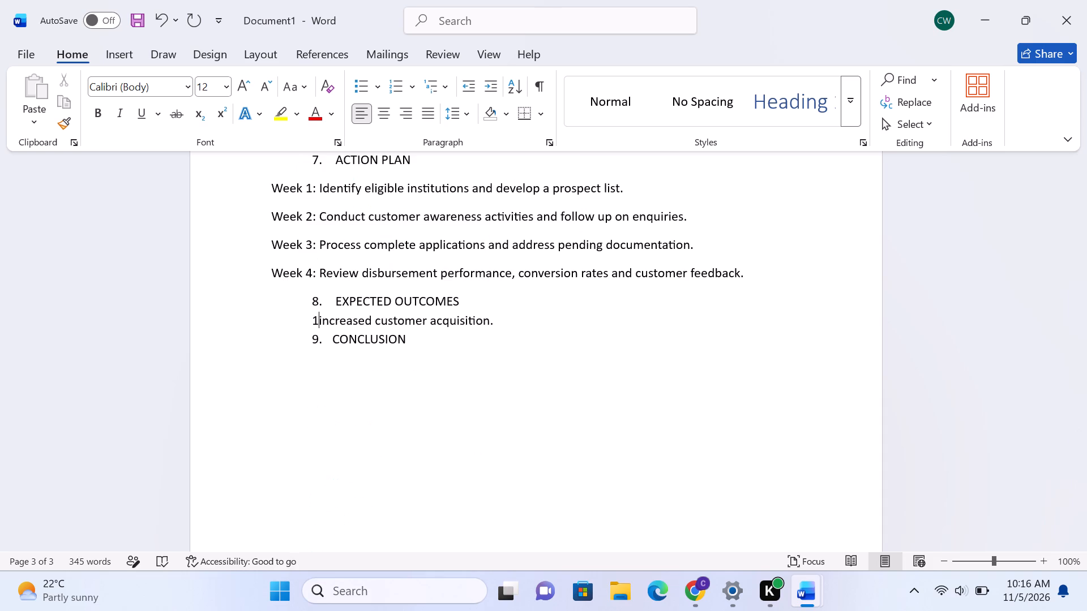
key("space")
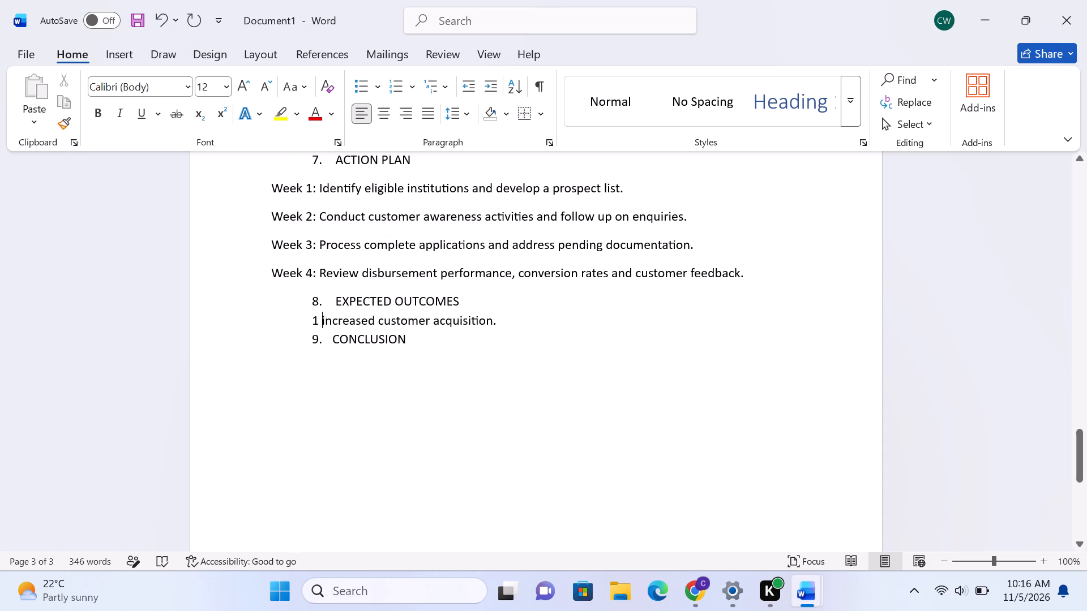
Format the increased customer acquisition line as a round bullet item and delete its typed "1".
left_click_drag(309, 315, 319, 317)
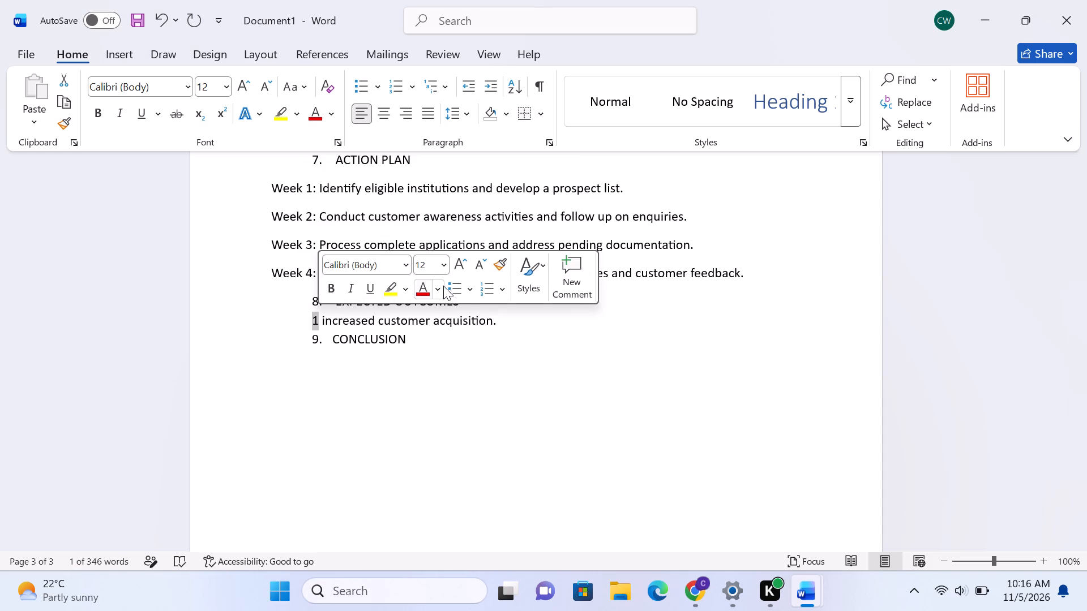
left_click(451, 286)
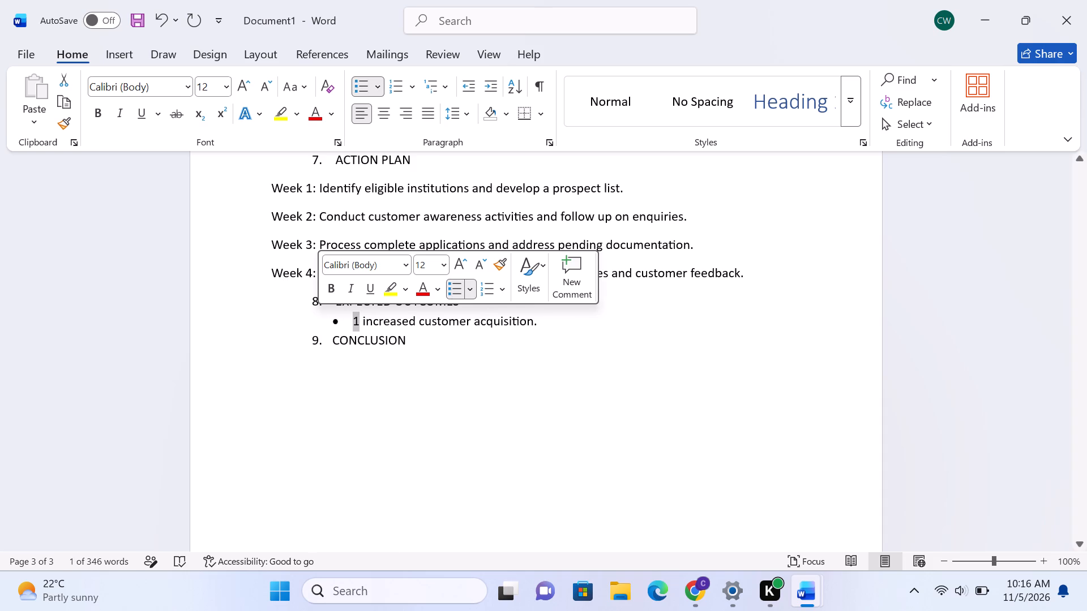
left_click(364, 319)
key("BackSpace")
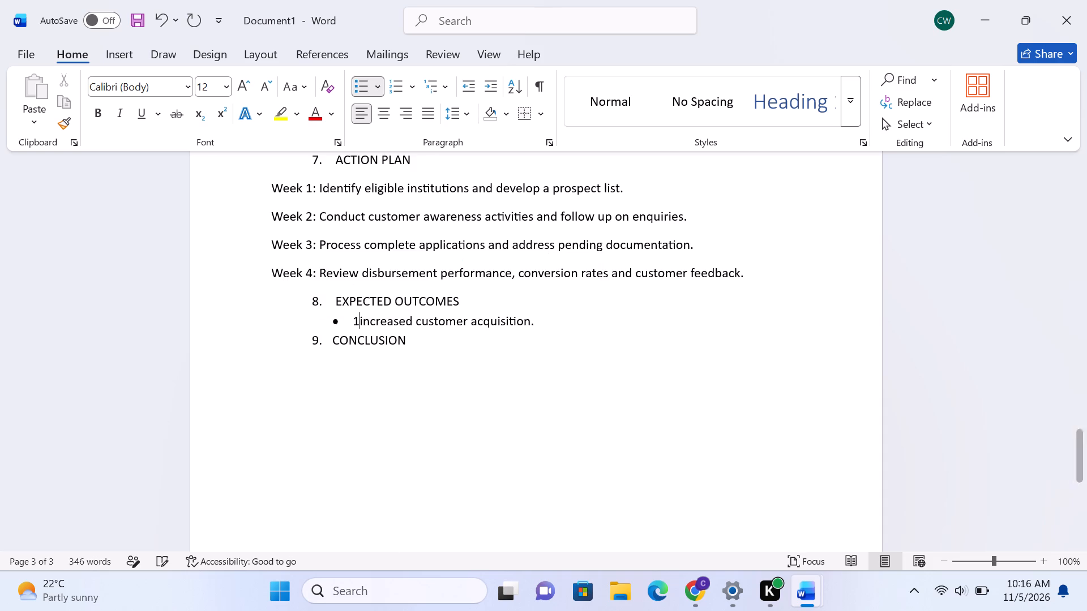
key("BackSpace")
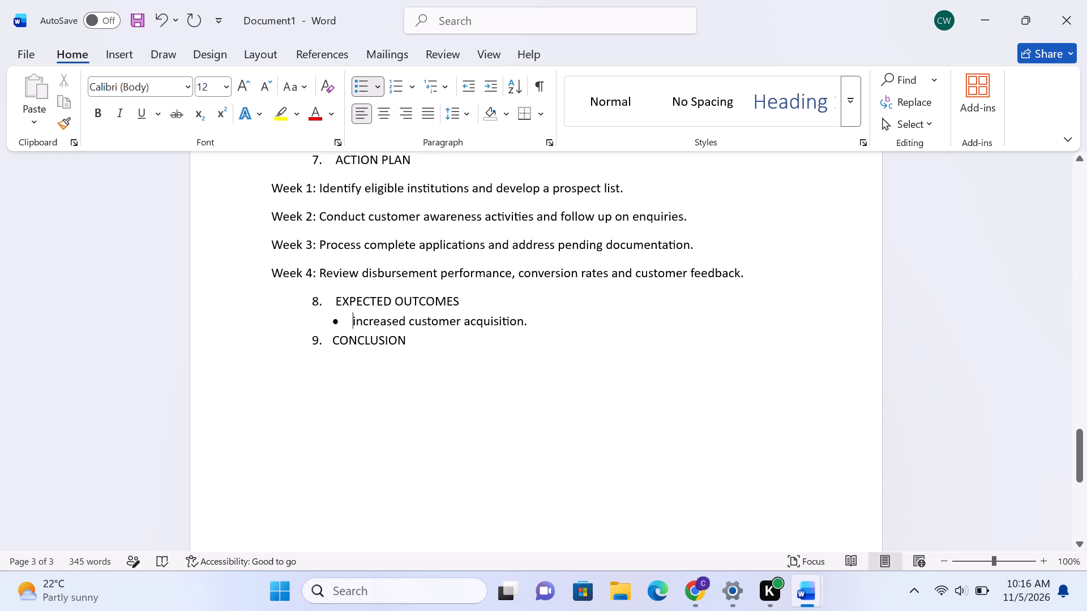
Capitalise the first letter of the bullet so it reads "Increased customer acquisition.".
left_click(356, 319)
key("BackSpace")
type("i")
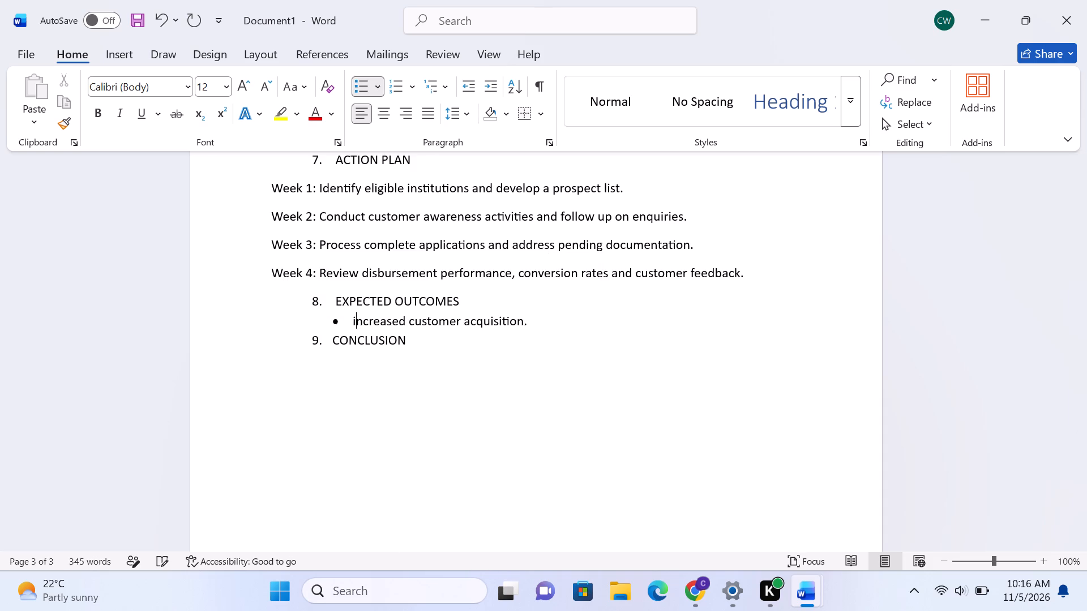
key("space")
key("BackSpace")
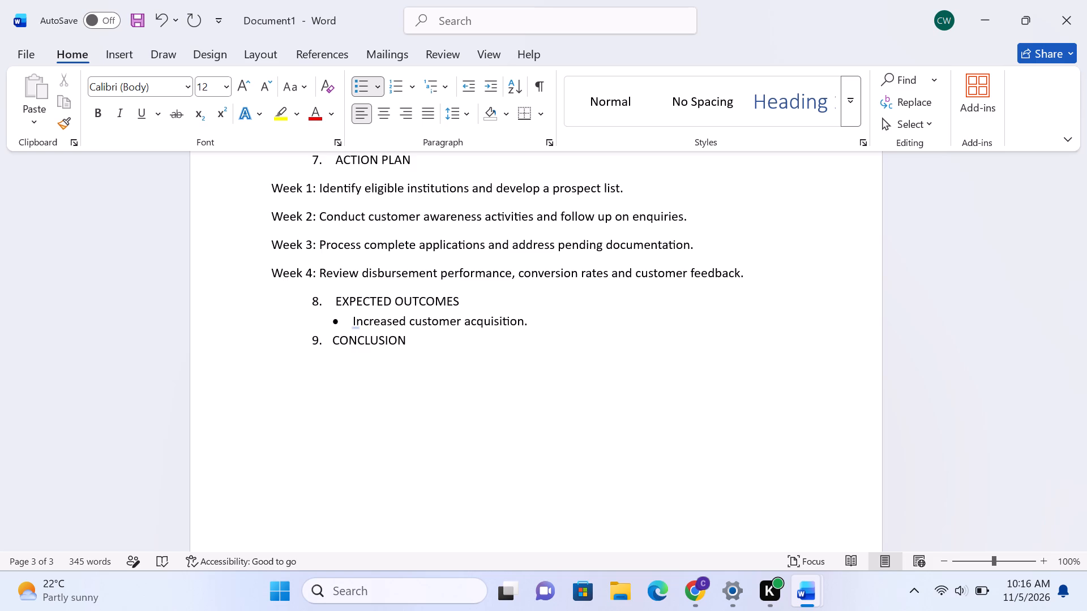
Add a second expected outcomes bullet reading "Improved application completion.".
left_click(532, 319)
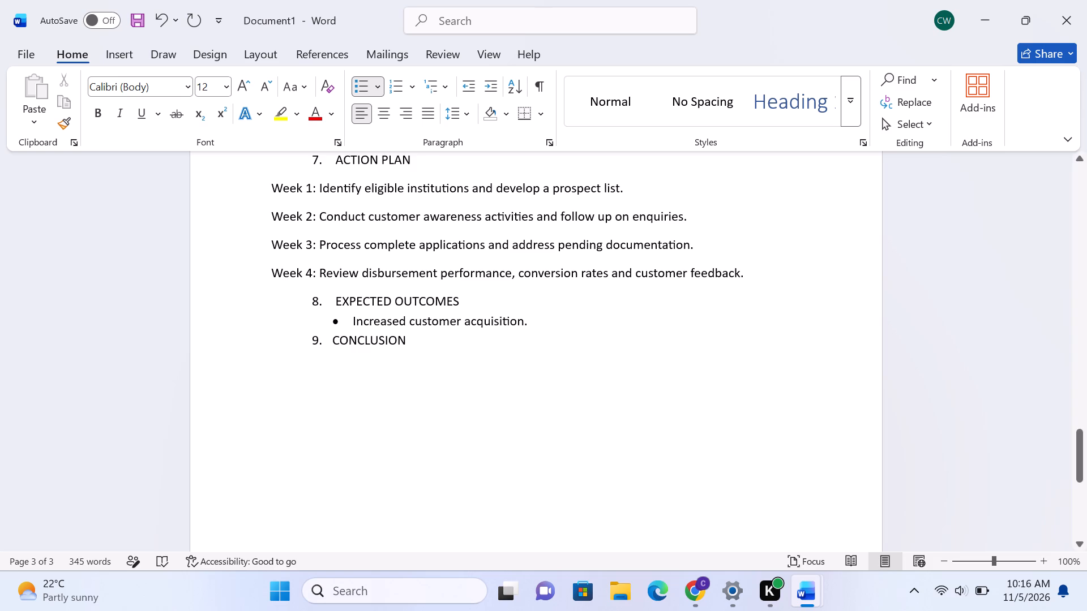
key("Return")
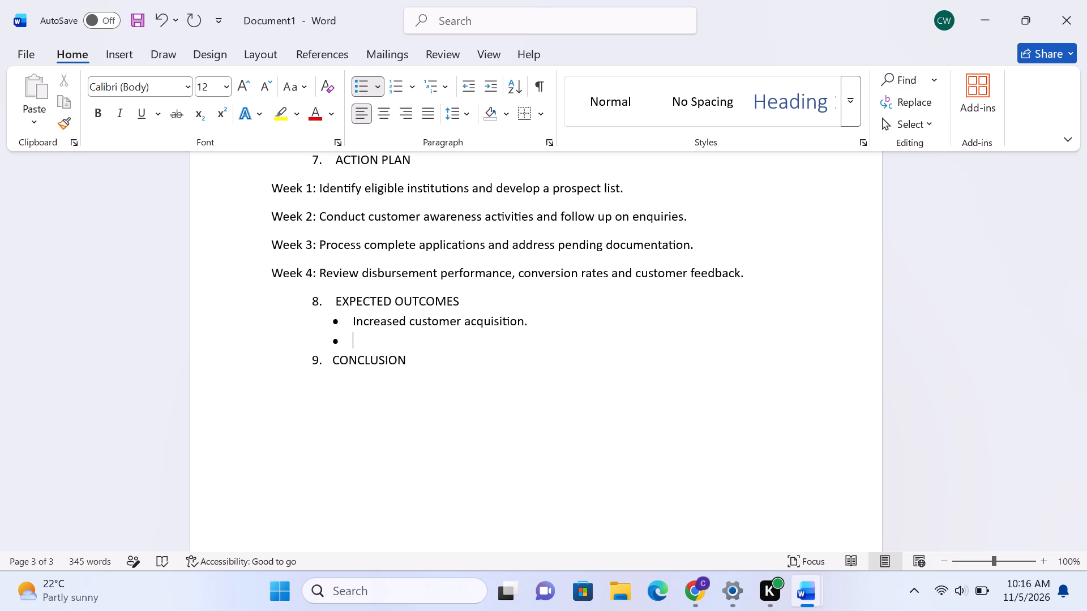
type("improved appli")
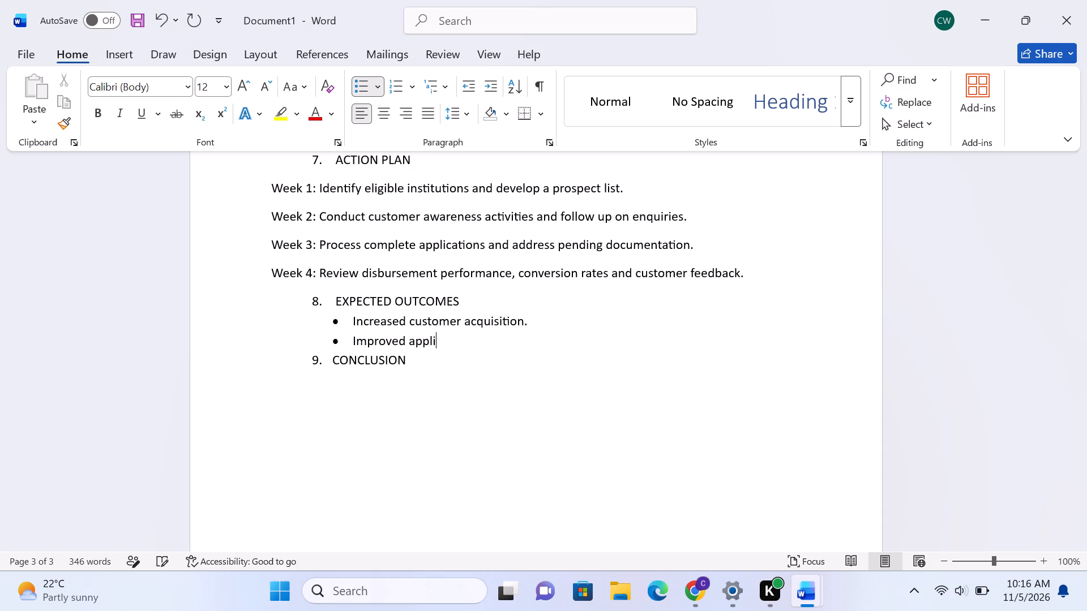
type("cation")
key("space")
type("completion")
key("space")
key("BackSpace")
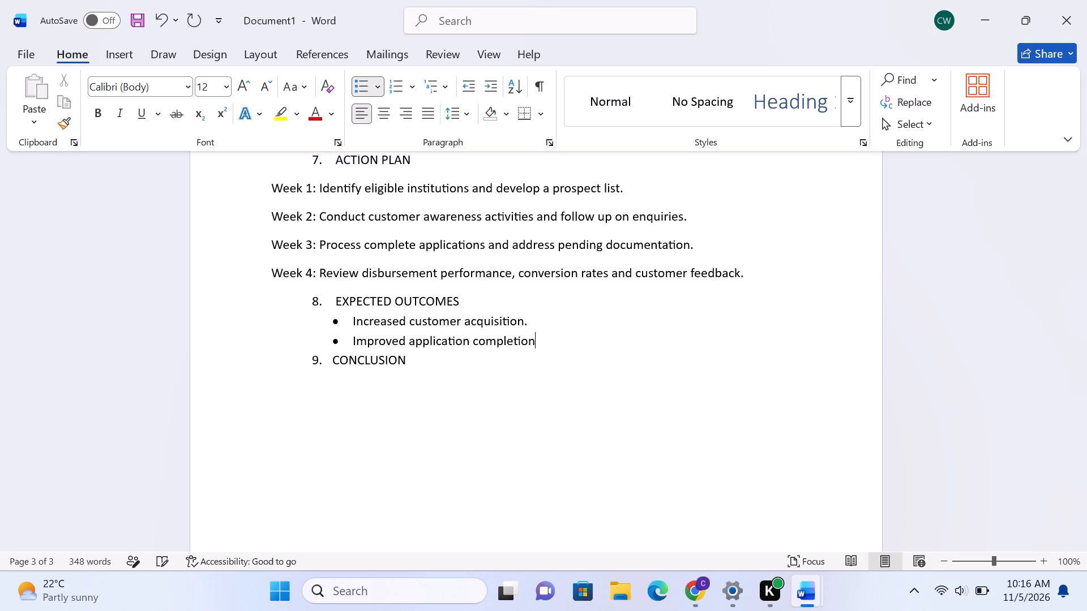
key("period")
Add a third expected outcomes bullet reading "Higher loan disbursement volumes.".
key("Return")
type("hih")
key("BackSpace")
type("ghr")
key("BackSpace")
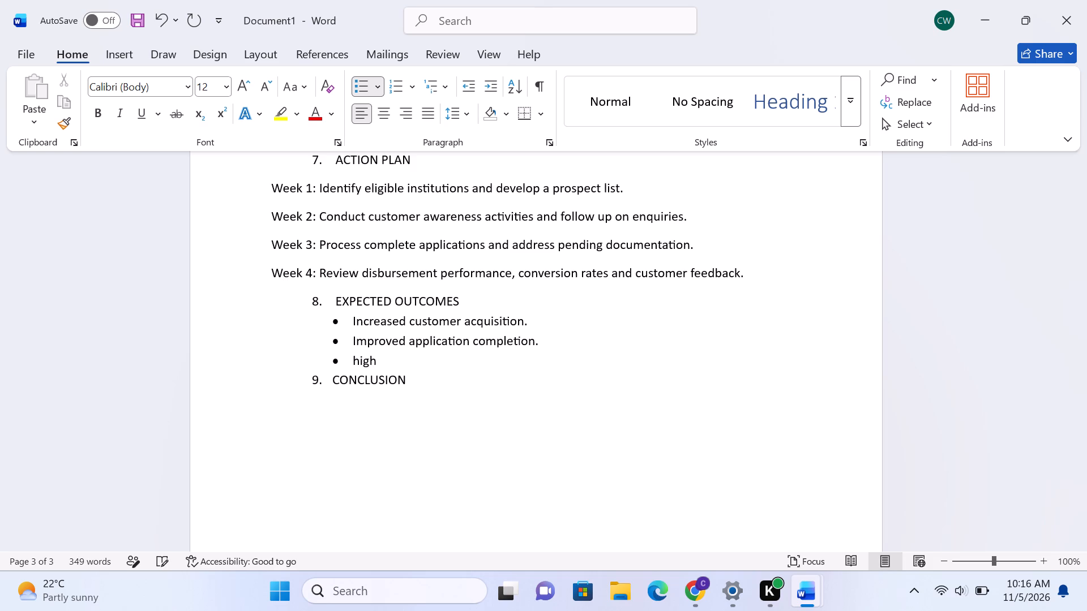
type("er")
key("space")
type("loan")
key("space")
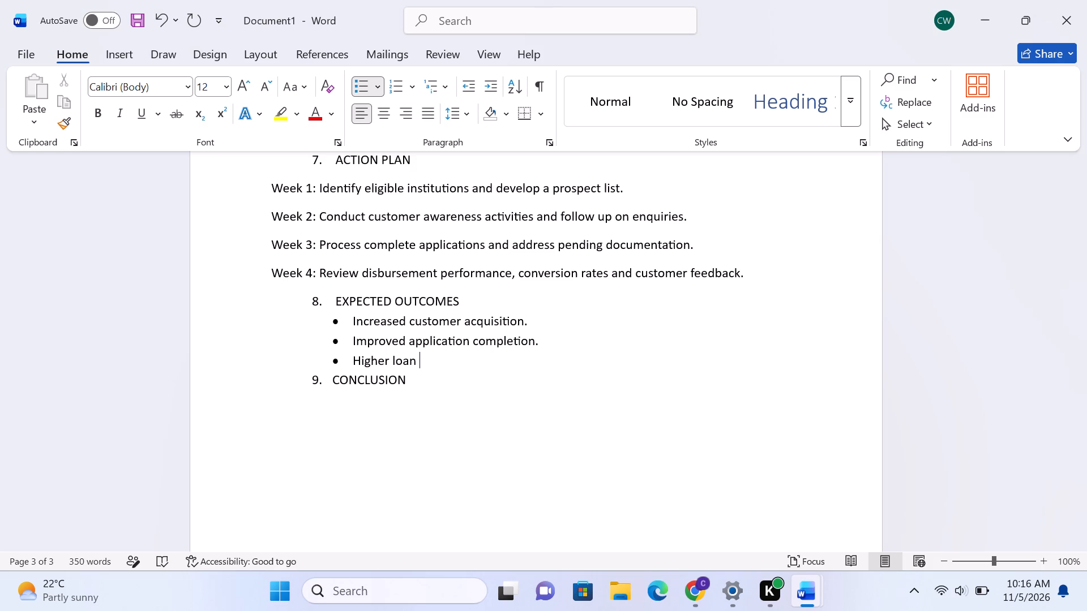
type("disb")
type("ursement")
key("space")
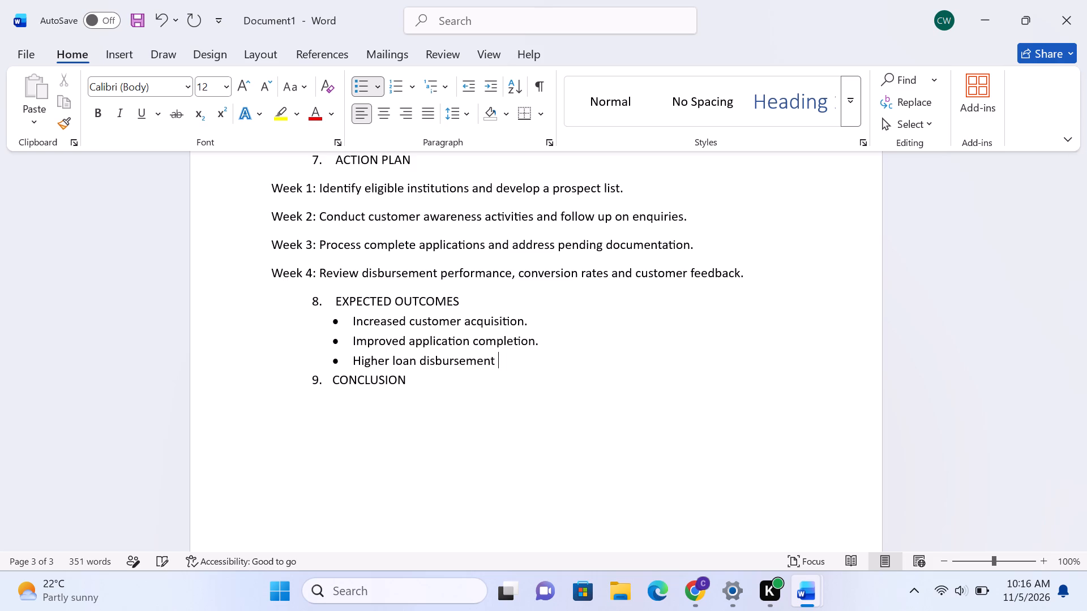
type("volumes.")
Add a fourth expected outcomes bullet reading "Stronger employer relationships.".
key("Return")
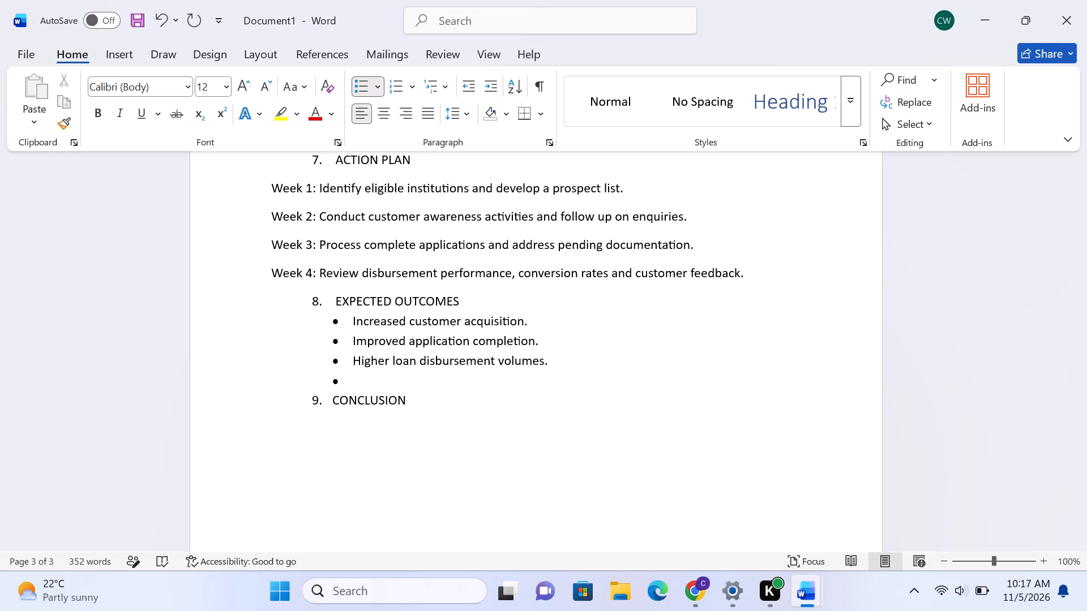
type("stronger employer")
key("space")
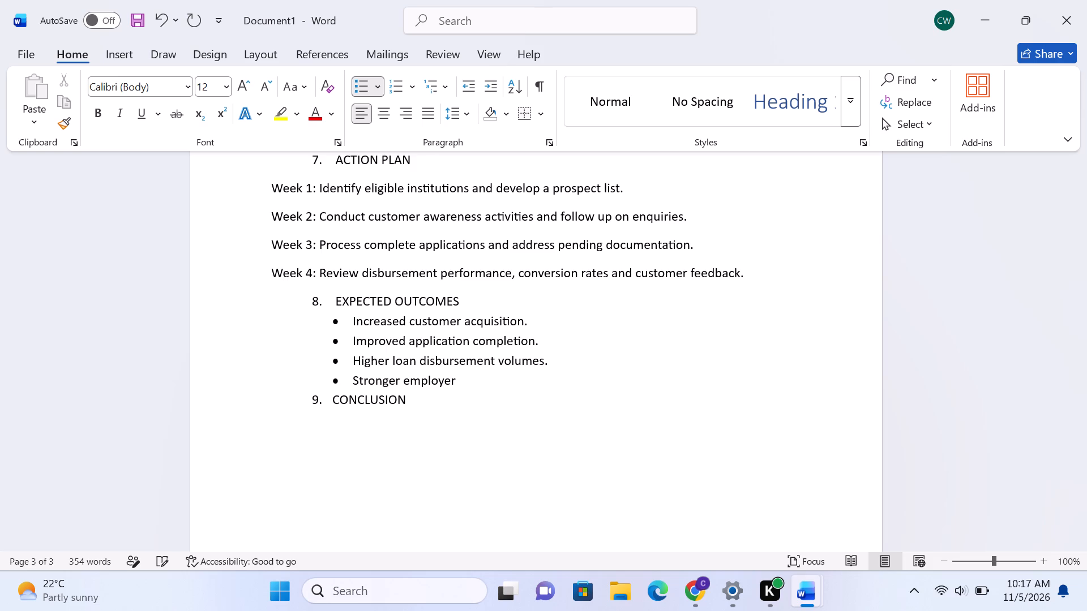
type("relationshis")
key("BackSpace")
type("ps.")
Add a fifth expected outcomes bullet reading "Improved customer satisfaction.".
key("Return")
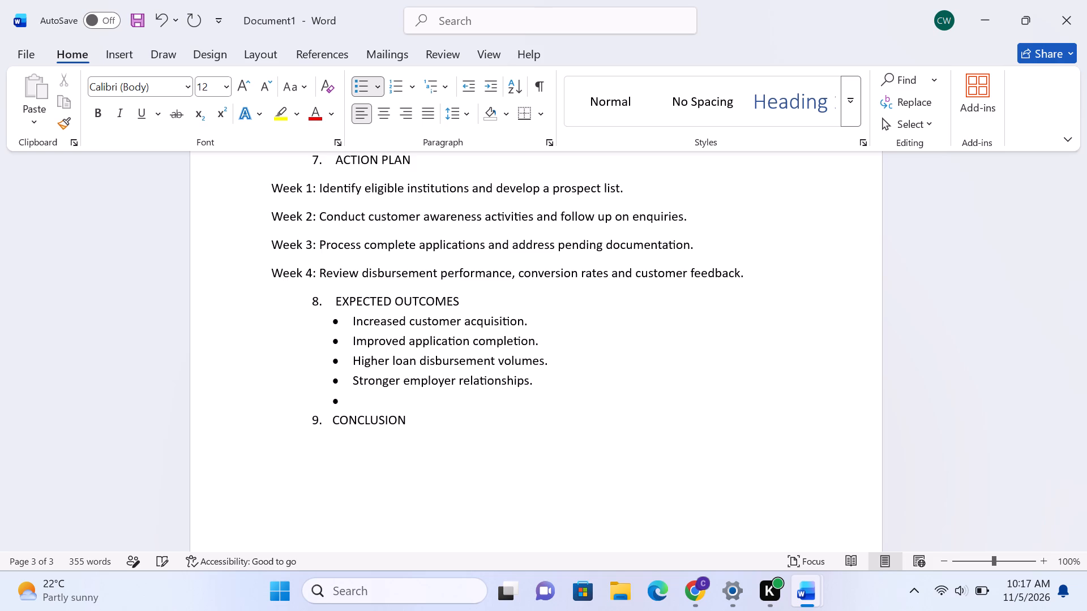
type("improved custio")
key("BackSpace")
key("BackSpace")
type("omers")
key("space")
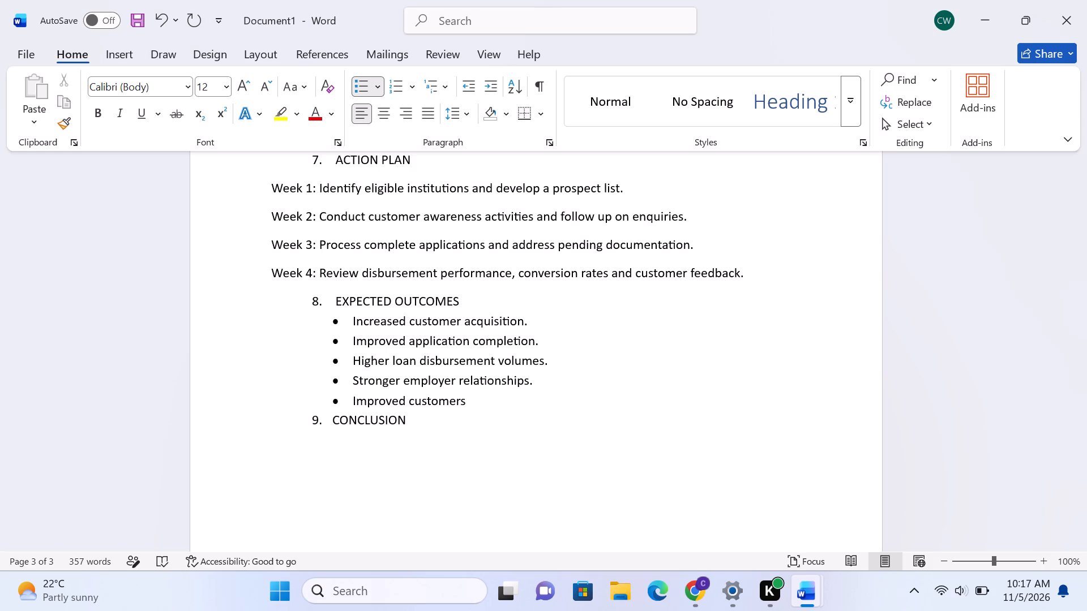
key("BackSpace")
key("BackSpace")
key("space")
type("sat")
type("isfaction.")
Add a sixth expected outcomes bullet reading "Sustainable customer loan portfolio growth.".
key("Return")
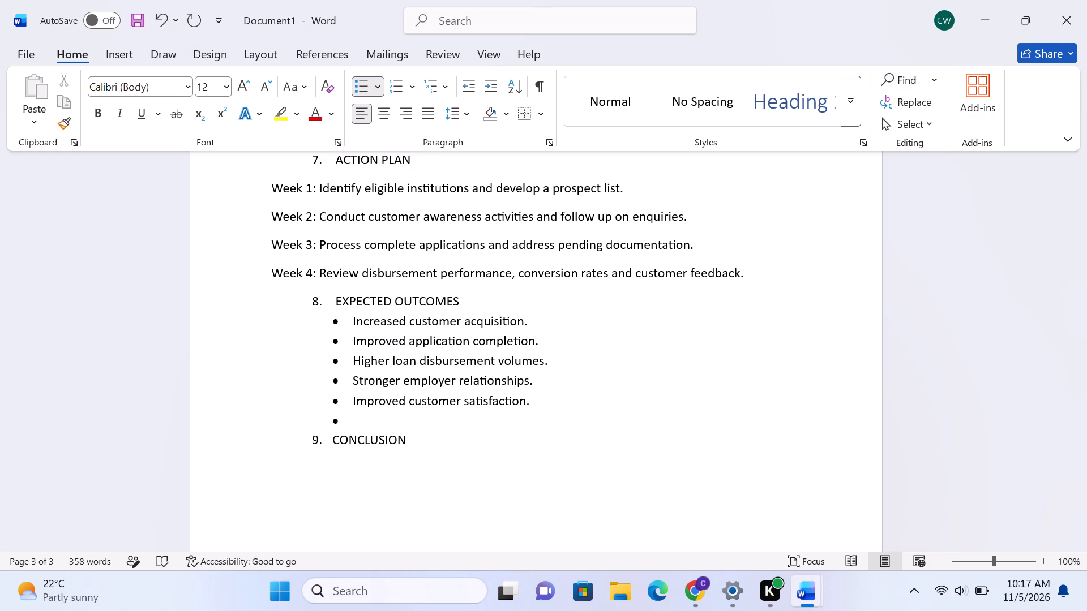
type("sustainab")
type("le")
key("space")
type("customer loan")
key("space")
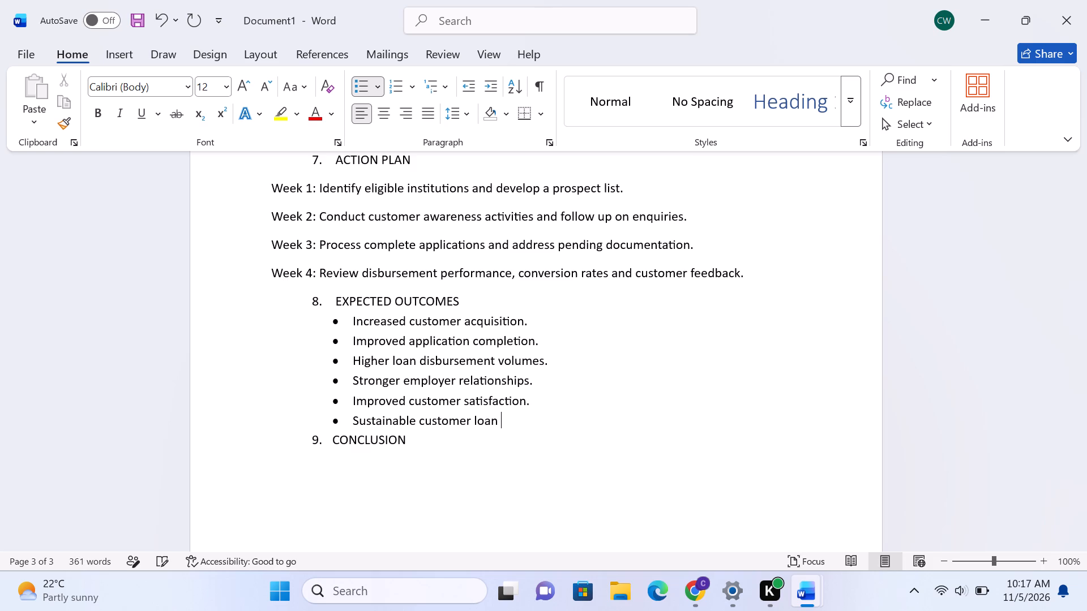
type("portfolio")
key("space")
type("growy=")
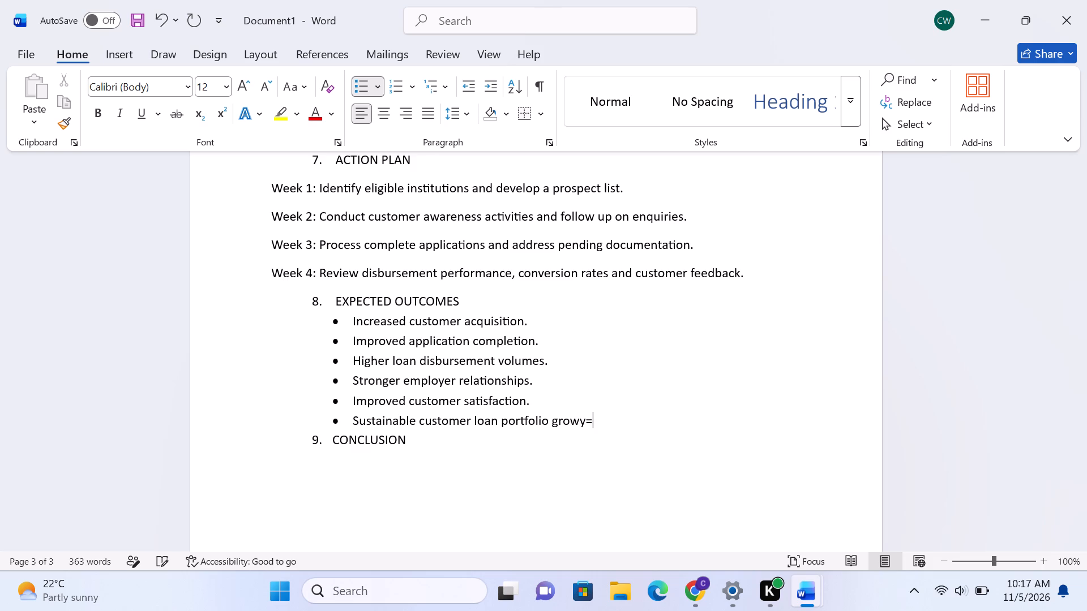
key("BackSpace")
key("BackSpace")
type("th.")
End the expected outcomes list with a blank, unbulleted line above the CONCLUSION heading.
key("Return")
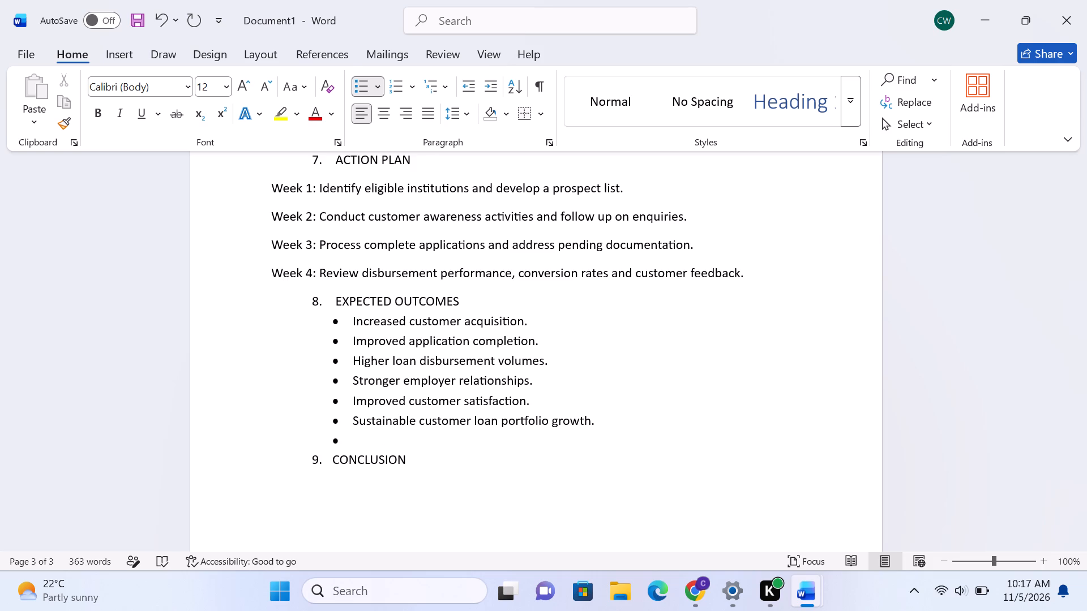
key("BackSpace")
Start an unnumbered, unindented body paragraph below the CONCLUSION heading.
left_click(441, 458)
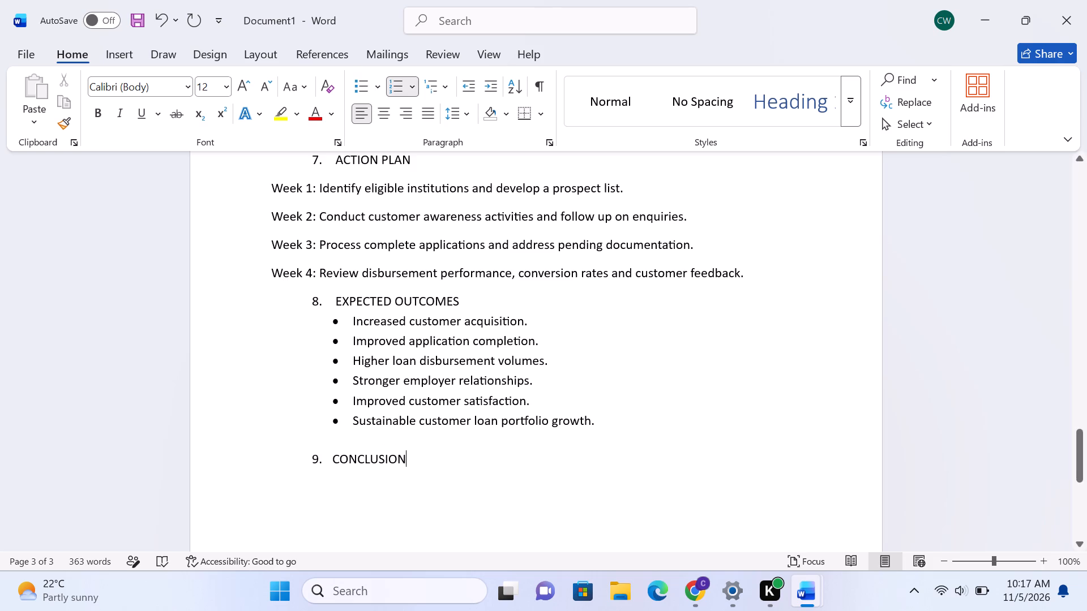
key("Return")
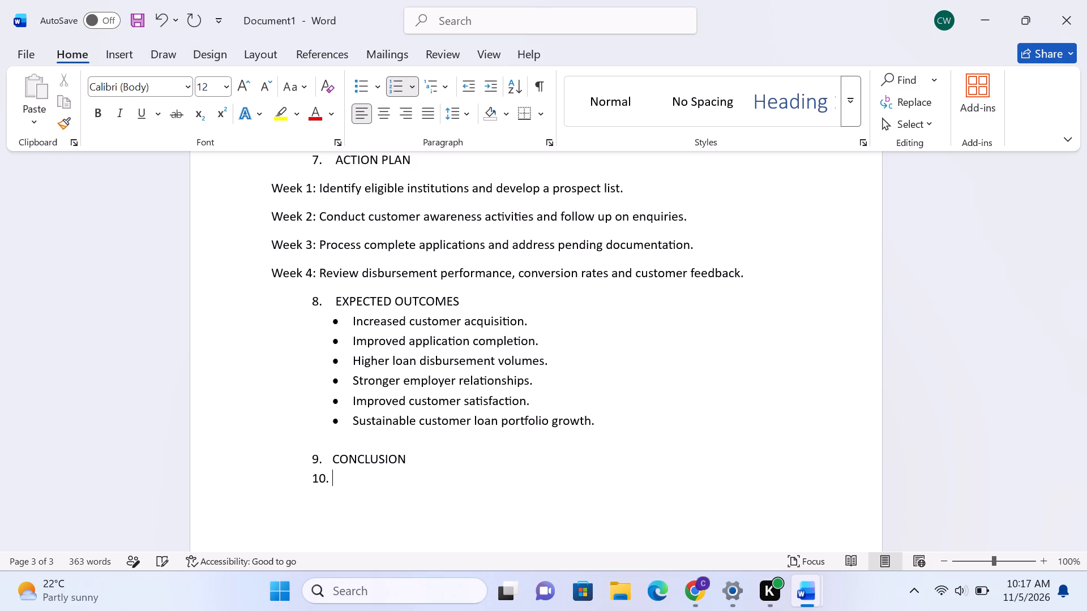
key("BackSpace")
key("BackSpace")
key("BackSpace")
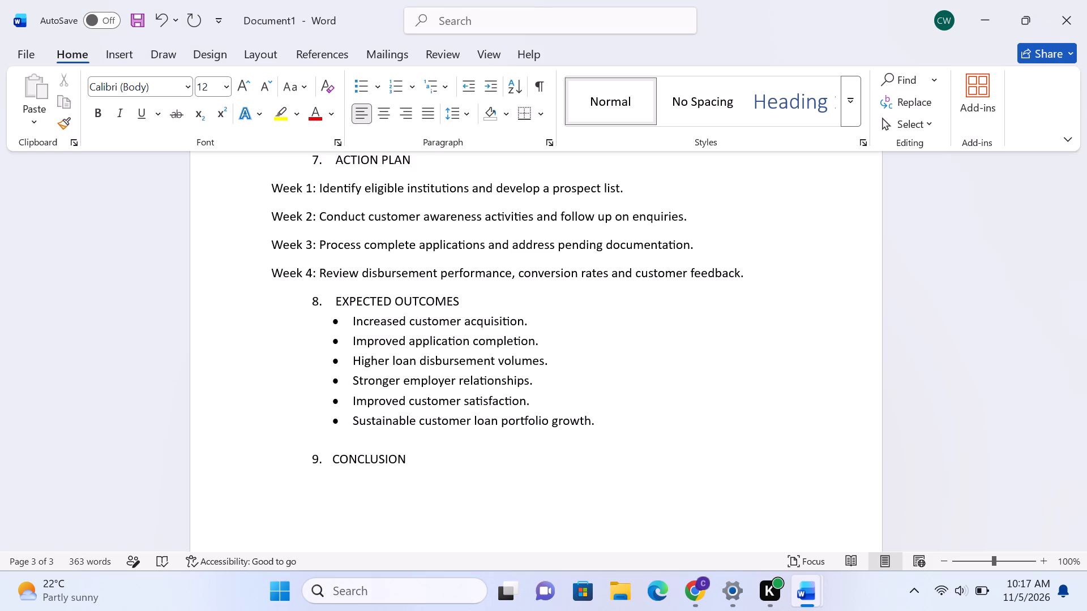
key("BackSpace")
key("Return")
key("BackSpace")
key("BackSpace")
key("BackSpace")
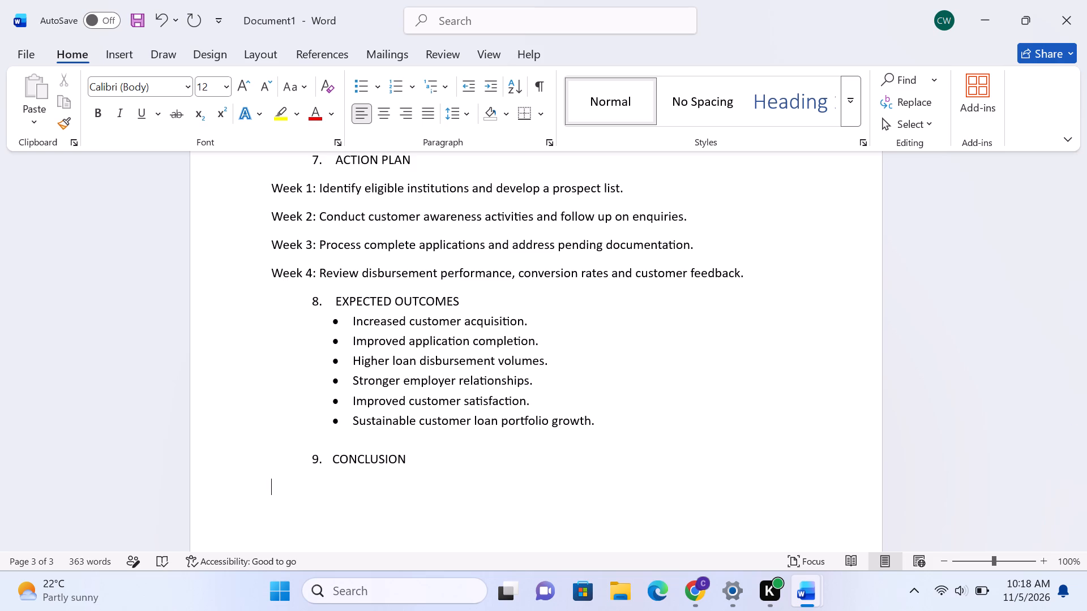
Begin the conclusion paragraph with "Achieving increased loan disbursement requires".
type("achieving")
key("space")
type("increased")
key("space")
type("loan disb")
type("ursement")
key("space")
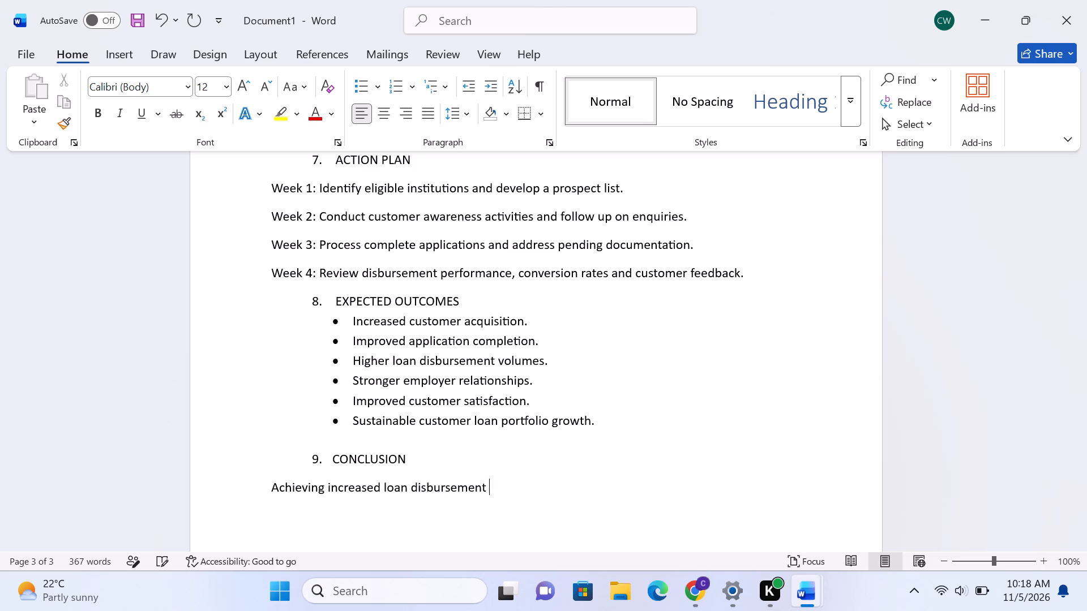
type("requires")
key("space")
Complete the conclusion sentence with "consistent marketing, strong customer relationships, efficient loan processing and responsible credit assessment.".
type("consistent")
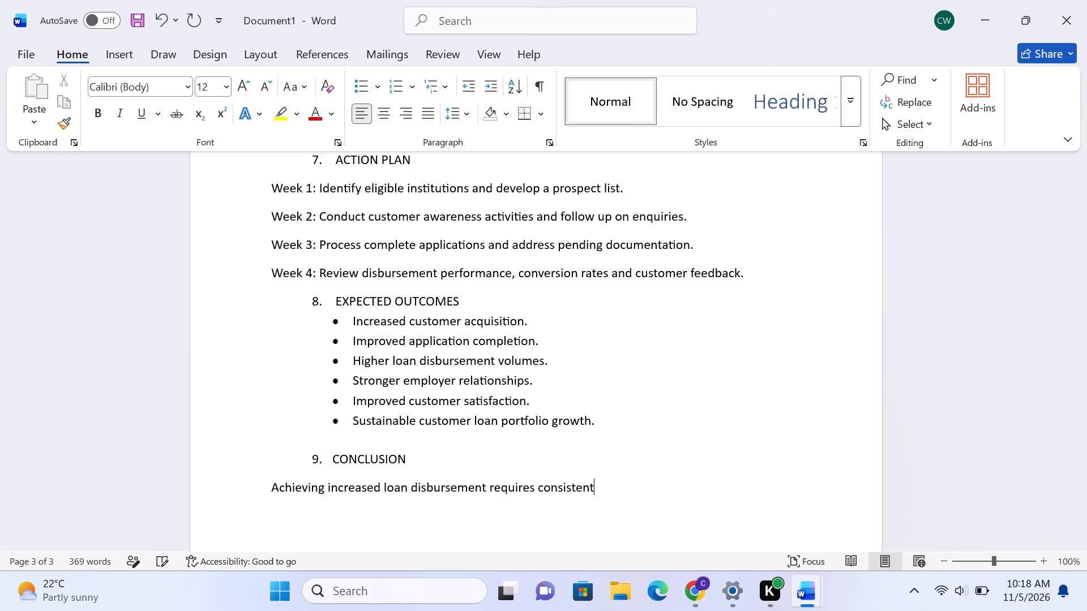
key("space")
type("marketing, stri")
key("BackSpace")
type("ong")
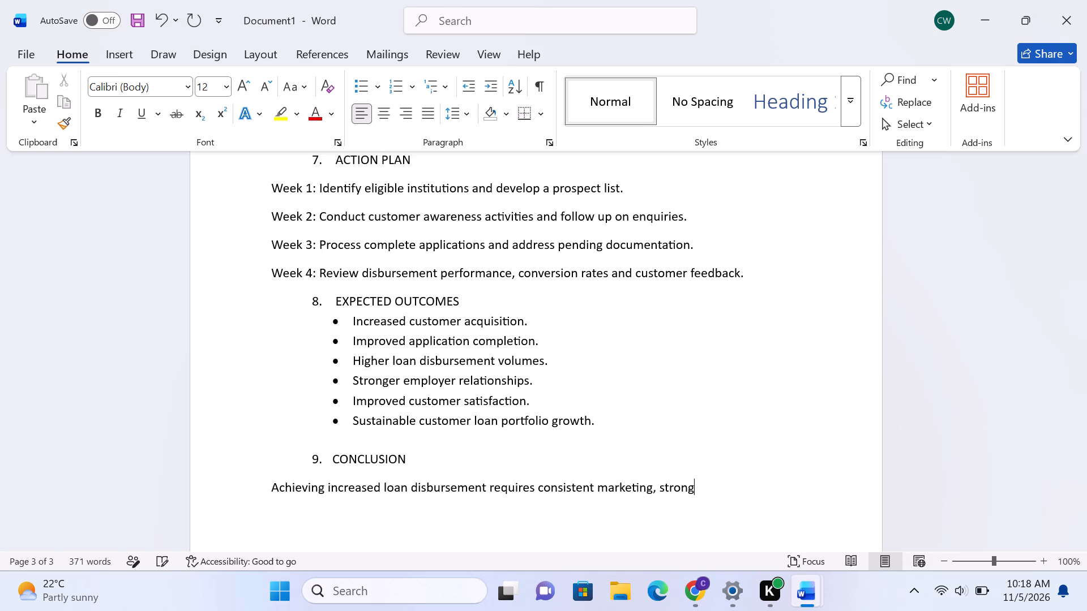
key("space")
type("customer relationship")
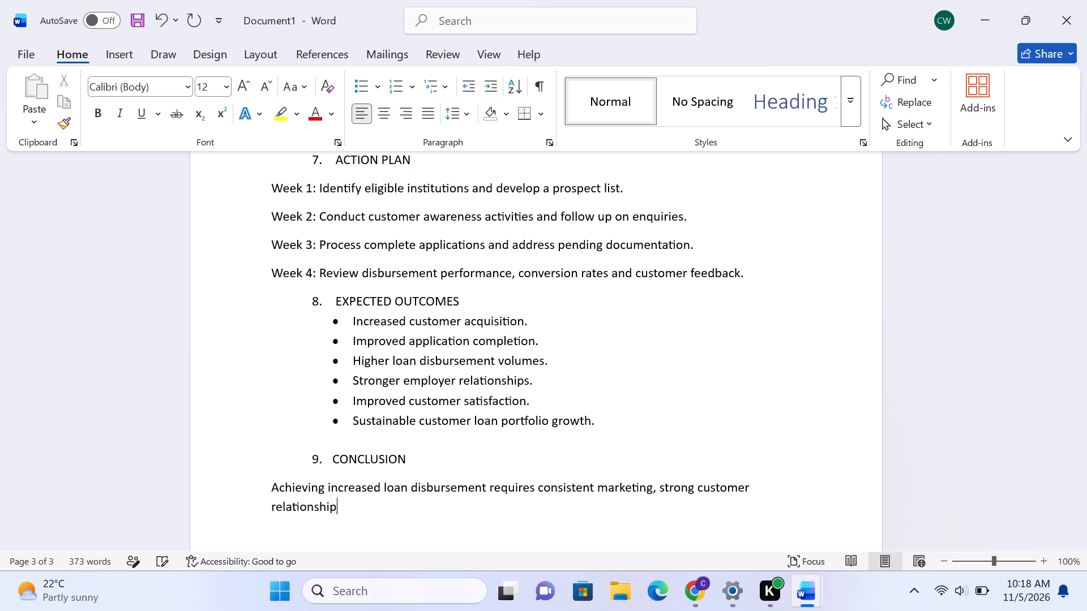
type("s, efficient")
key("space")
type("loan processing")
key("space")
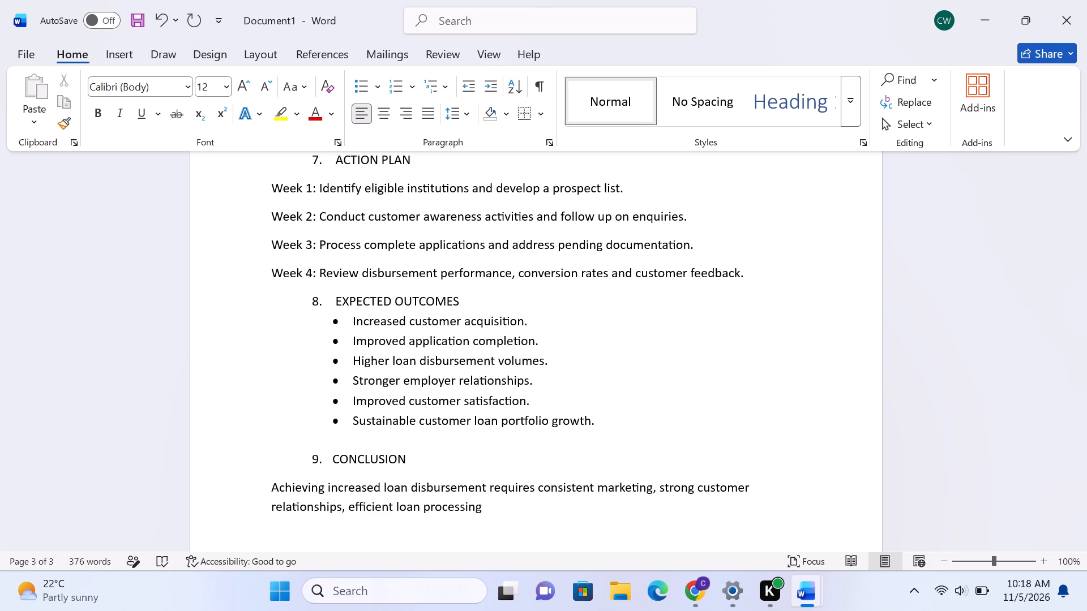
type("and responsi")
type("ble")
key("space")
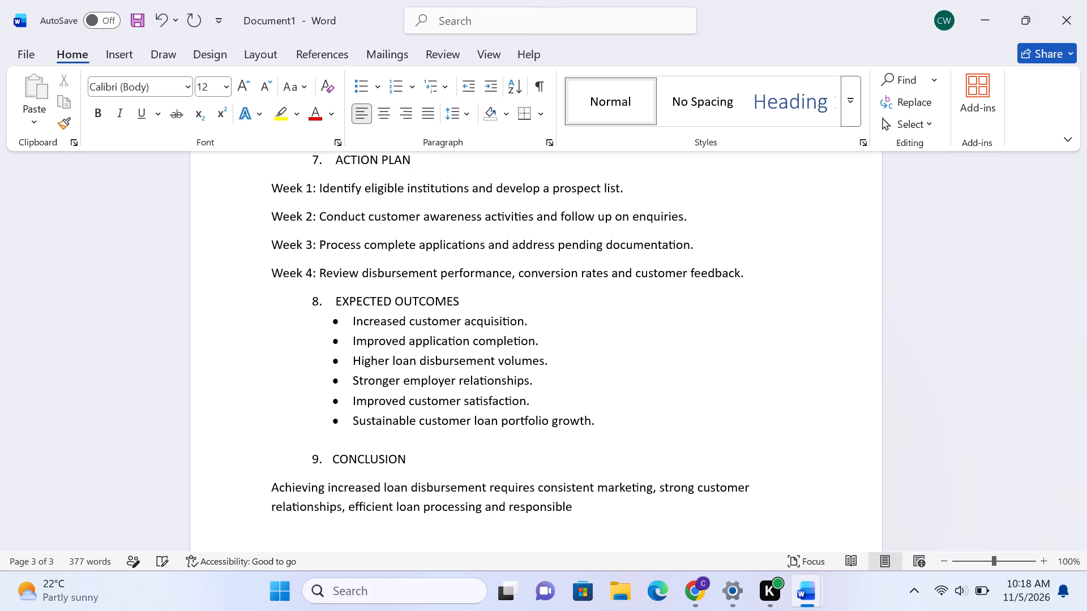
type("credit asse")
type("ssment")
key("space")
key("BackSpace")
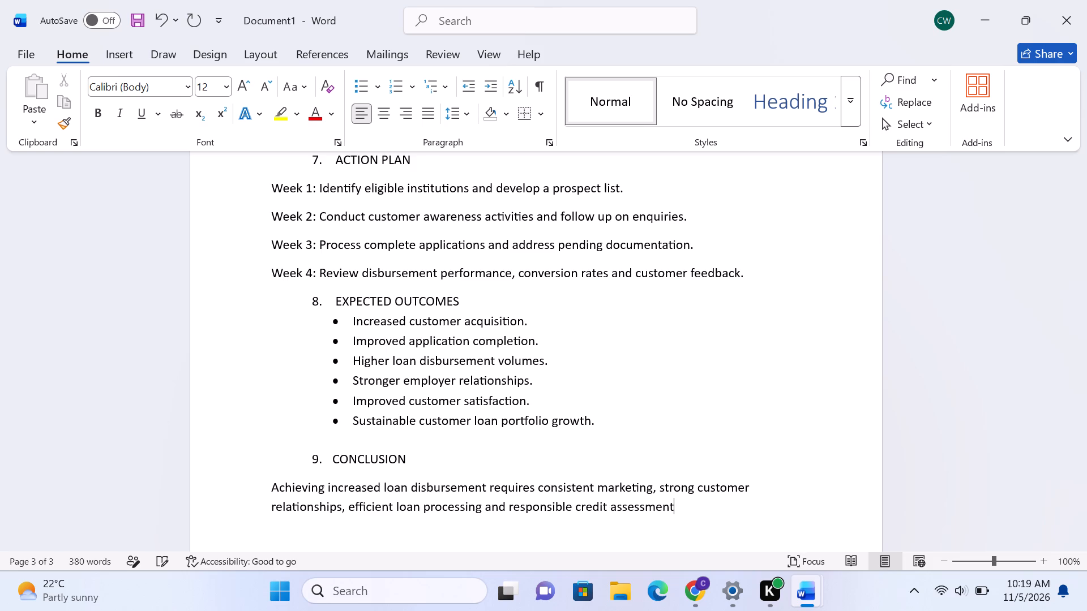
key("period")
Start a second conclusion paragraph with "The customer department".
key("Return")
type("the customer department")
key("space")
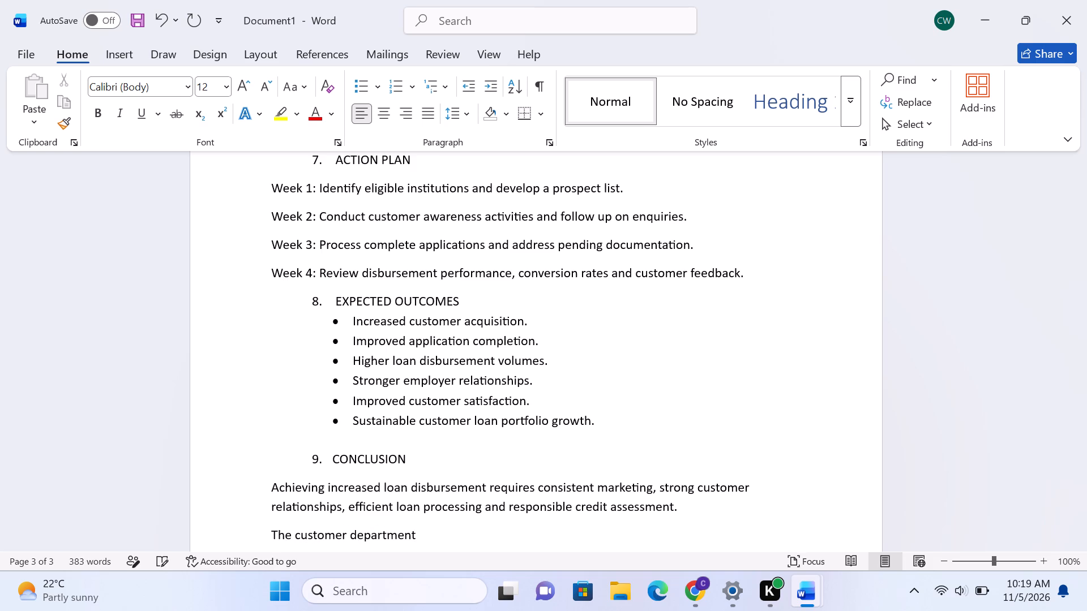
Reword the opening of the second conclusion paragraph to "The Consumer Department".
key("BackSpace")
key("BackSpace")
key("BackSpace")
key("BackSpace")
key("BackSpace")
key("BackSpace")
key("BackSpace")
key("BackSpace")
key("BackSpace")
key("BackSpace")
key("BackSpace")
key("BackSpace")
key("BackSpace")
key("BackSpace")
key("BackSpace")
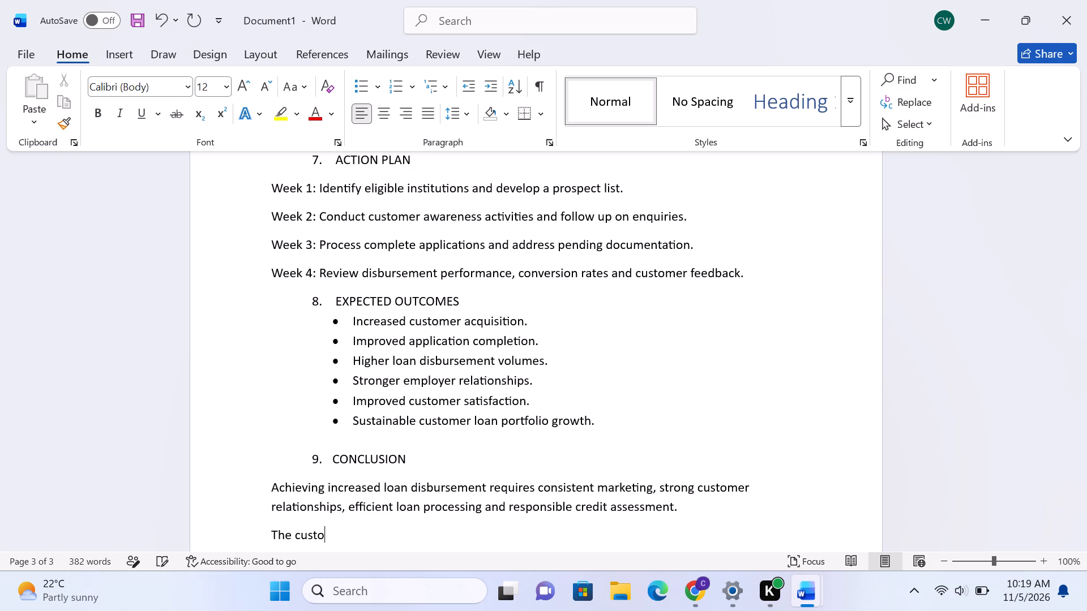
key("BackSpace")
key("BackSpace")
key("BackSpace")
key("BackSpace")
key("BackSpace")
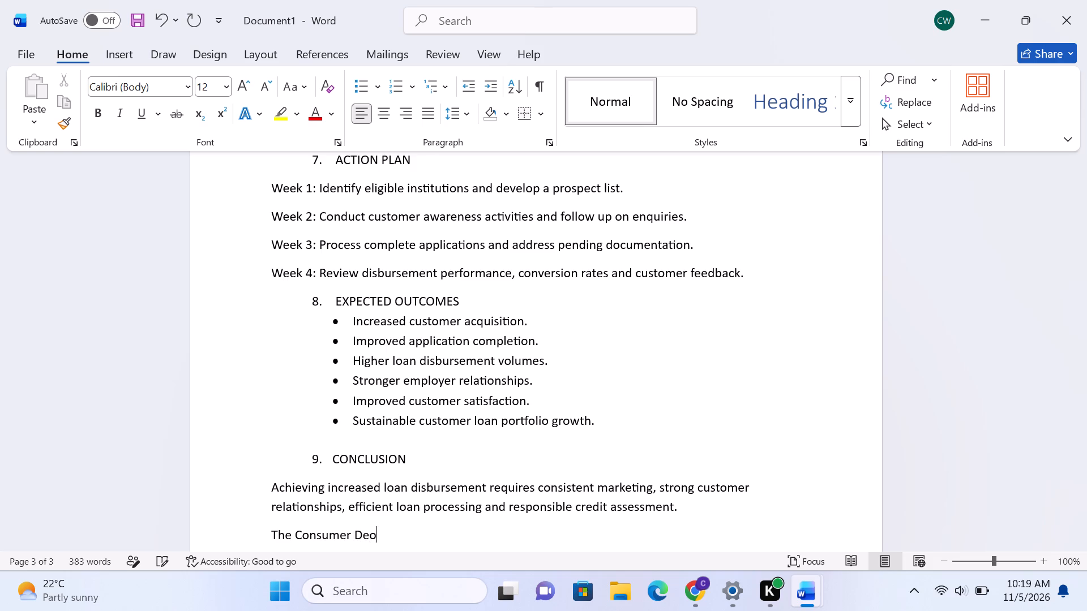
key("BackSpace")
type("partment")
key("space")
Continue the sentence with "at Progressive Credit, Upper Hill Branch".
type("at")
key("space")
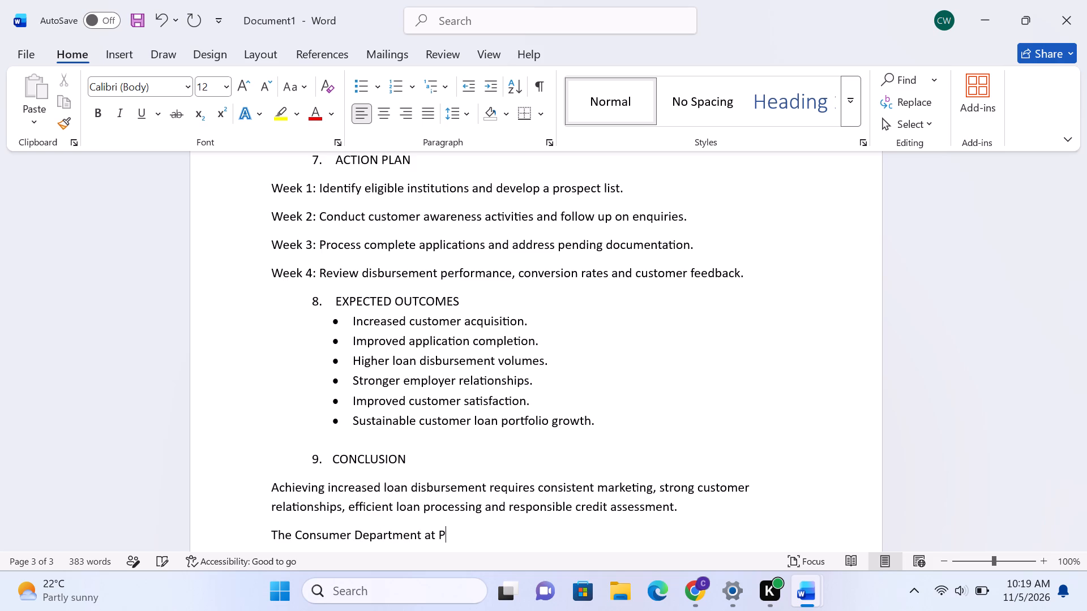
type("rogressive")
key("space")
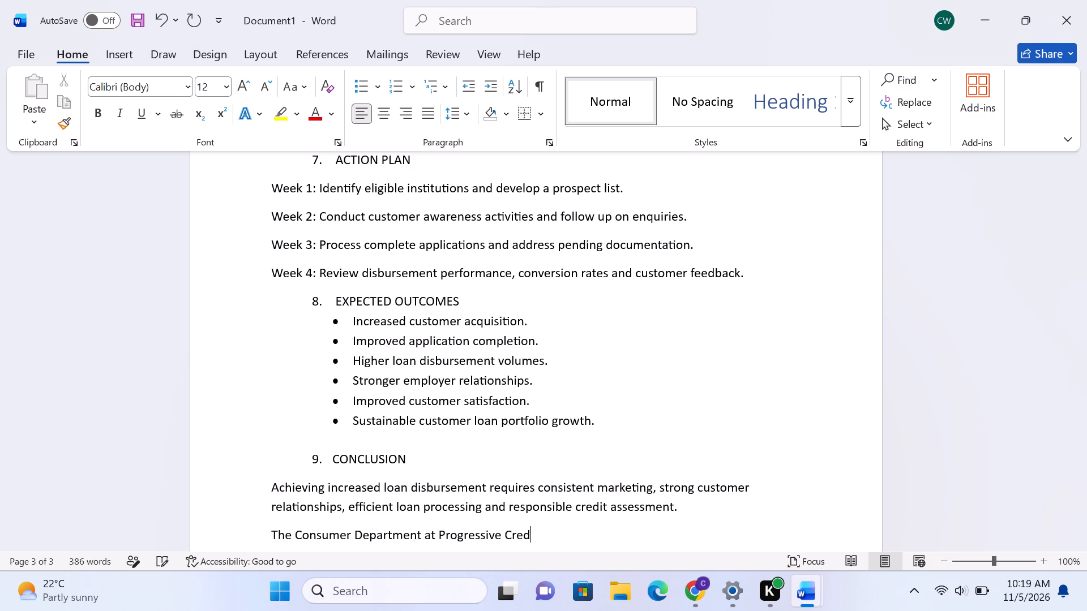
key("BackSpace")
type(",")
key("space")
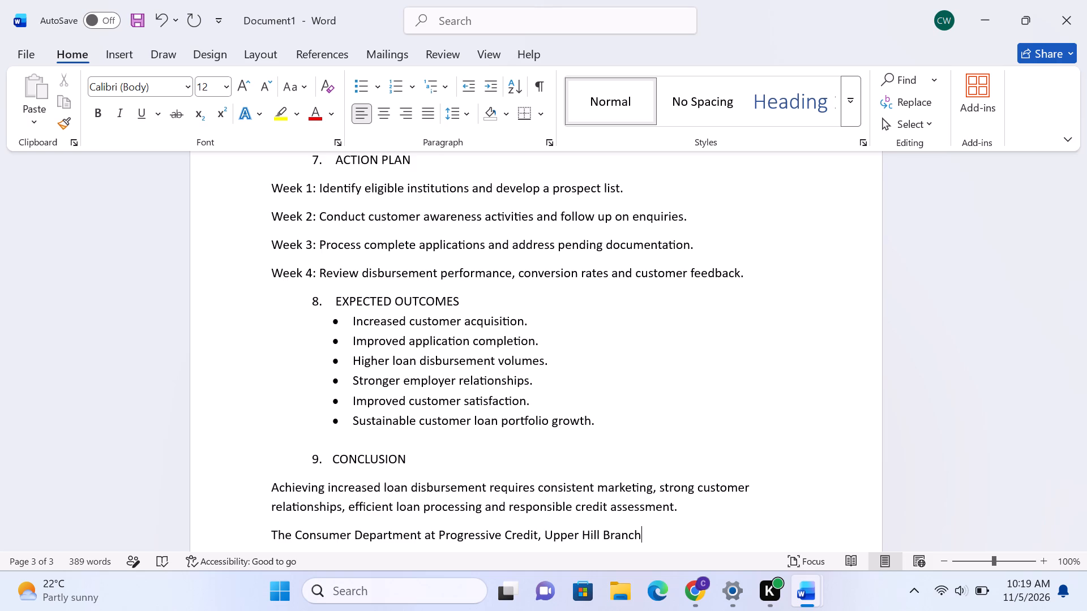
Continue the second conclusion sentence with "should adopt a structured and measurable".
key("space")
type("should adopt")
key("space")
type("a structured")
key("space")
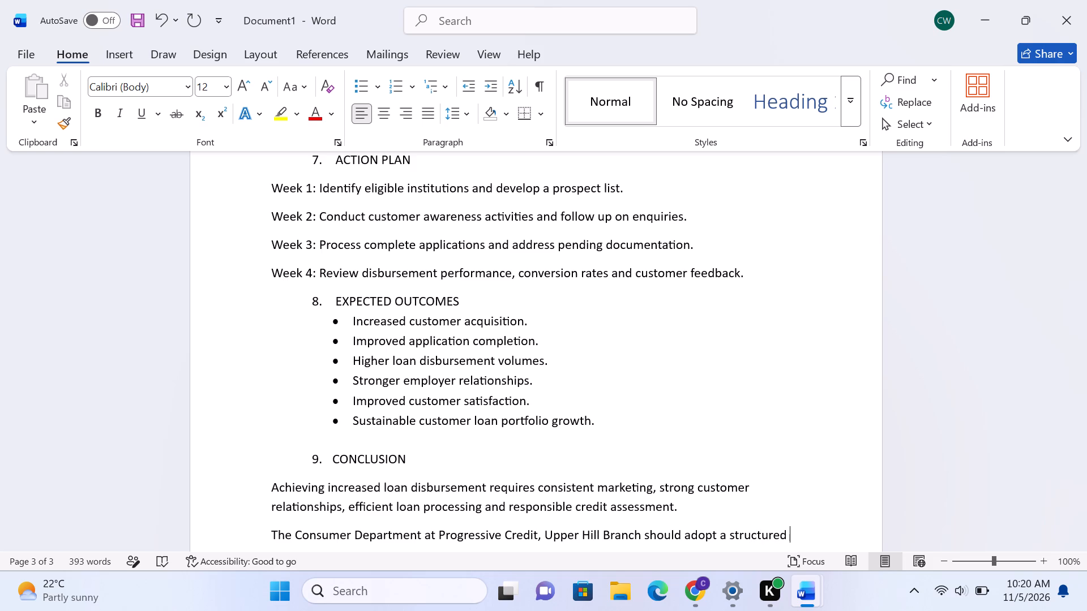
type("and ,")
key("m")
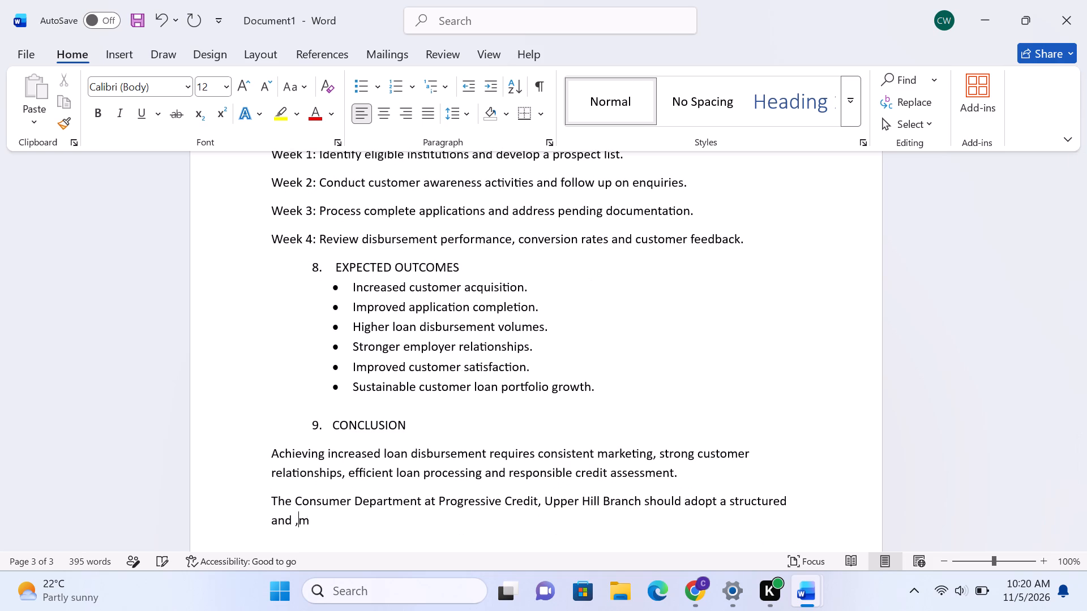
key("BackSpace")
key("BackSpace")
type("measurable")
key("space")
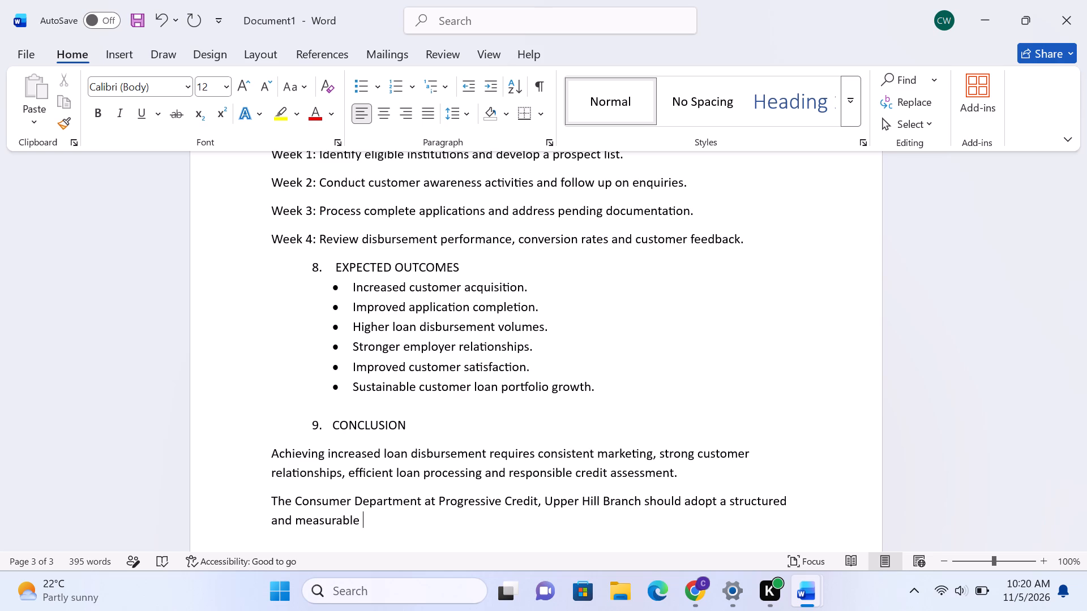
Continue the sentence with "approach to customer acquisition".
type("approach to")
key("space")
key("c")
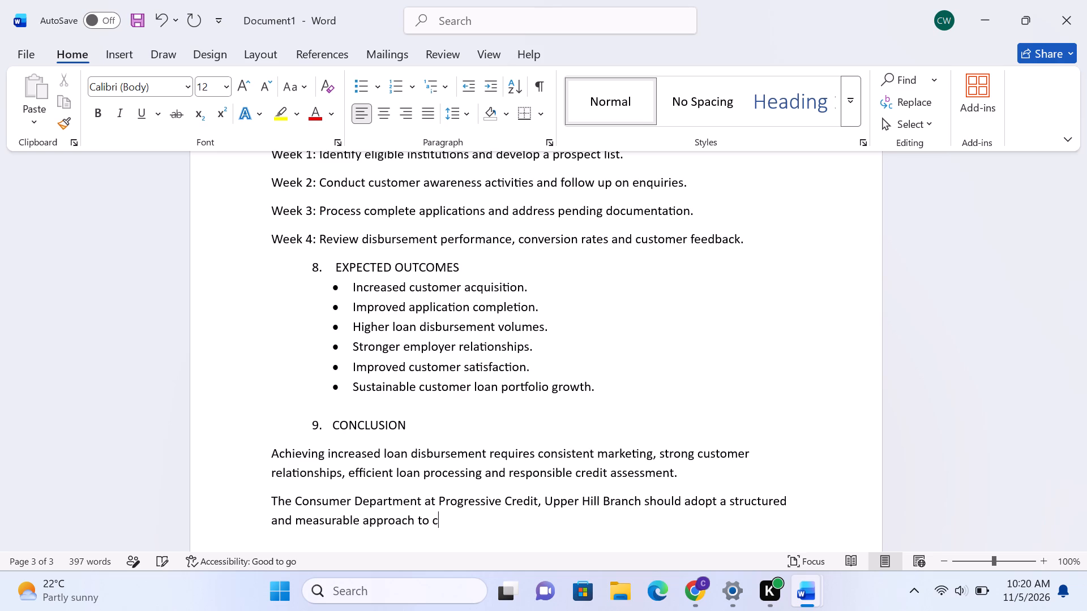
type("ustomer")
key("space")
type("ac")
type("quisition")
key("space")
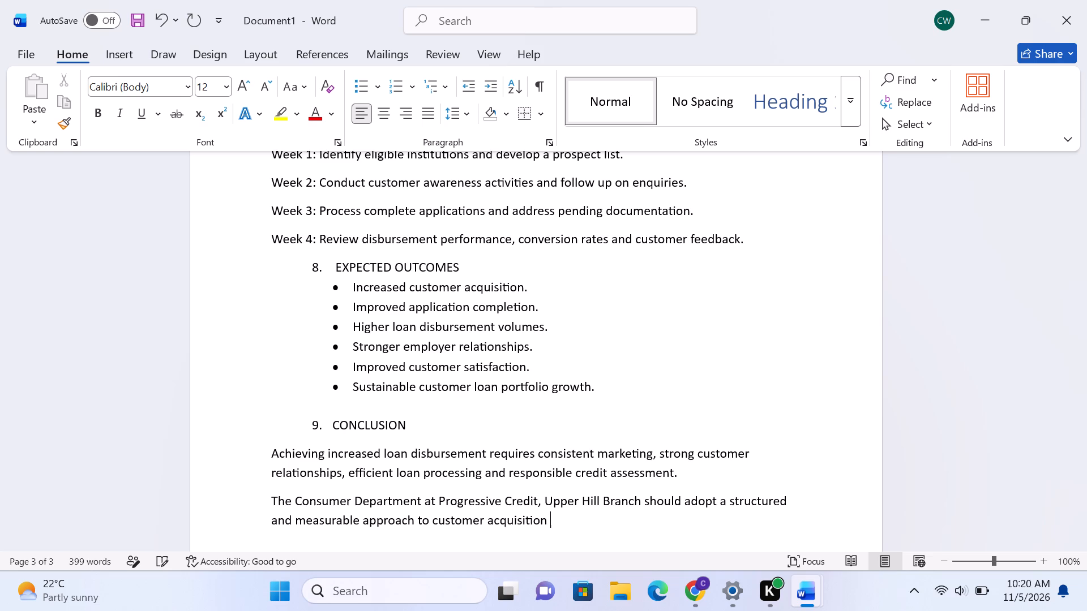
Complete the second conclusion paragraph with "and loan conversion to achieve sustainable growth.".
type("and lona")
key("BackSpace")
key("BackSpace")
type("ab")
key("BackSpace")
type("n co")
type("nversion")
key("space")
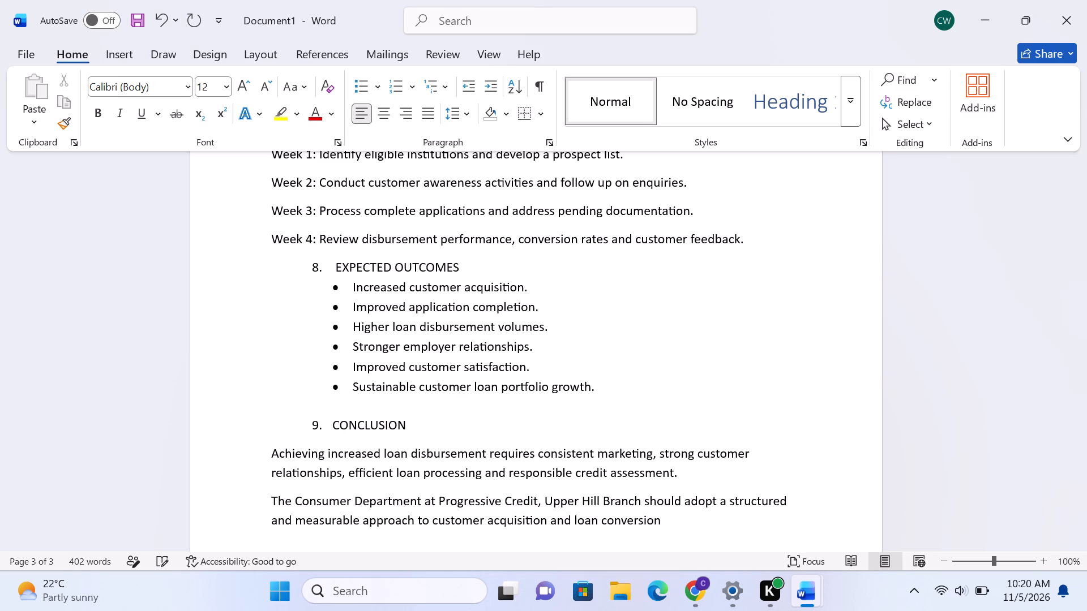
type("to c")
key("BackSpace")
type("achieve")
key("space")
Finish the second conclusion paragraph with the words "sustainable growth.".
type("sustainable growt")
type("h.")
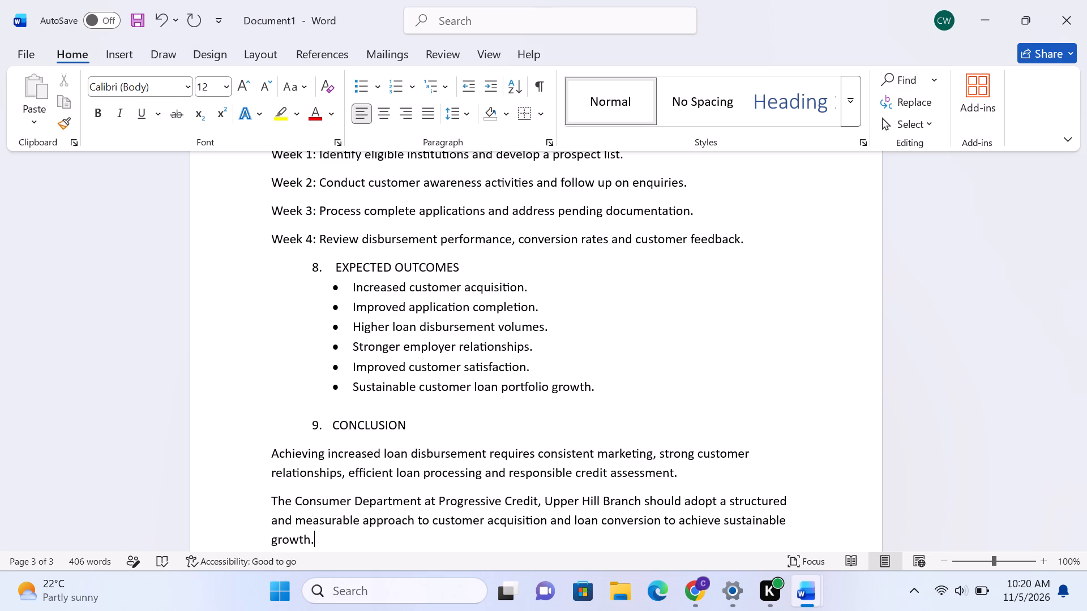
Leave a blank line below the conclusion and add an indented sign-off line reading "Prepared by ; Consumer Department".
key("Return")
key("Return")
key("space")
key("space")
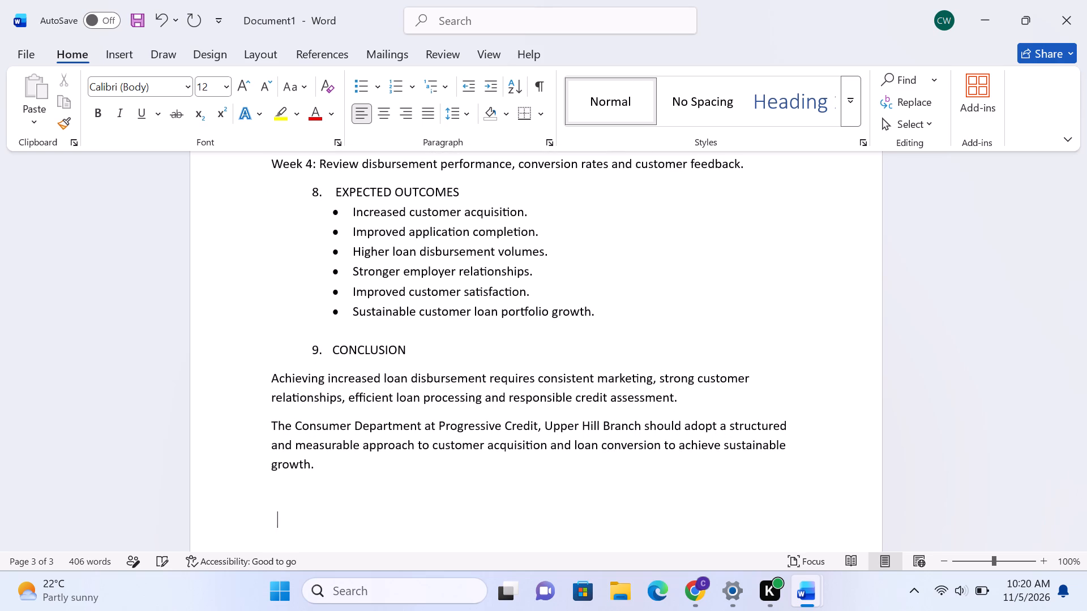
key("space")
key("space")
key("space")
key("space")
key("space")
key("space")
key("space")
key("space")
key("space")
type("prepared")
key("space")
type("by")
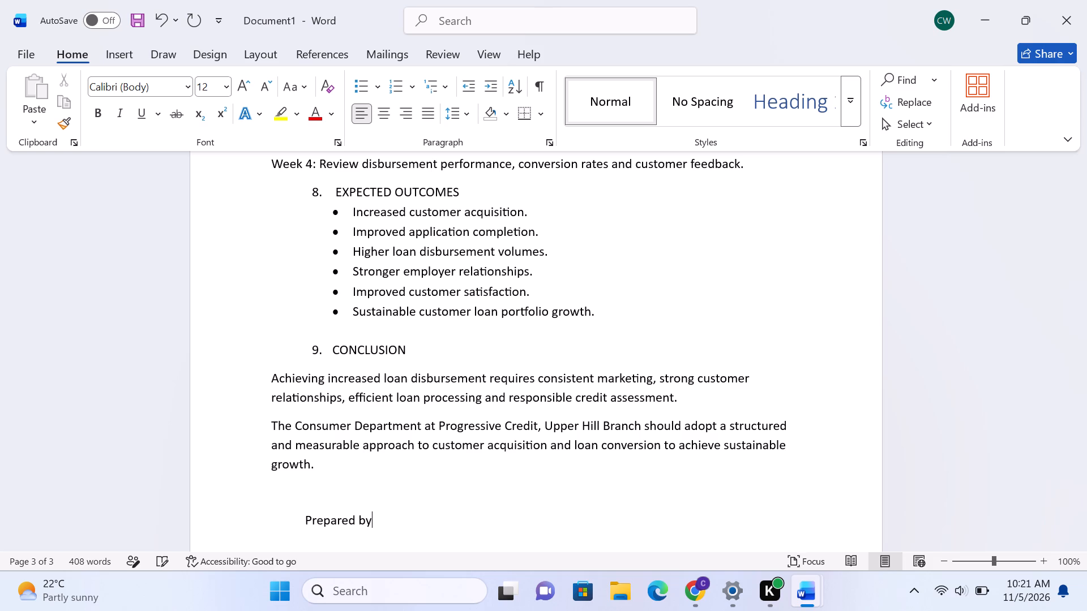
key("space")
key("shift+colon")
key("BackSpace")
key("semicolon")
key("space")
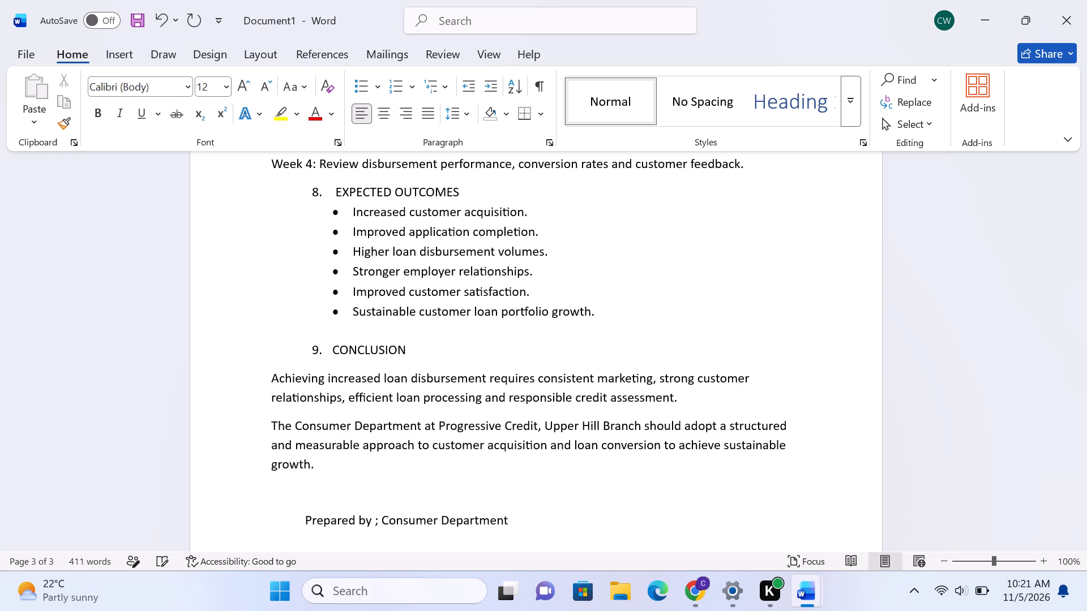
Add a second indented sign-off line below it, starting with "Progressive Credit ;".
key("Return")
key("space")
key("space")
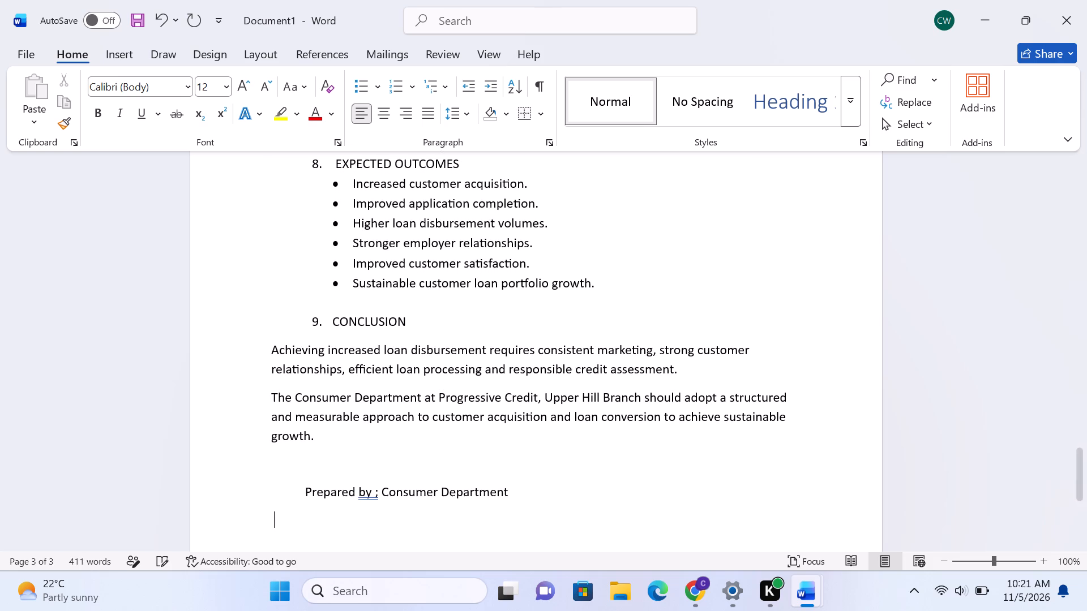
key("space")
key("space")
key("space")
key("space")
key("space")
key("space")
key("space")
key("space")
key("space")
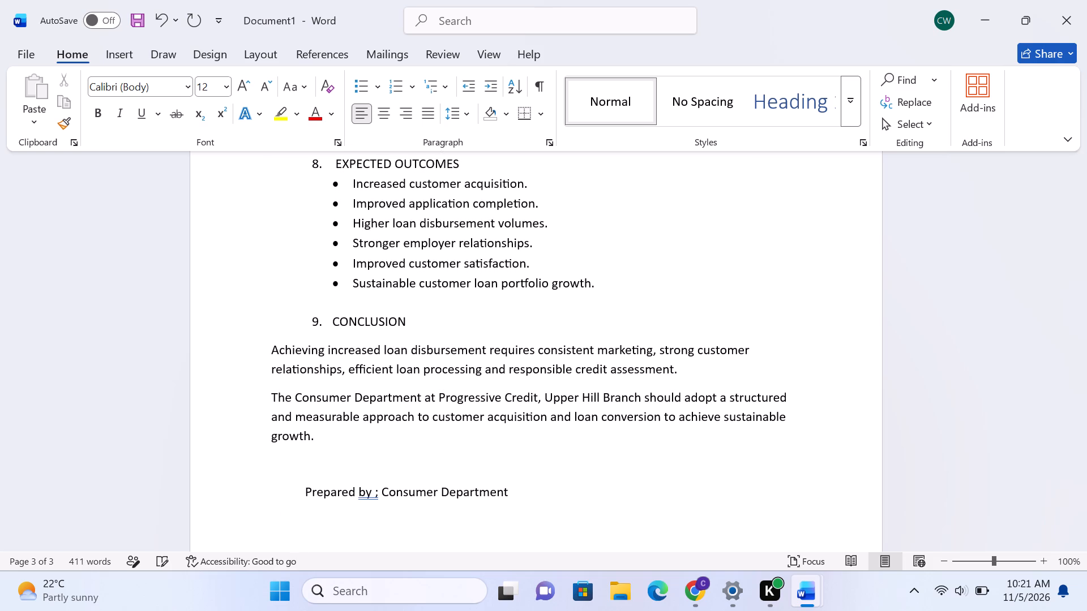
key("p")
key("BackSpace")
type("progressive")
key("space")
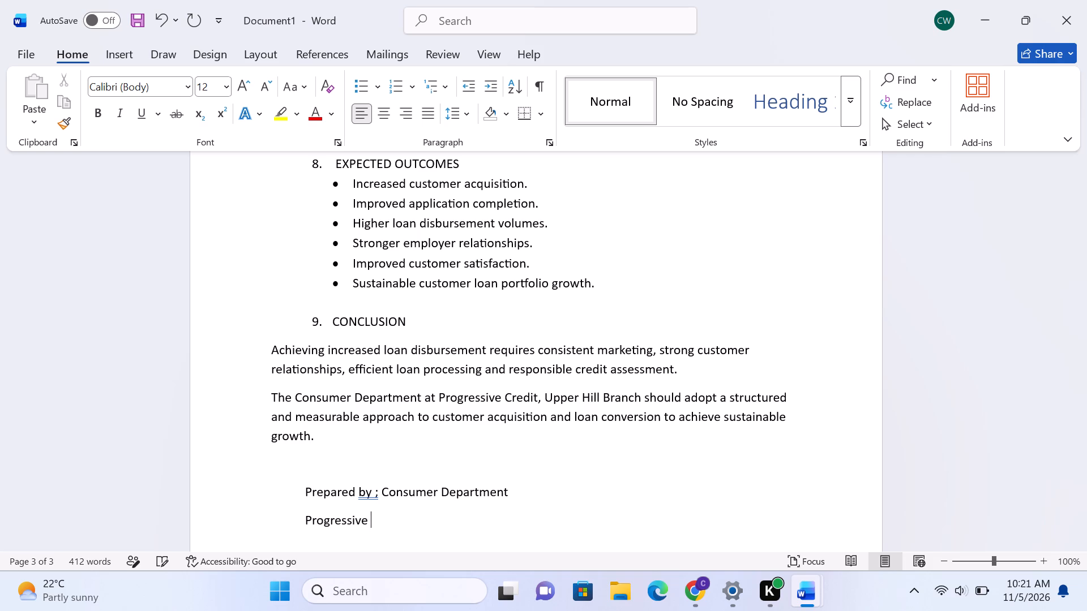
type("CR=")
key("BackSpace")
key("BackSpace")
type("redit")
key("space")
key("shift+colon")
Finish the second sign-off line as "Progressive Credit ; Upper Hill Branch".
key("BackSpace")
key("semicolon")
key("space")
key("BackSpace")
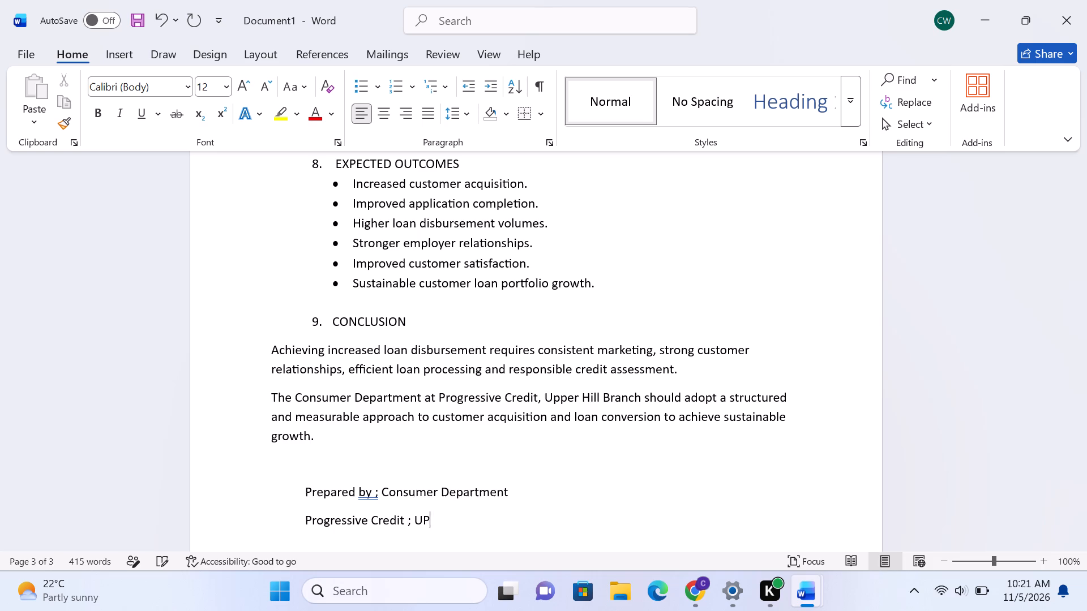
type("pper")
key("space")
key("b")
type("ranch")
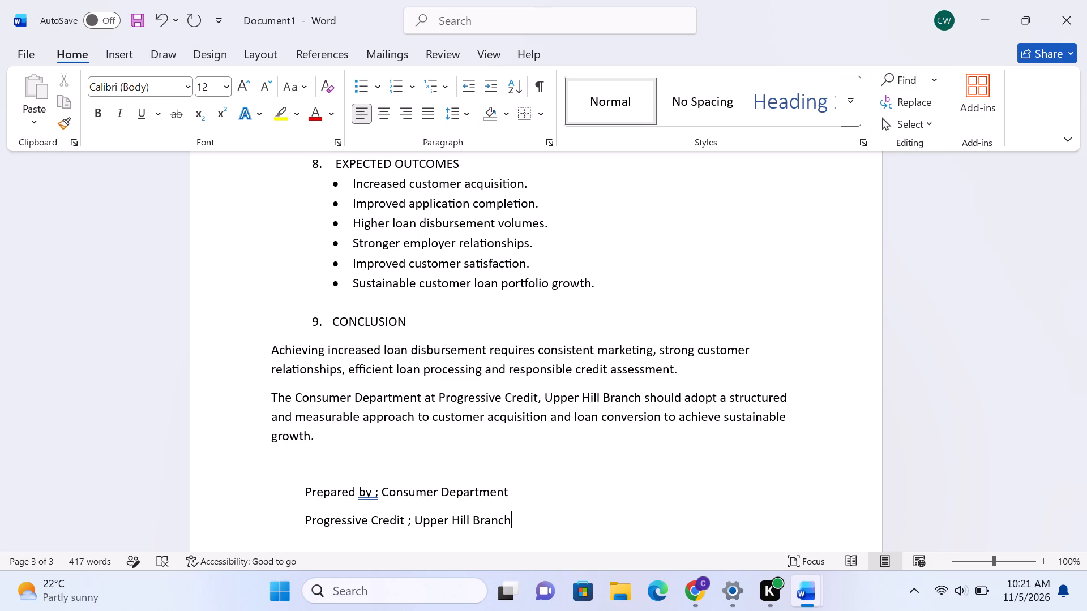
Correct the flagged spacing in the sign-off's "Prepared by ;" to read "Prepared by;".
left_click_drag(358, 487, 363, 494)
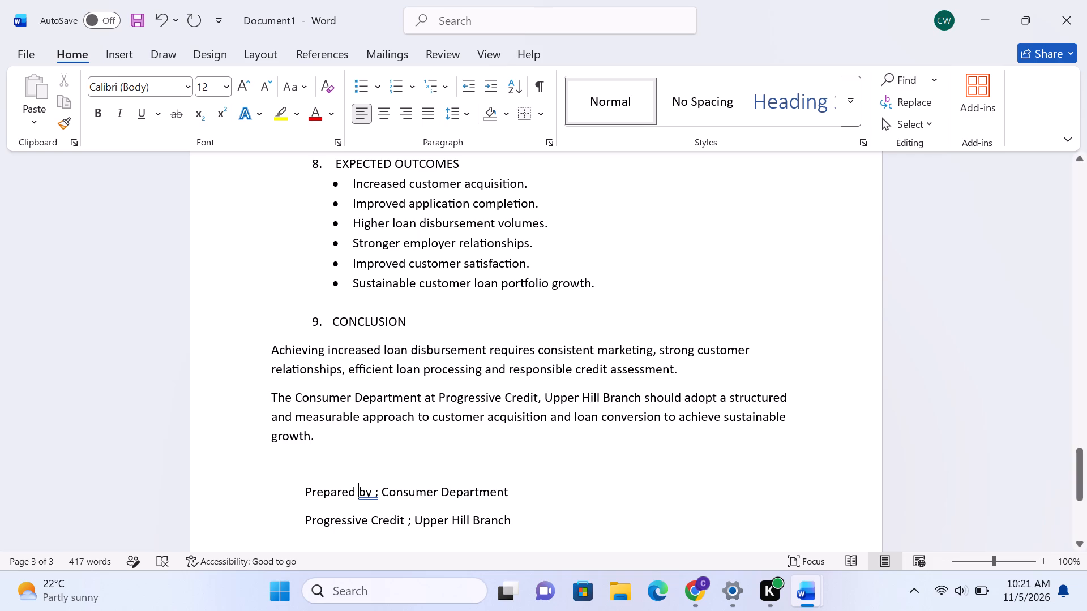
left_click_drag(363, 494, 378, 496)
right_click(378, 496)
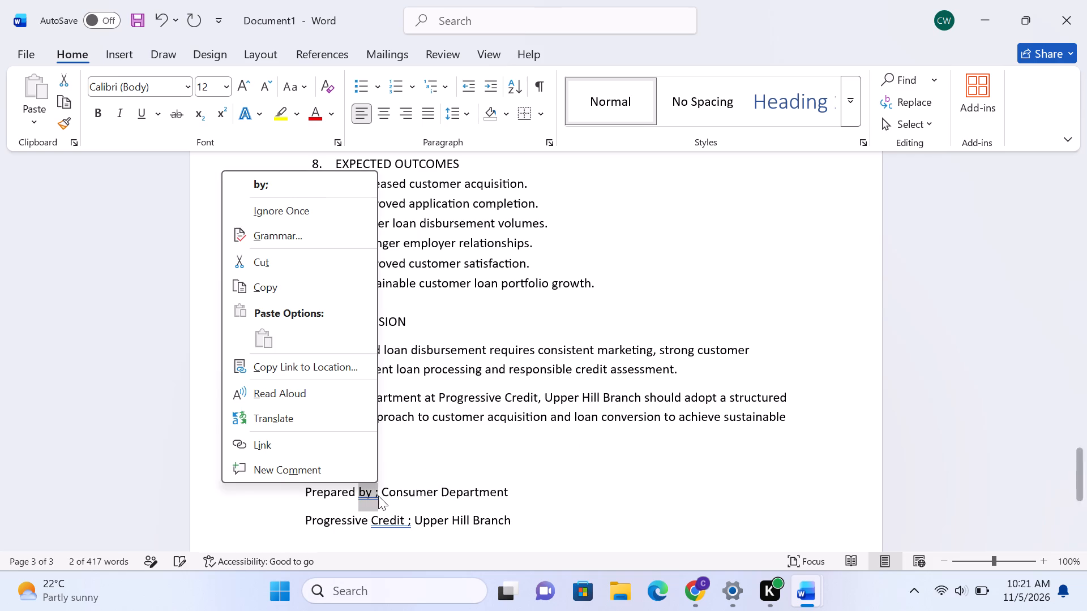
Apply the suggested spacing correction "by;" in the sign-off's "Prepared by" line.
left_click(323, 177)
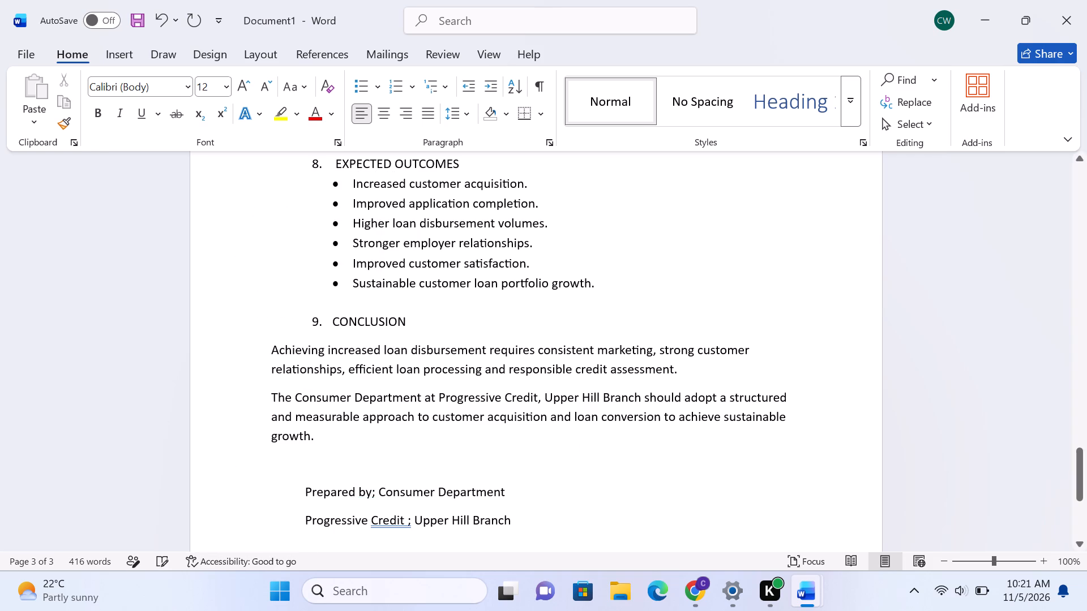
Correct the flagged spacing in the second sign-off line to read "Progressive Credit; Upper Hill Branch".
left_click_drag(369, 521, 408, 527)
left_click(408, 527)
left_click_drag(370, 519, 413, 526)
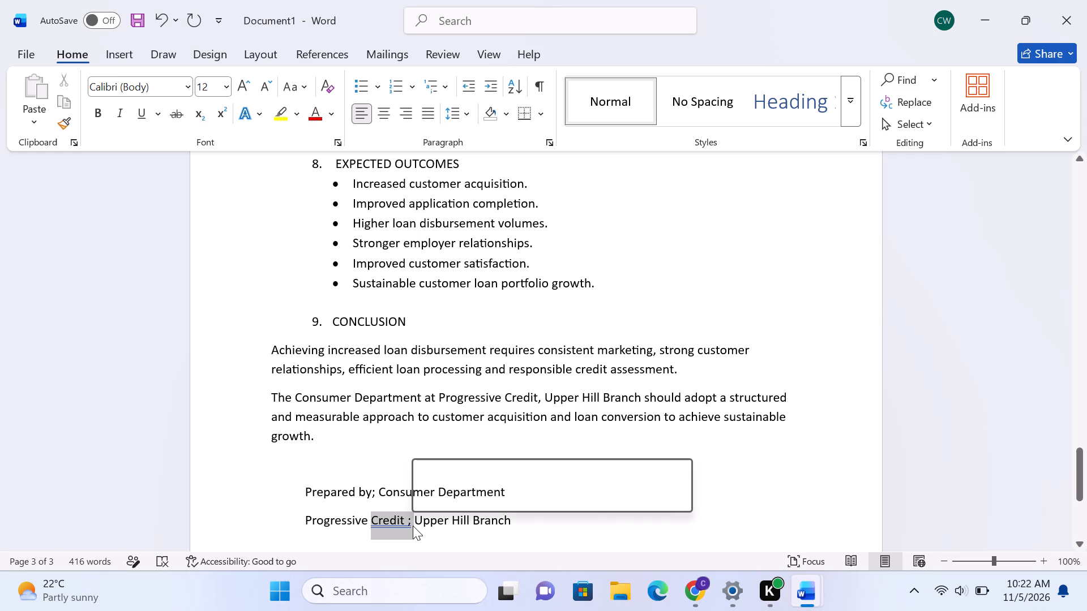
right_click(413, 526)
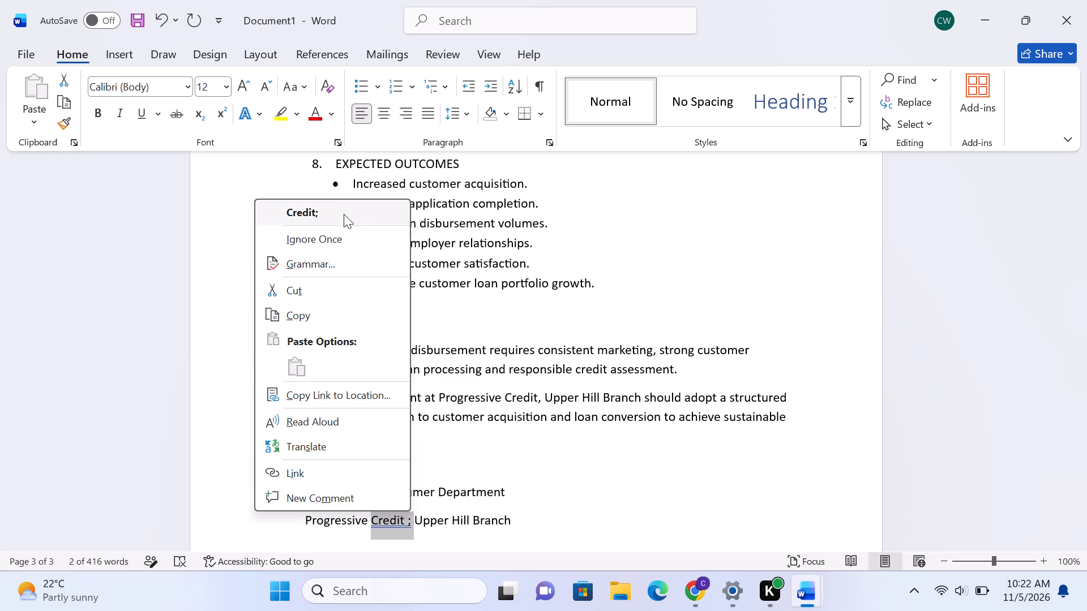
left_click(344, 214)
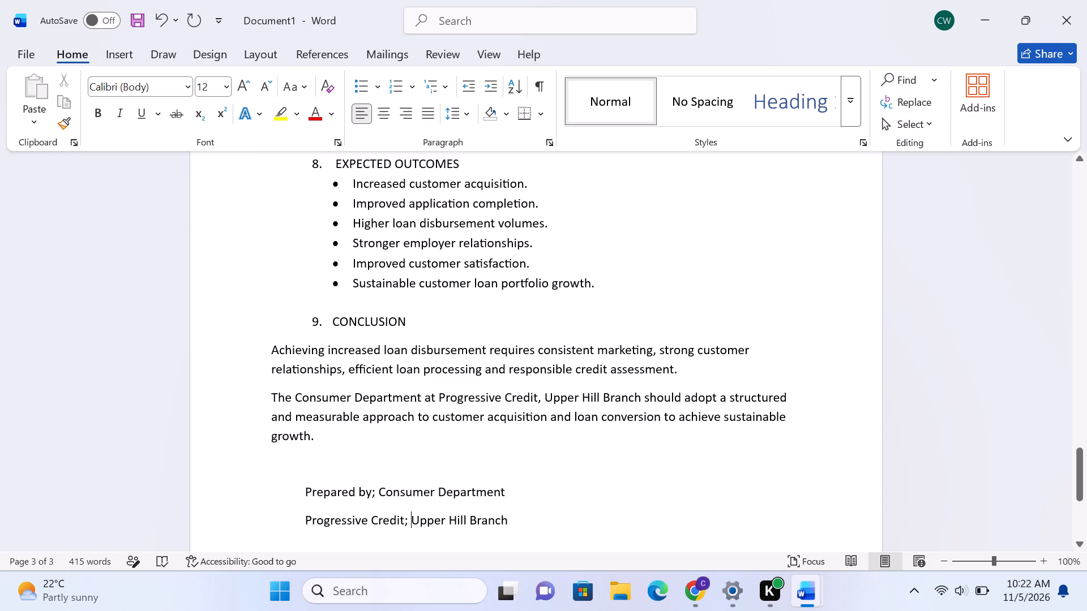
Open the font choices for the two sign-off lines, from "Prepared by;" to "Upper Hill Branch", and browse the available fonts.
left_click_drag(300, 488, 501, 531)
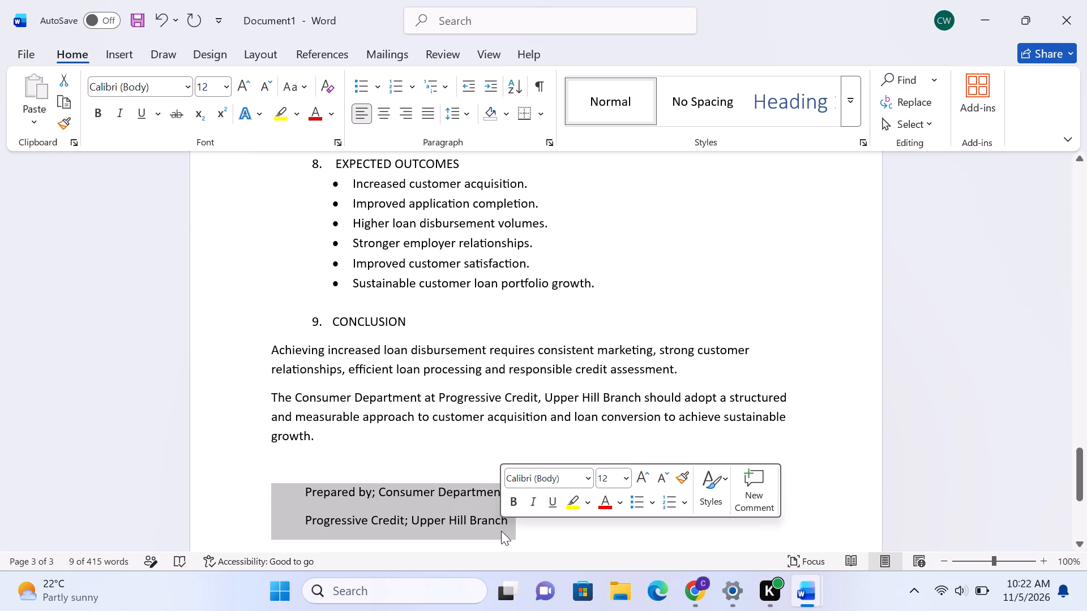
left_click(588, 478)
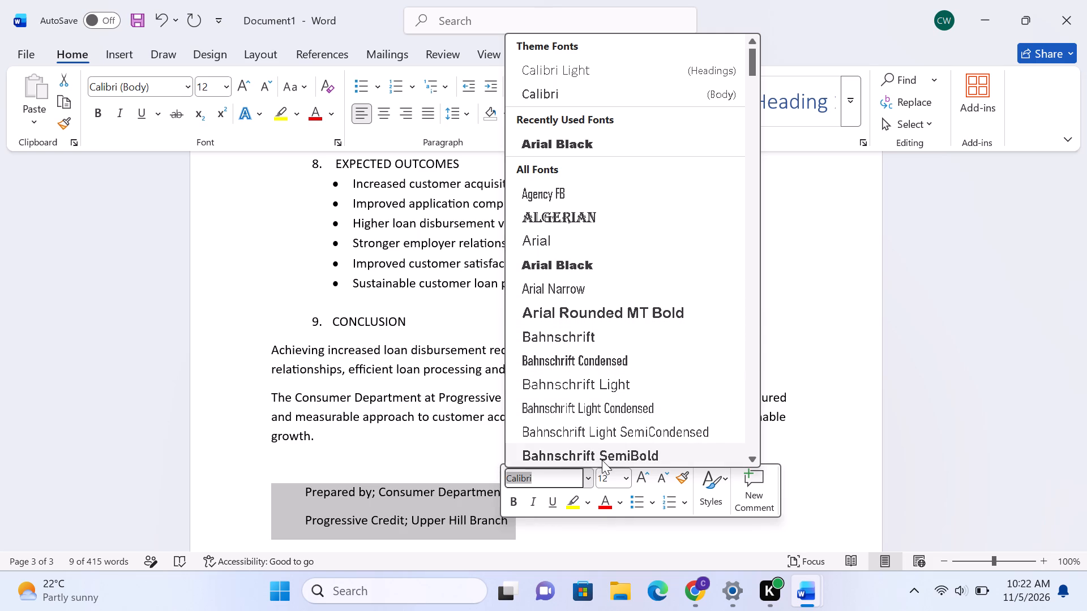
triple_click(753, 463)
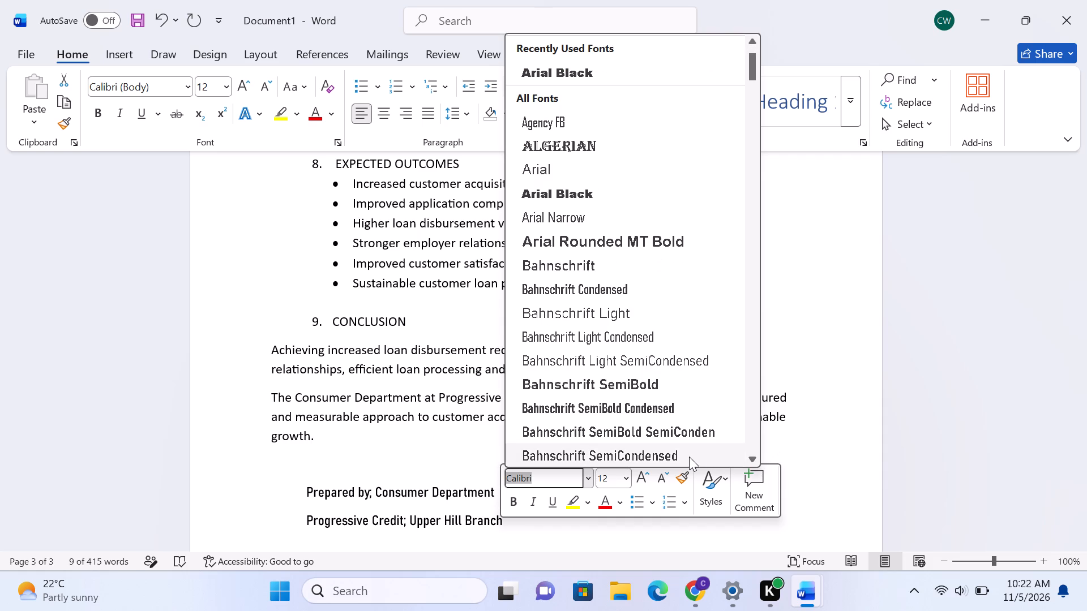
Set both sign-off lines at the end of the document in Arial Black.
left_click(614, 193)
left_click(807, 283)
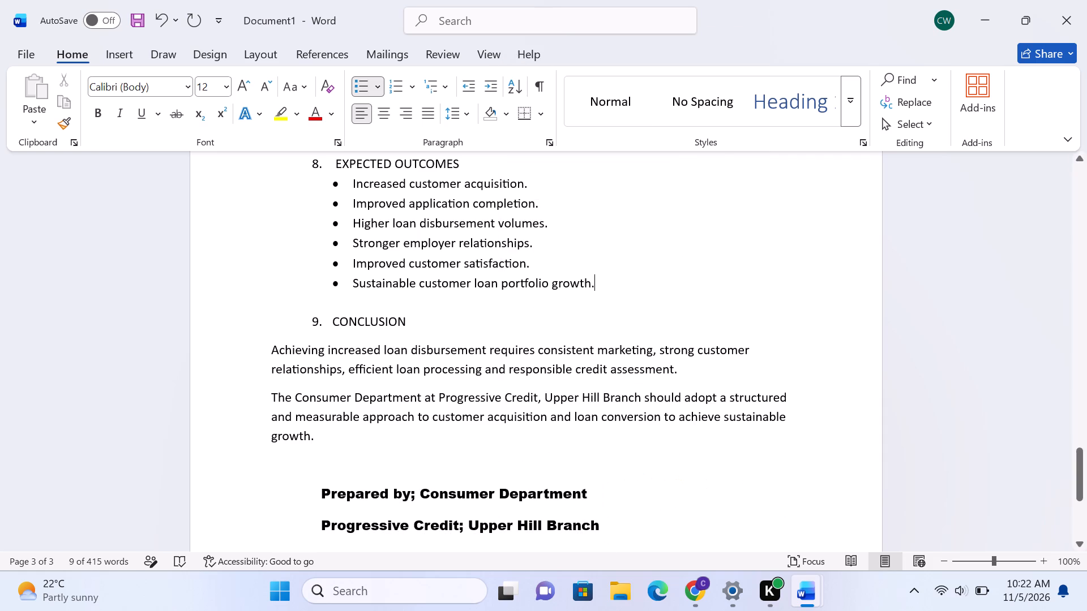
Underline the "Workplace Marketing" subheading in the CUSTOMER ACQUISITION section.
left_click_drag(1081, 463, 1071, 407)
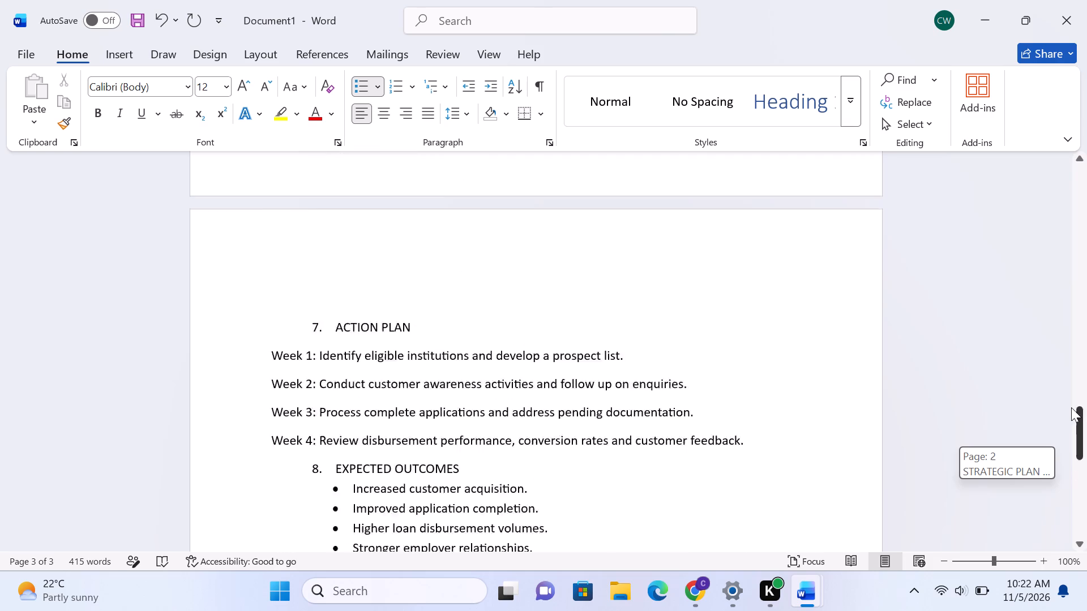
left_click_drag(1071, 407, 1055, 255)
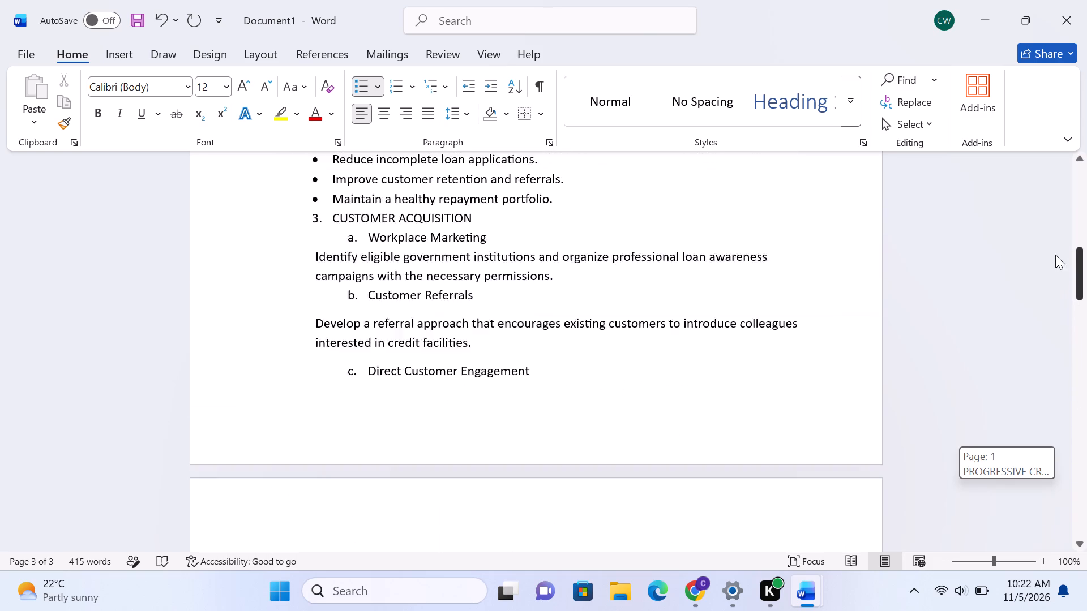
left_click_drag(1055, 255, 1055, 157)
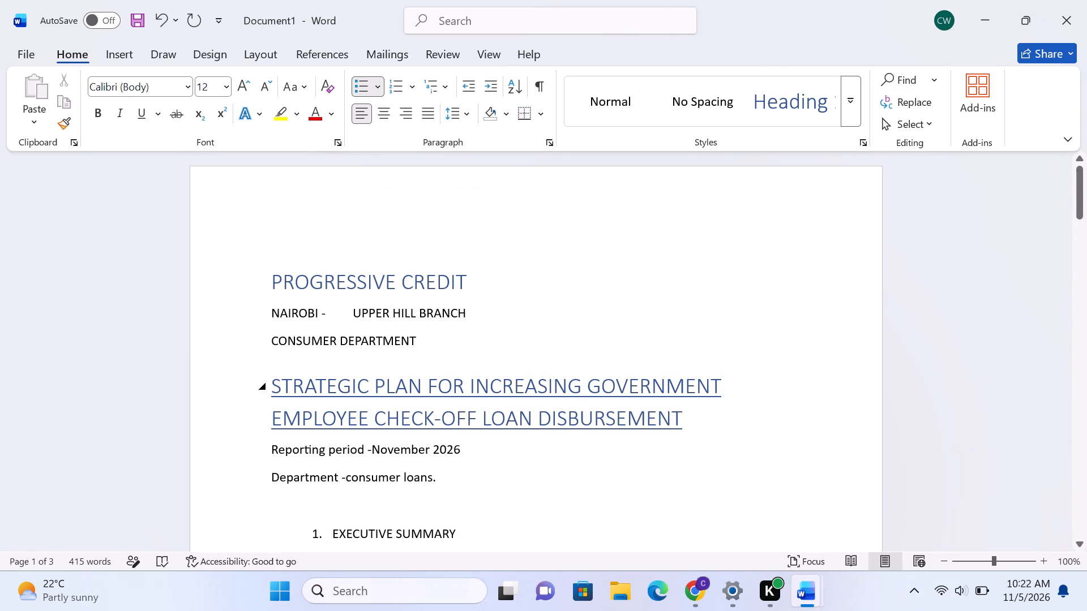
left_click_drag(1079, 197, 1081, 250)
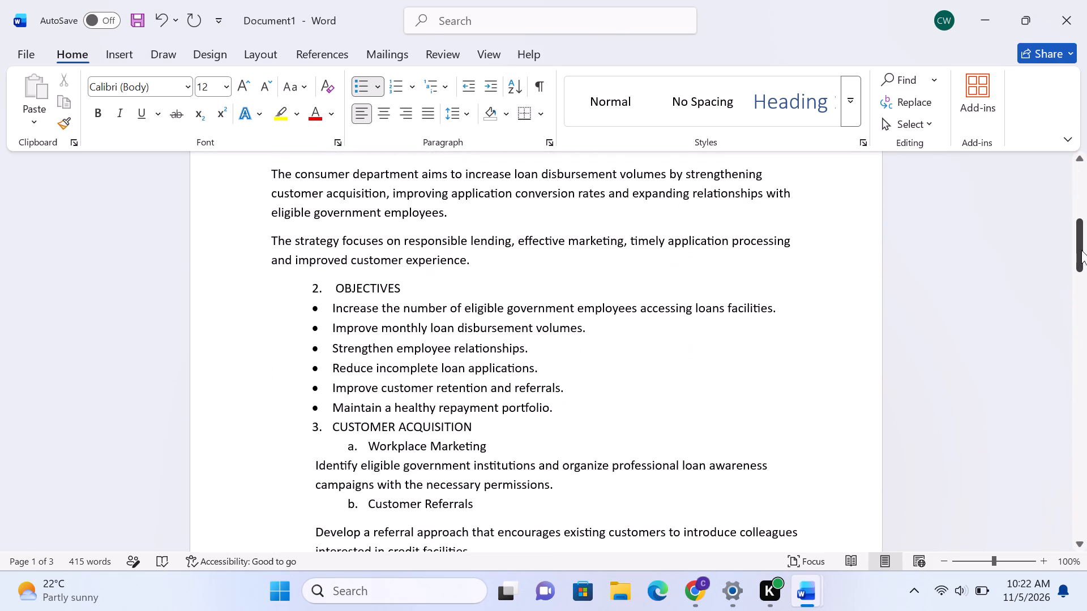
left_click_drag(1081, 250, 1077, 272)
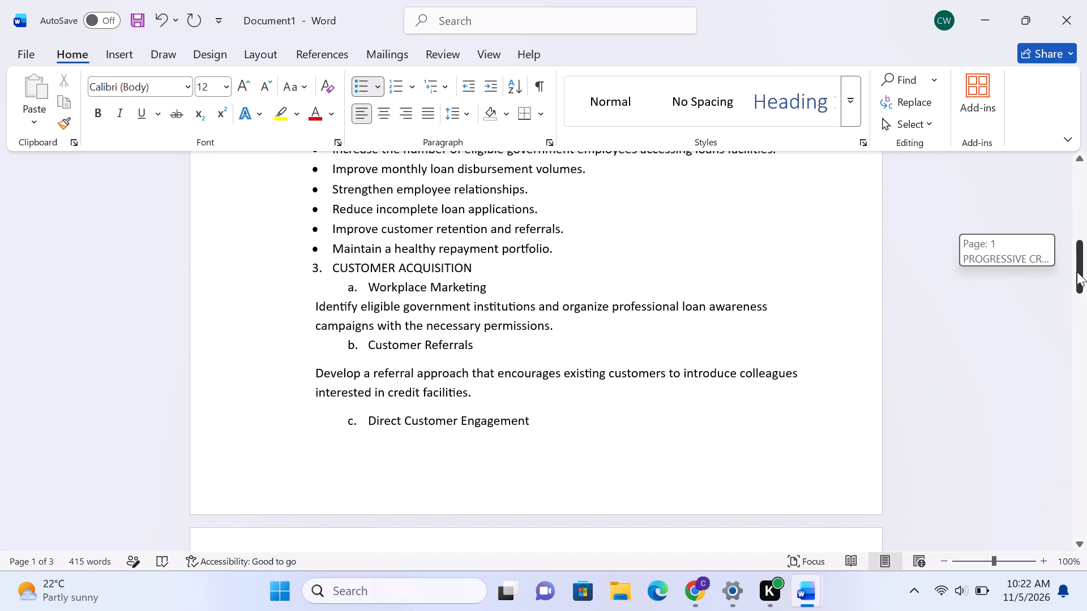
left_click_drag(1077, 272, 1073, 268)
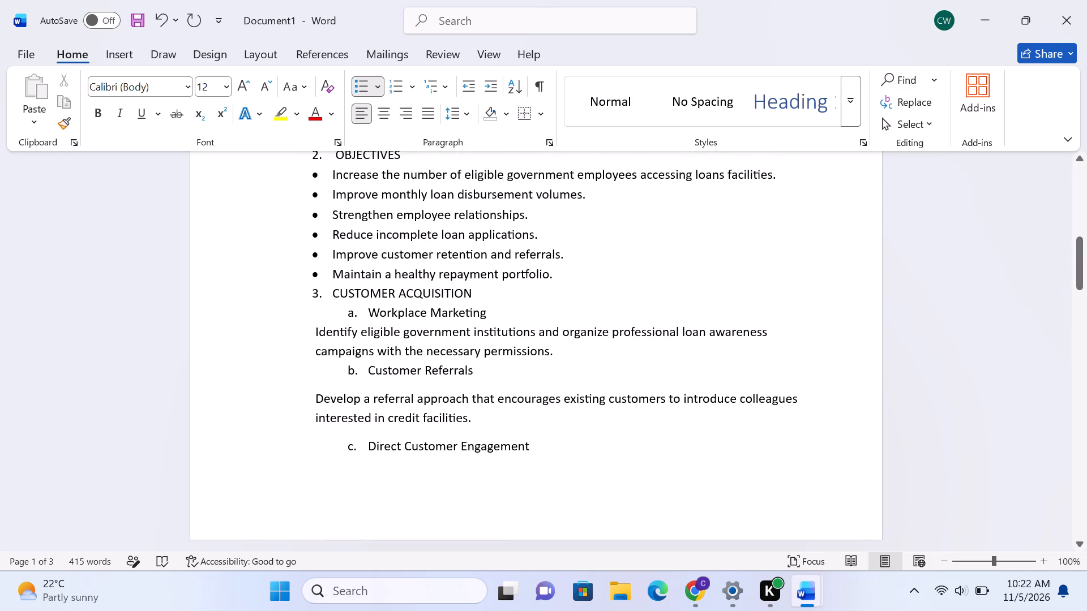
left_click_drag(366, 311, 471, 312)
left_click(517, 282)
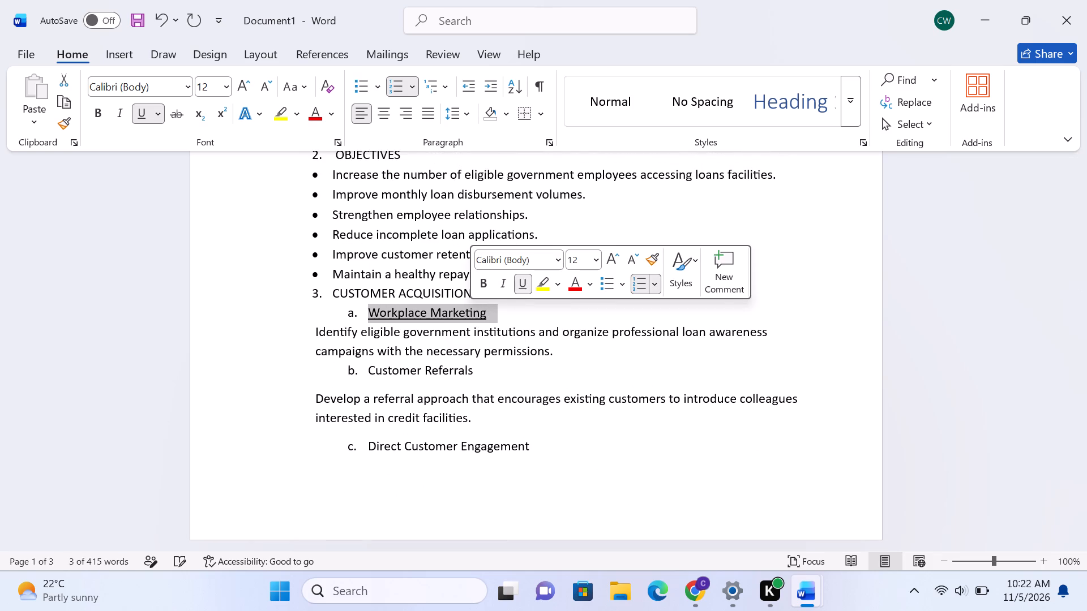
Underline the "Customer Referrals", "Direct Customer Engagement" and "Employer partnerships" subheadings in the CUSTOMER ACQUISITION section.
left_click_drag(364, 371, 456, 368)
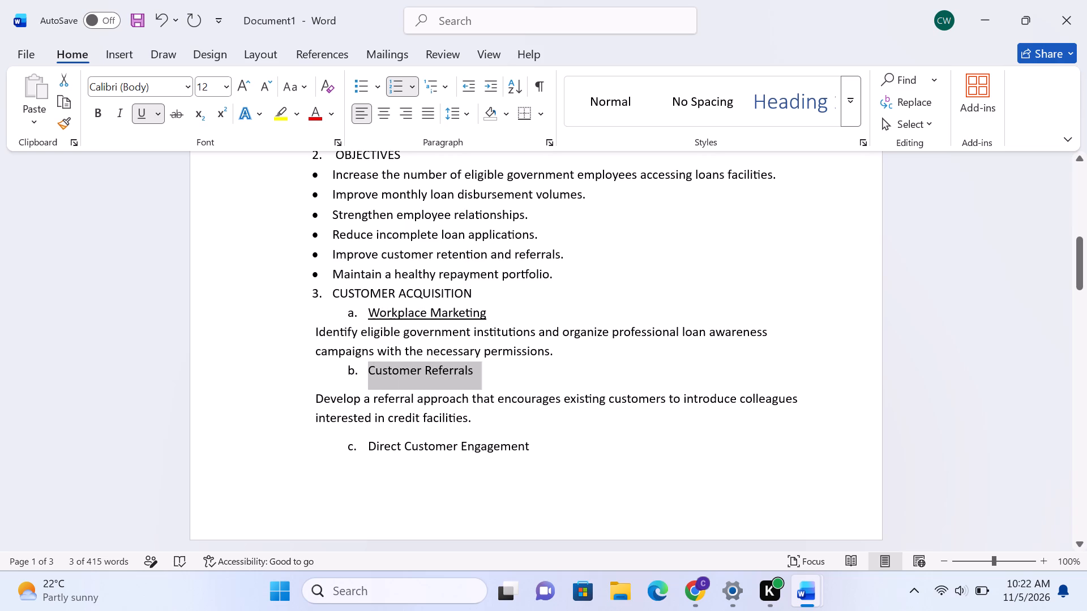
left_click_drag(456, 368, 465, 367)
left_click(512, 333)
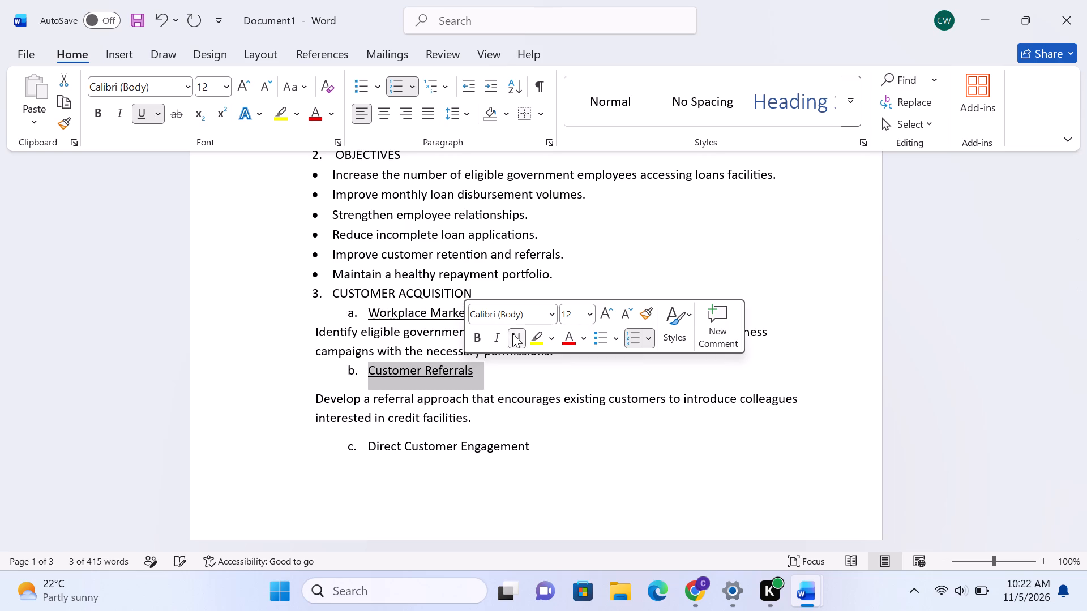
left_click_drag(366, 447, 469, 451)
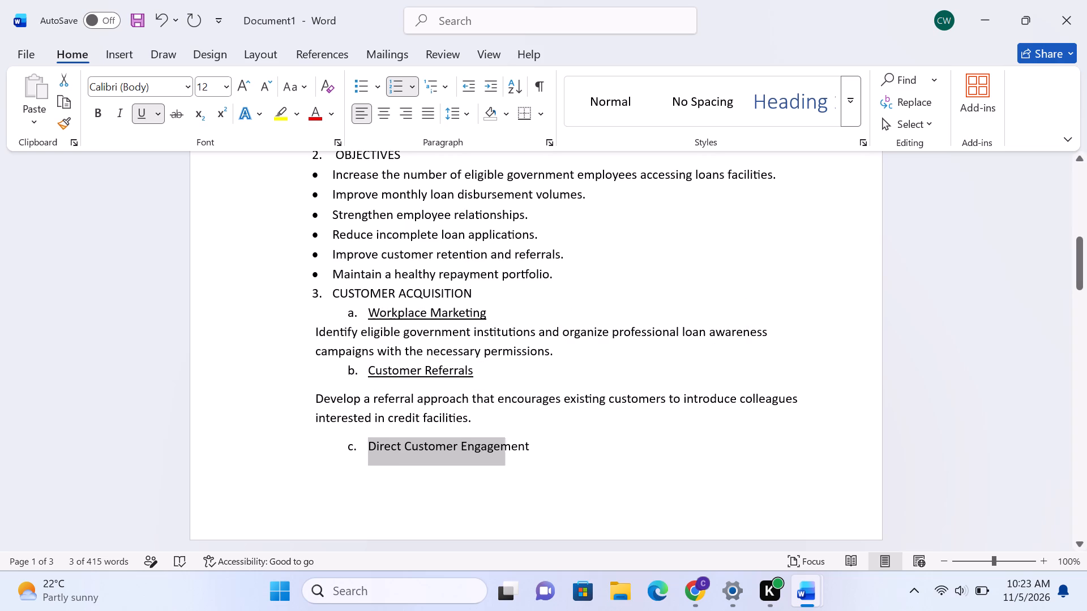
left_click_drag(469, 451, 508, 446)
left_click(558, 414)
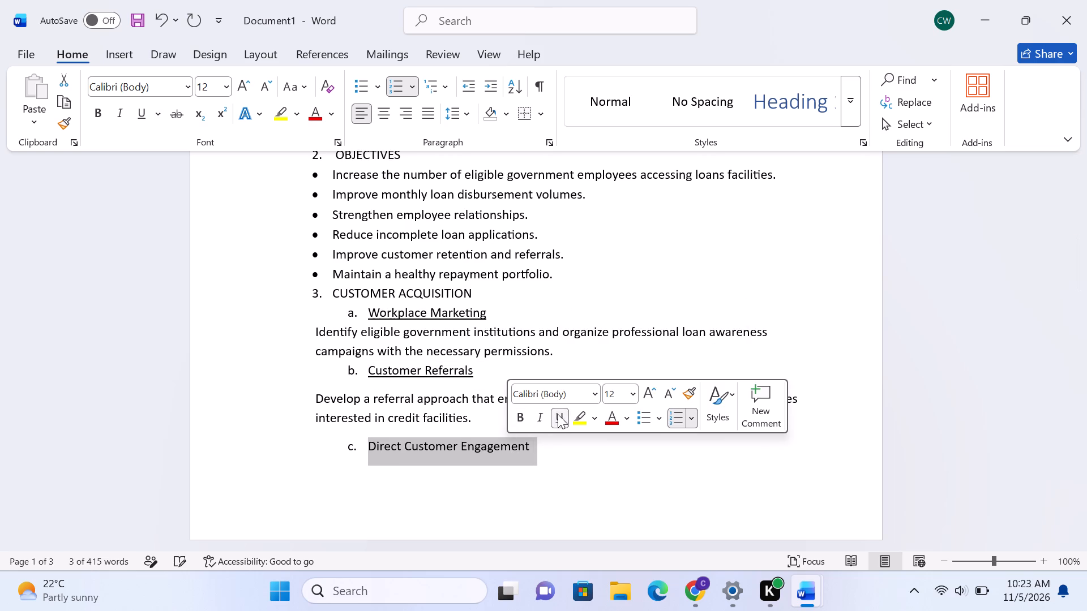
left_click_drag(1079, 279, 1079, 321)
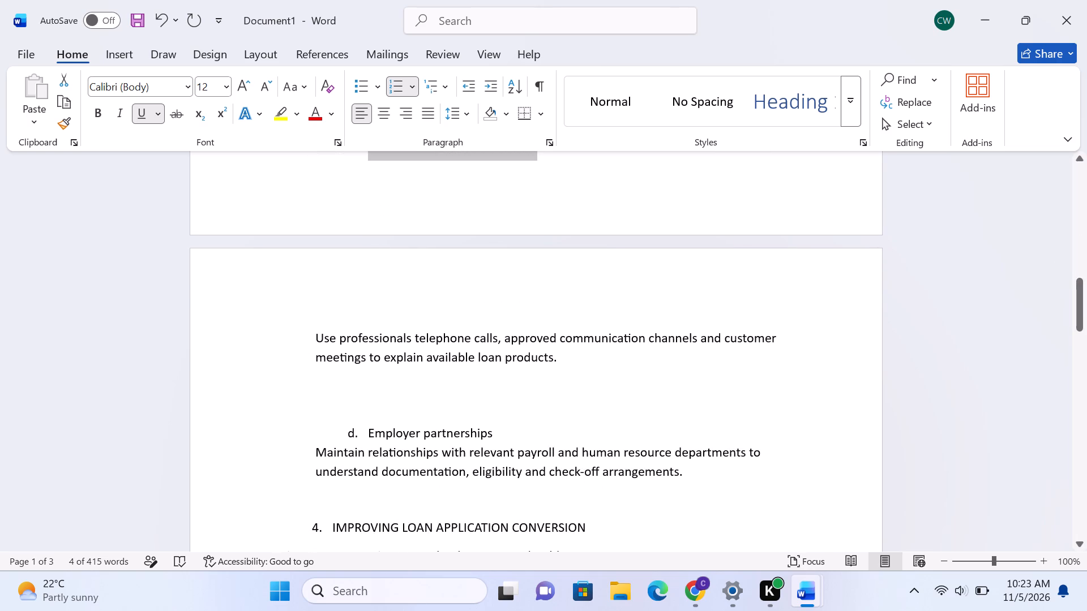
left_click_drag(367, 431, 479, 432)
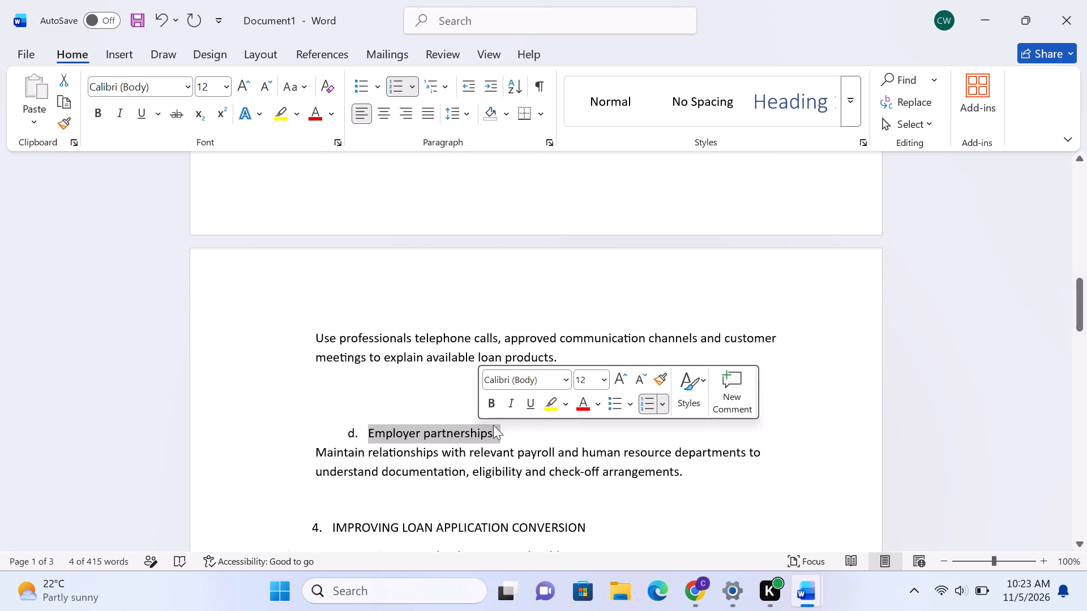
left_click(525, 405)
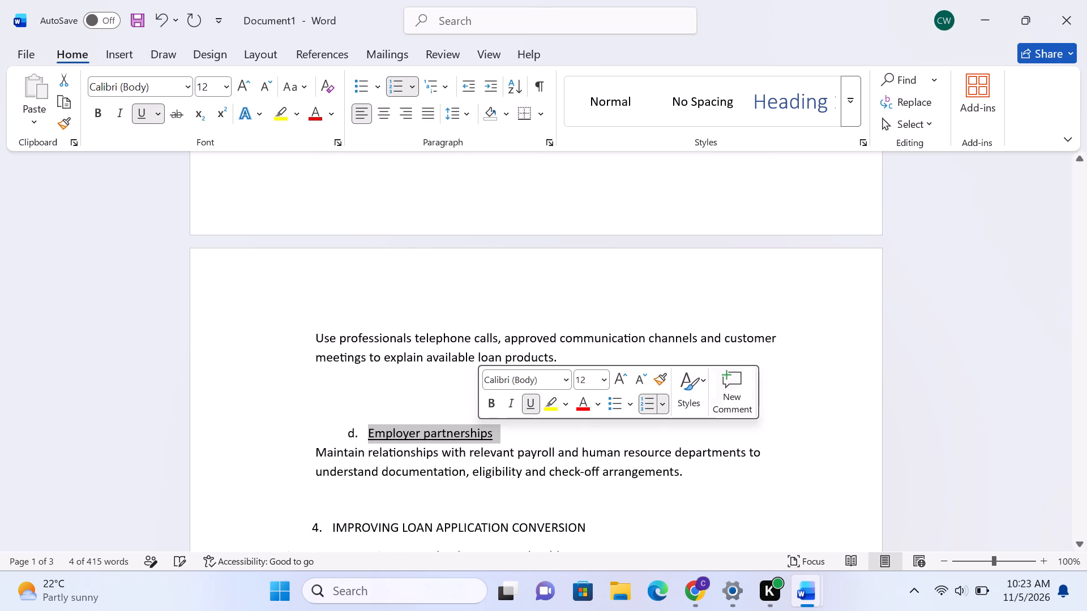
Set the font colour of the "EXECUTIVE SUMMARY" section heading to the standard light blue.
left_click_drag(1082, 315, 1082, 373)
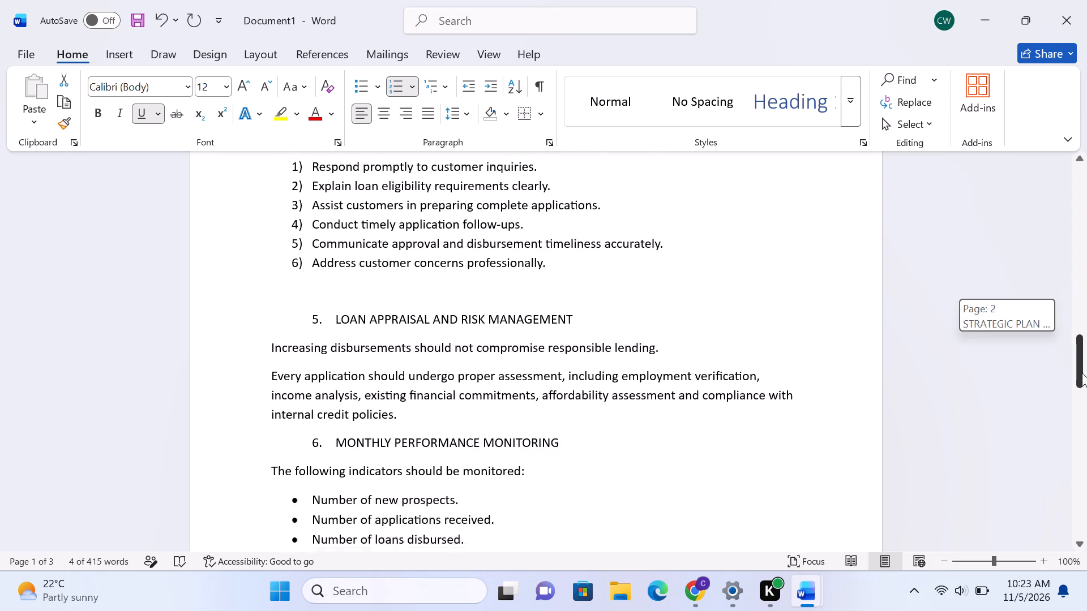
left_click_drag(1082, 373, 1069, 110)
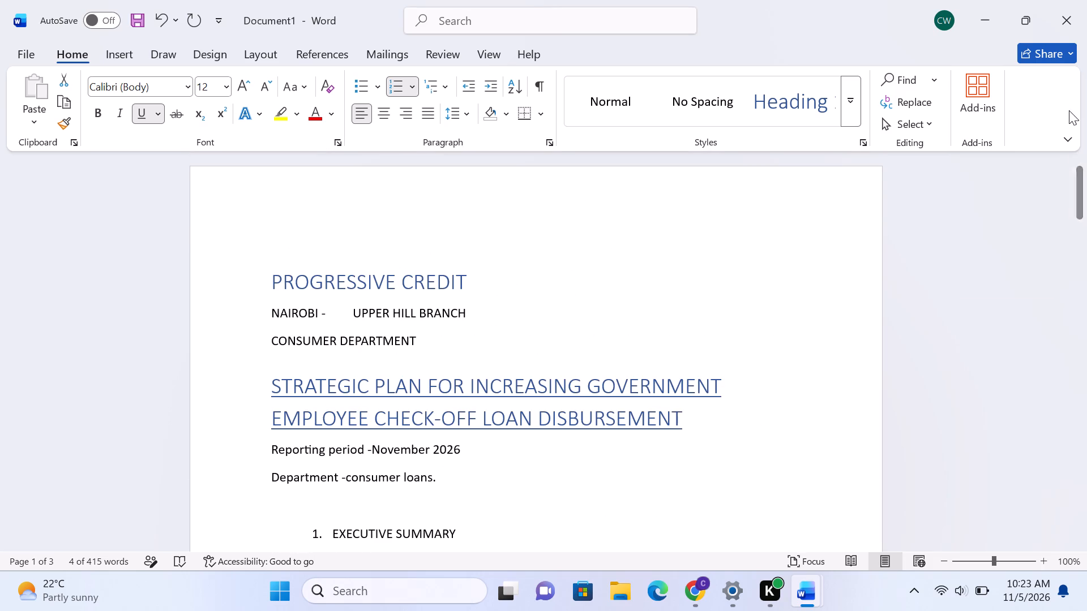
left_click_drag(1079, 191, 1079, 204)
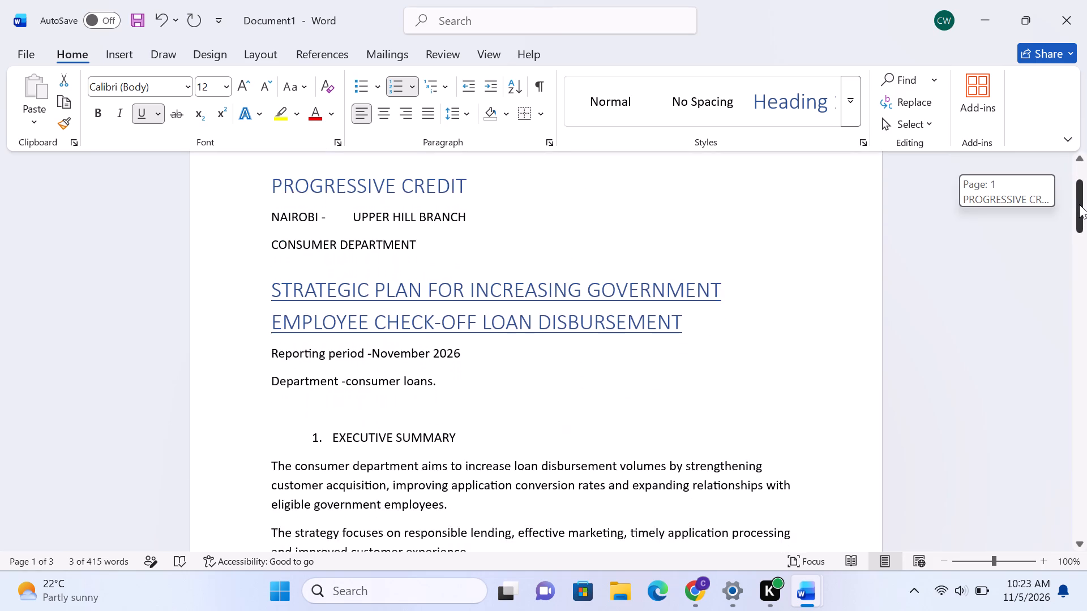
left_click_drag(1079, 204, 1079, 208)
left_click_drag(332, 401, 333, 402)
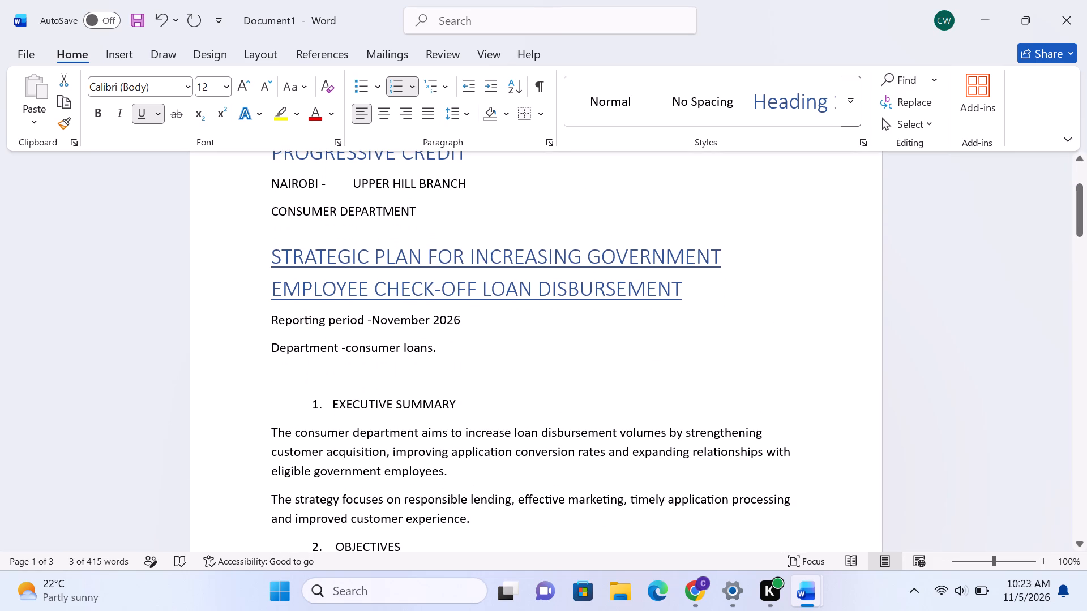
left_click_drag(333, 402, 451, 397)
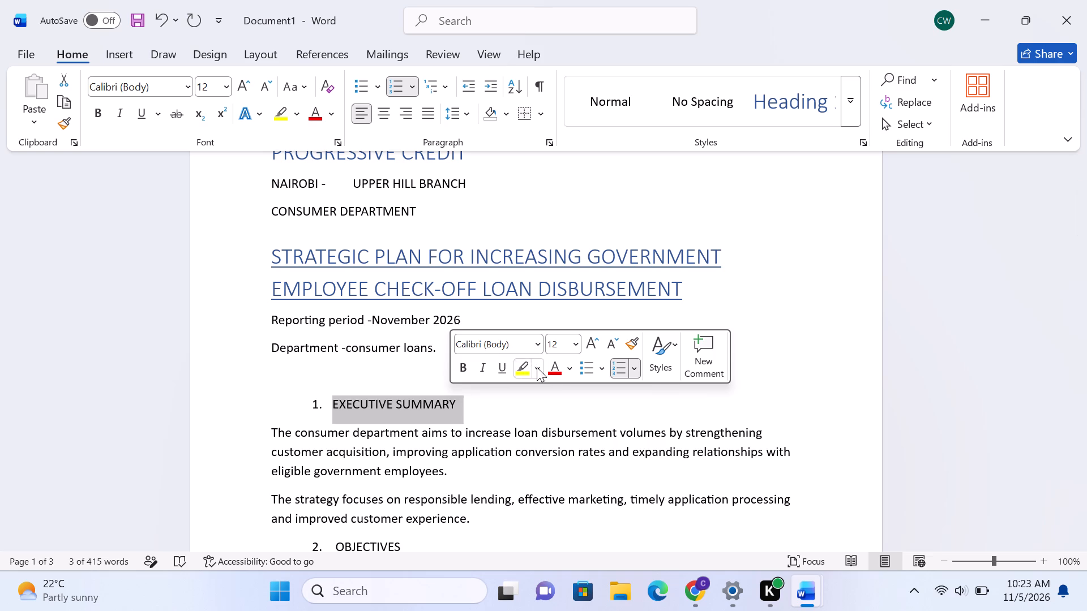
left_click(569, 368)
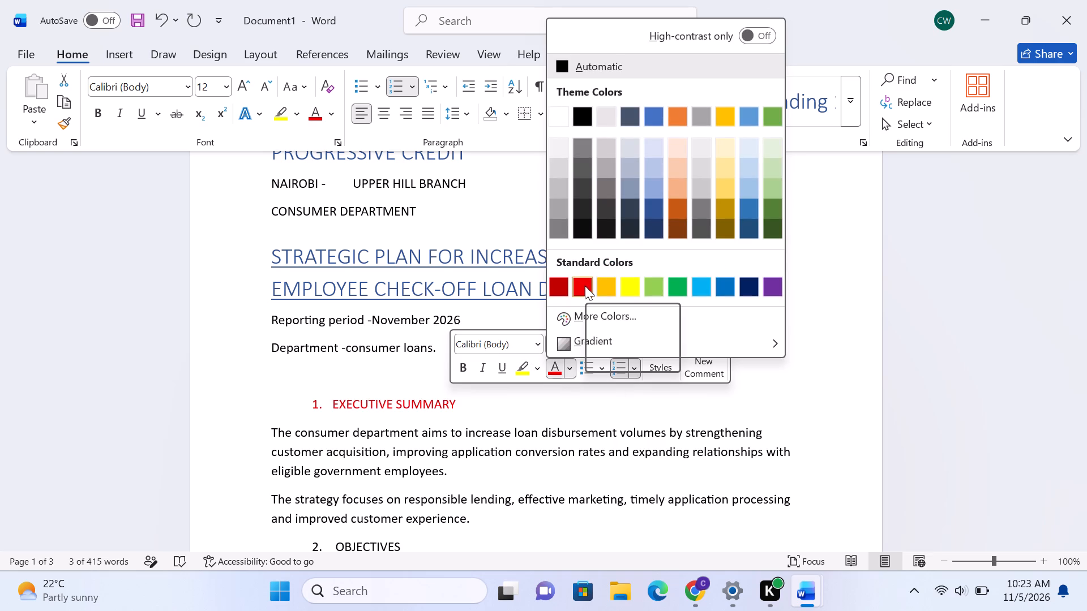
left_click(691, 287)
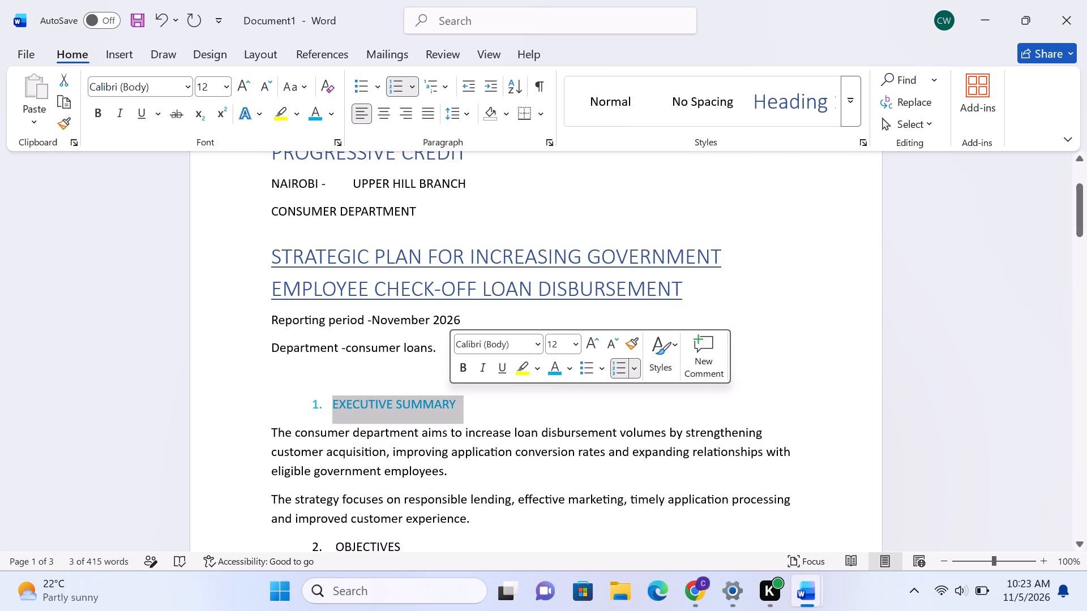
Apply the same light blue font colour to the "OBJECTIVES" and "CUSTOMER ACQUISITION" section headings.
left_click_drag(326, 545, 393, 541)
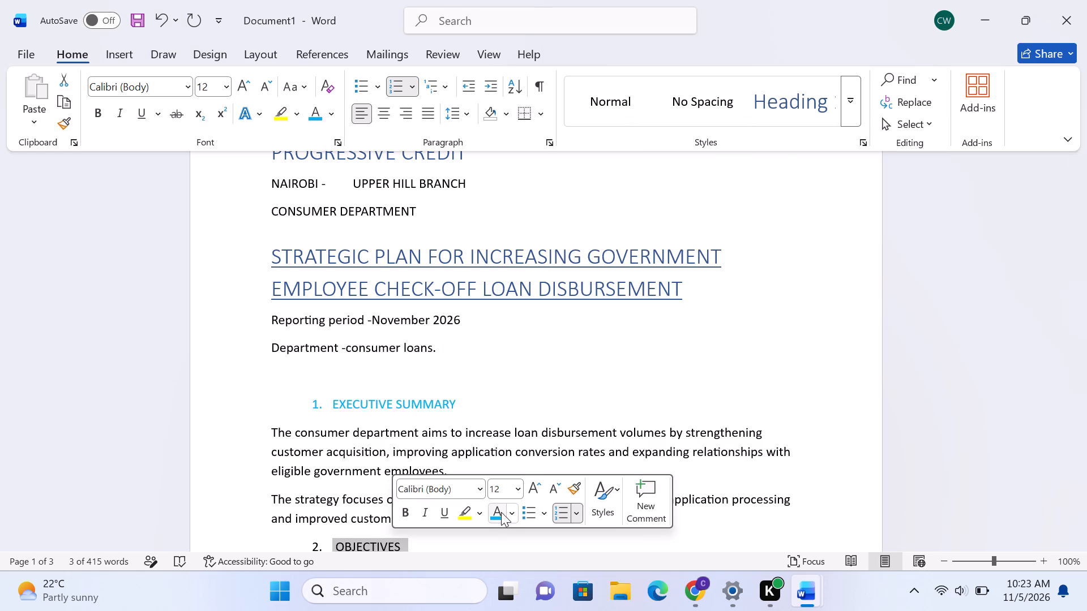
left_click(498, 516)
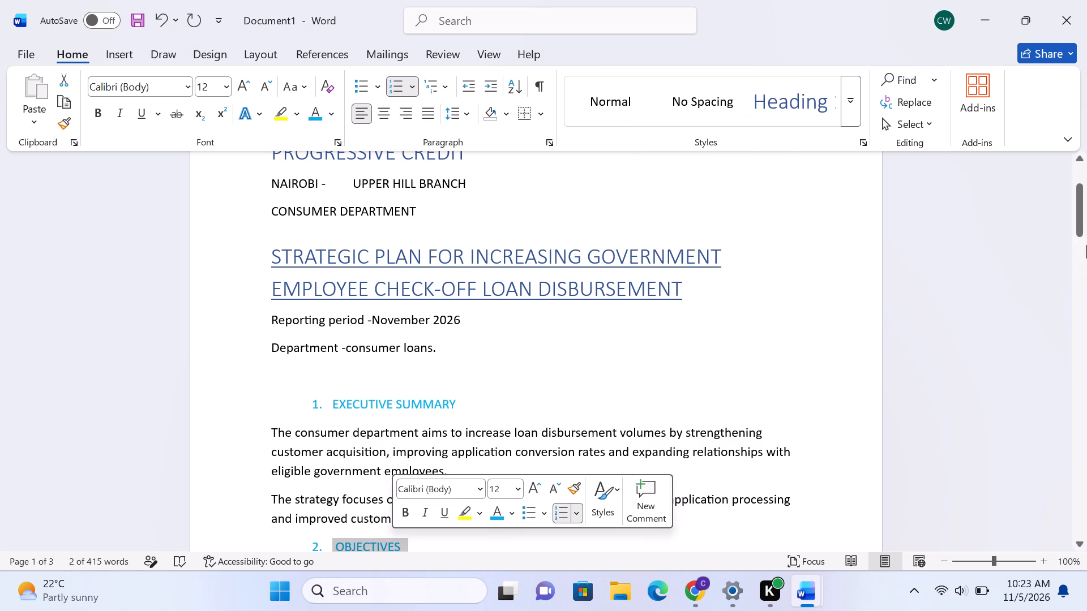
left_click_drag(1079, 219, 1079, 237)
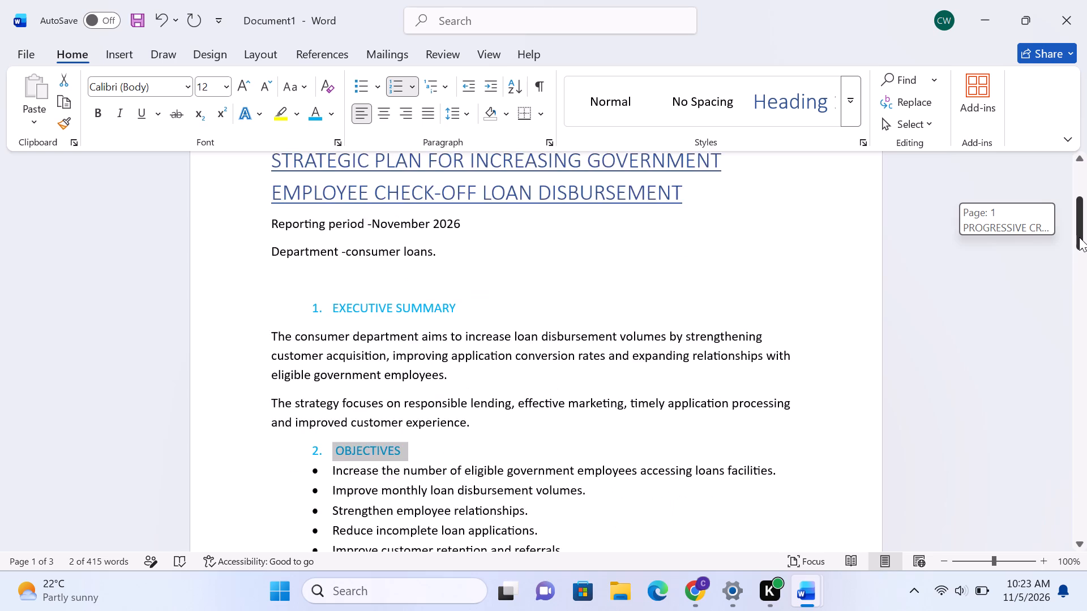
left_click_drag(1079, 237, 1072, 275)
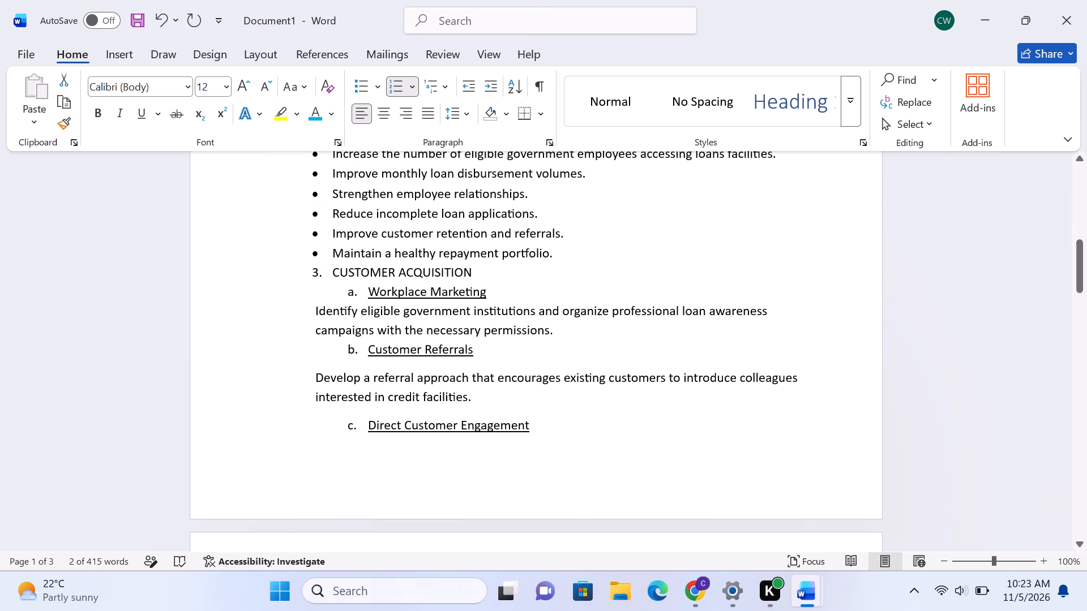
left_click_drag(332, 270, 450, 272)
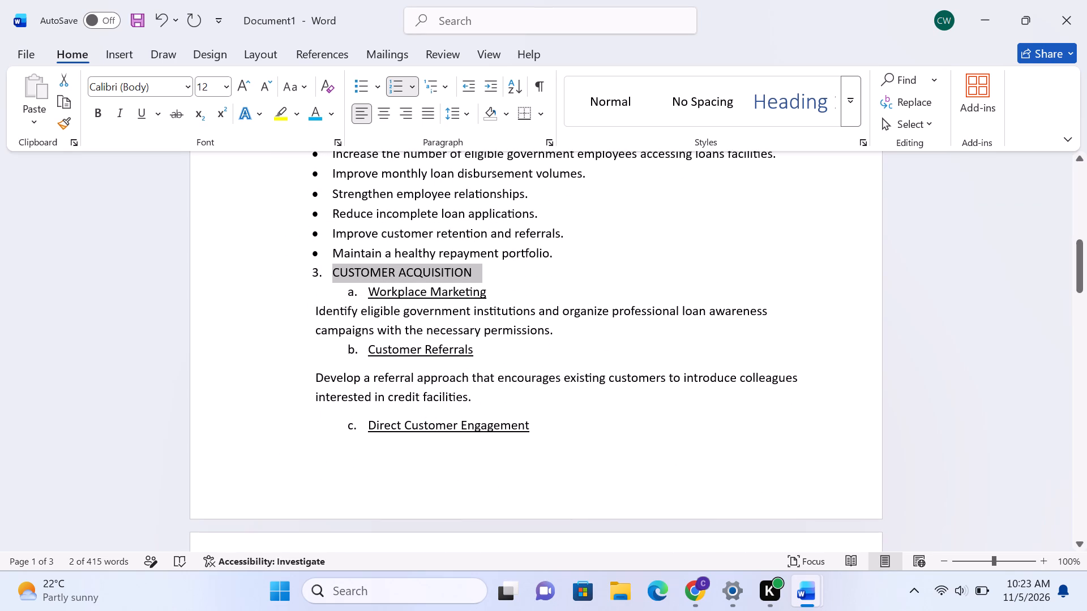
left_click_drag(450, 272, 450, 272)
left_click(550, 242)
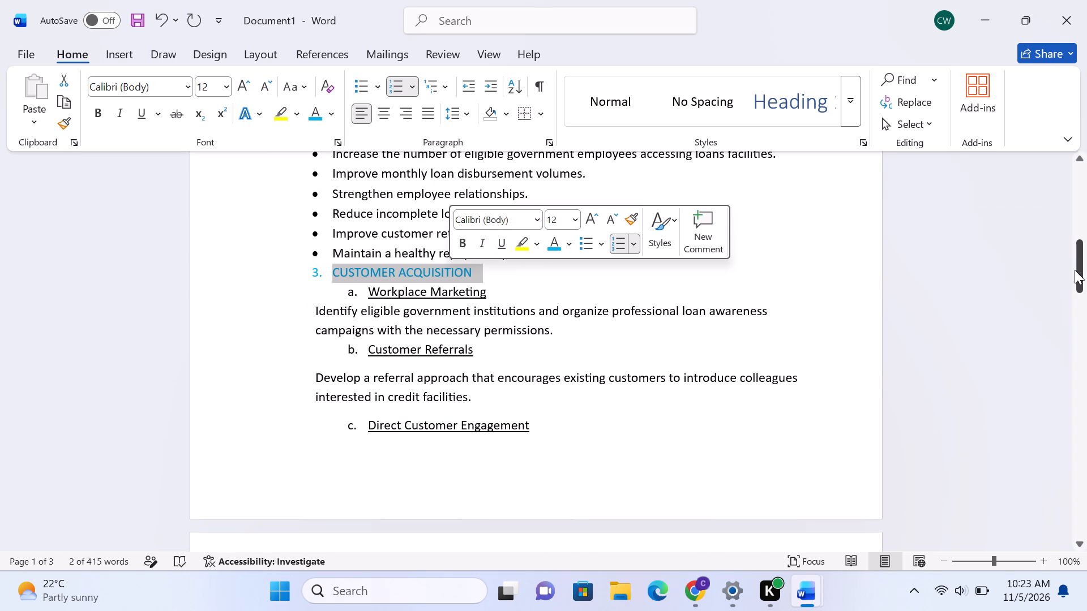
Colour the "IMPROVING LOAN APPLICATION CONVERSION" heading of section 4 in the same light blue.
left_click_drag(1078, 271, 1068, 323)
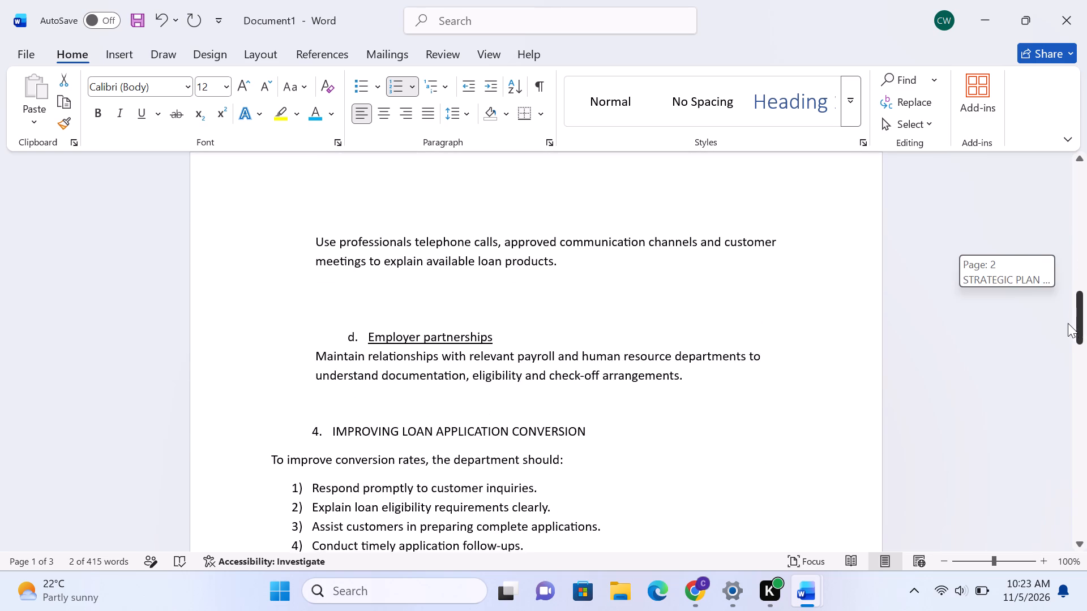
left_click_drag(1068, 323, 1067, 324)
left_click_drag(327, 415, 357, 417)
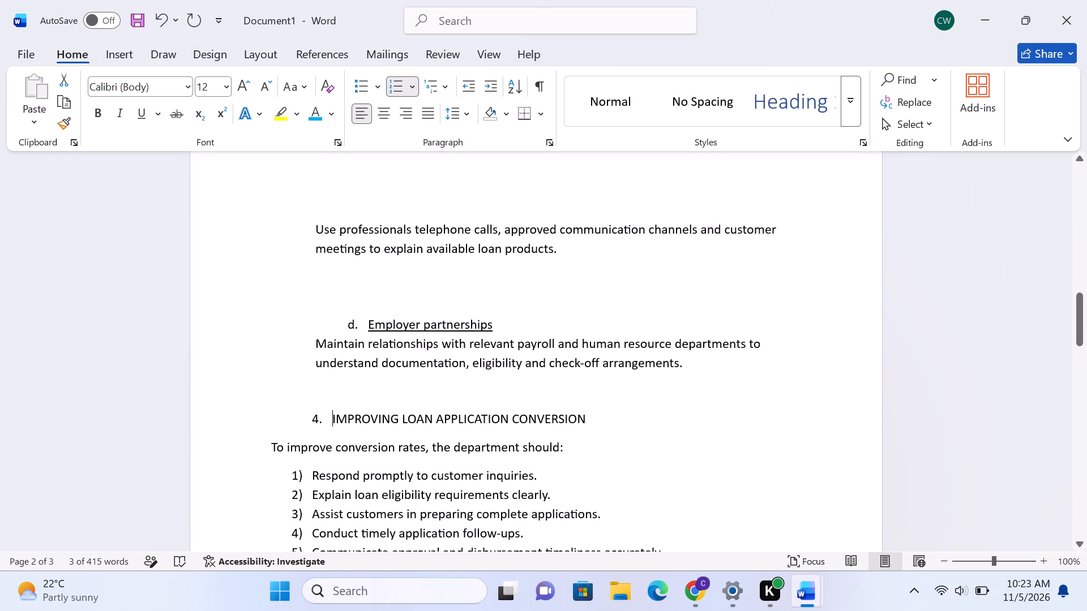
left_click_drag(357, 417, 554, 407)
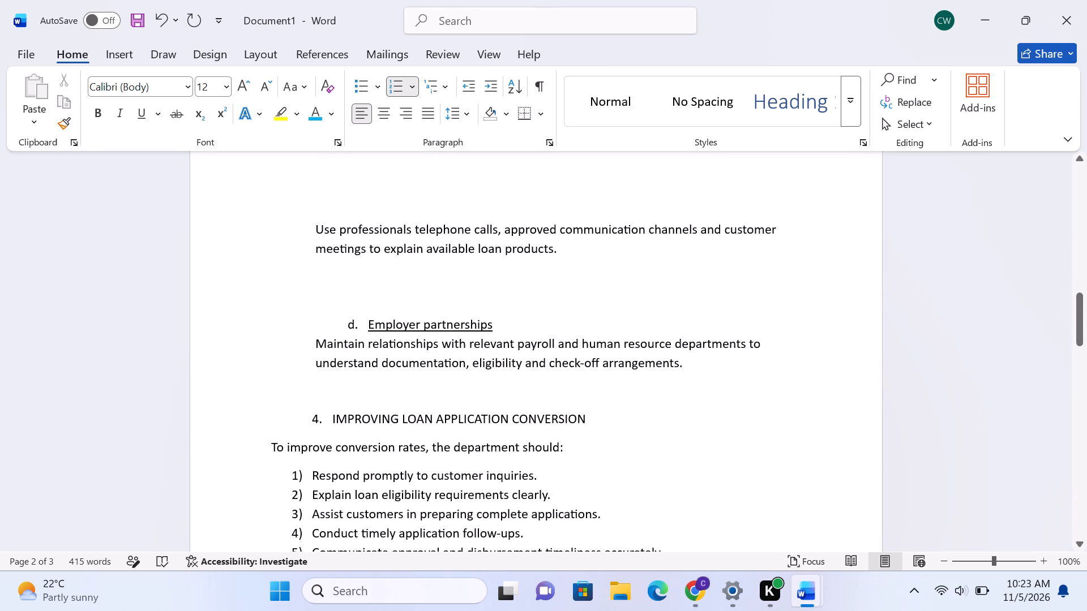
left_click_drag(329, 414, 590, 415)
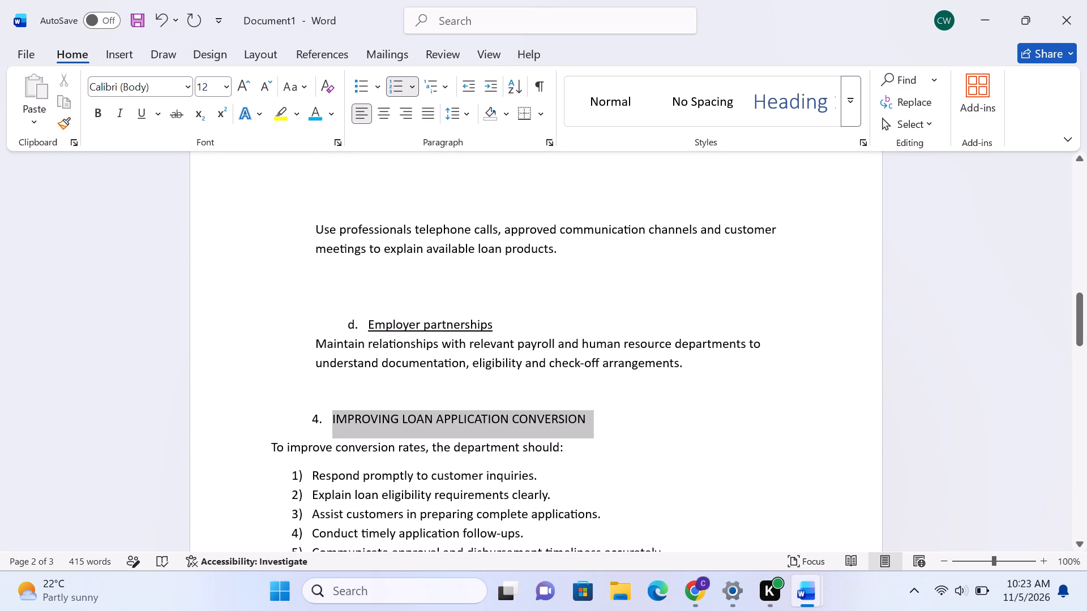
left_click_drag(590, 415, 591, 415)
left_click(697, 388)
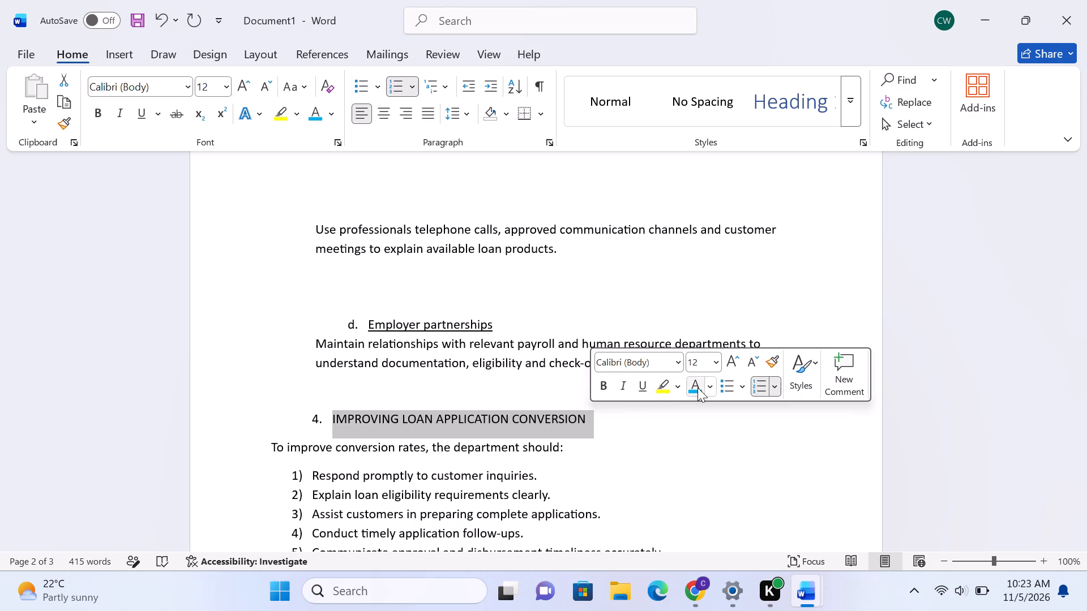
Colour the "LOAN APPRAISAL AND RISK MANAGEMENT" heading of section 5 in the same light blue.
left_click_drag(1080, 333, 1078, 354)
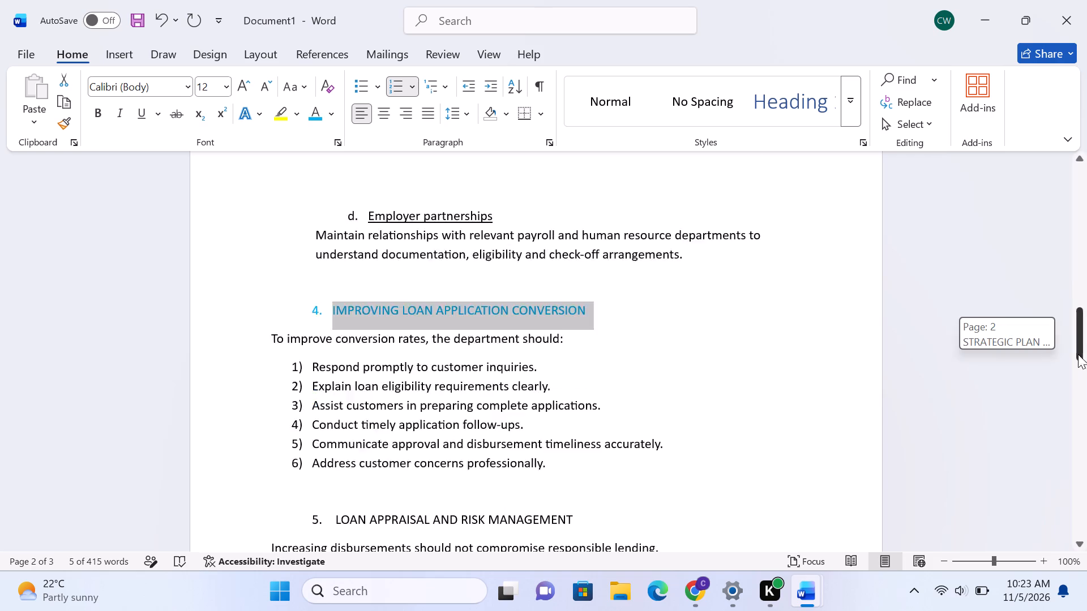
left_click_drag(1078, 354, 1078, 378)
left_click_drag(329, 298, 329, 298)
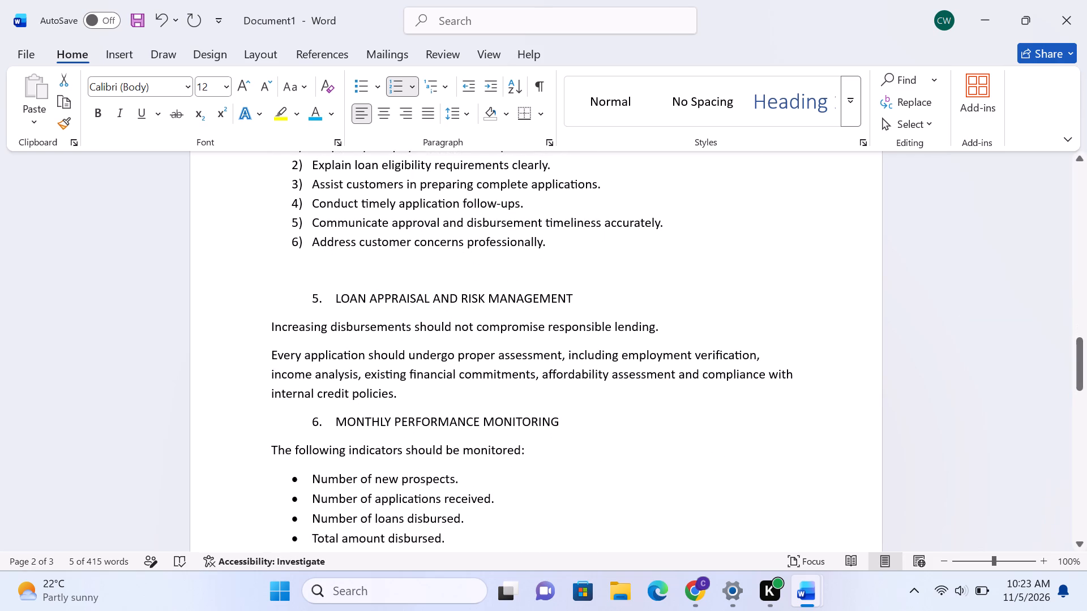
left_click_drag(329, 298, 550, 305)
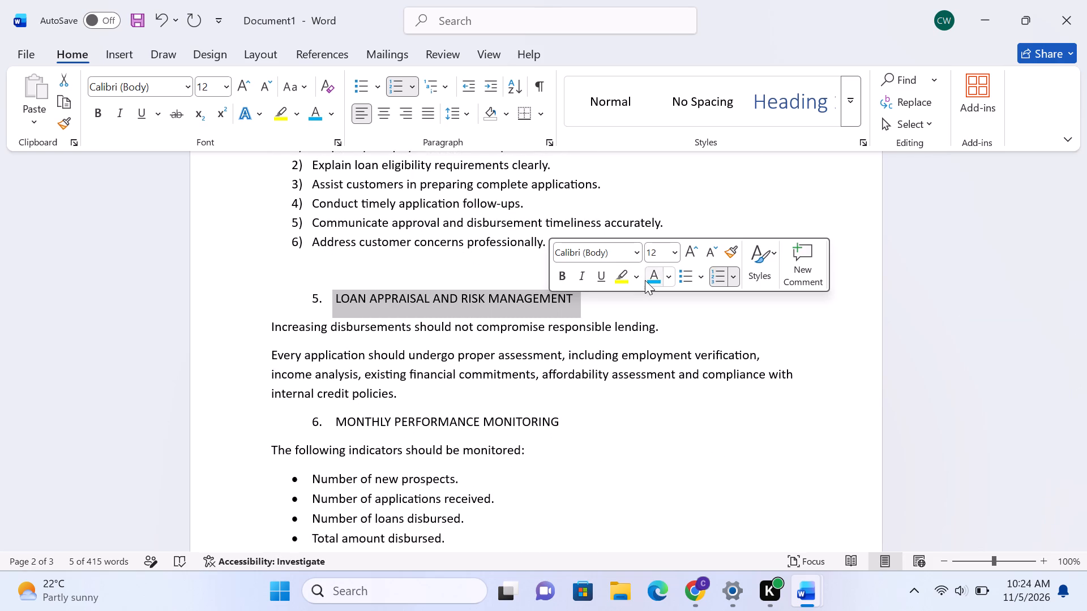
left_click(646, 281)
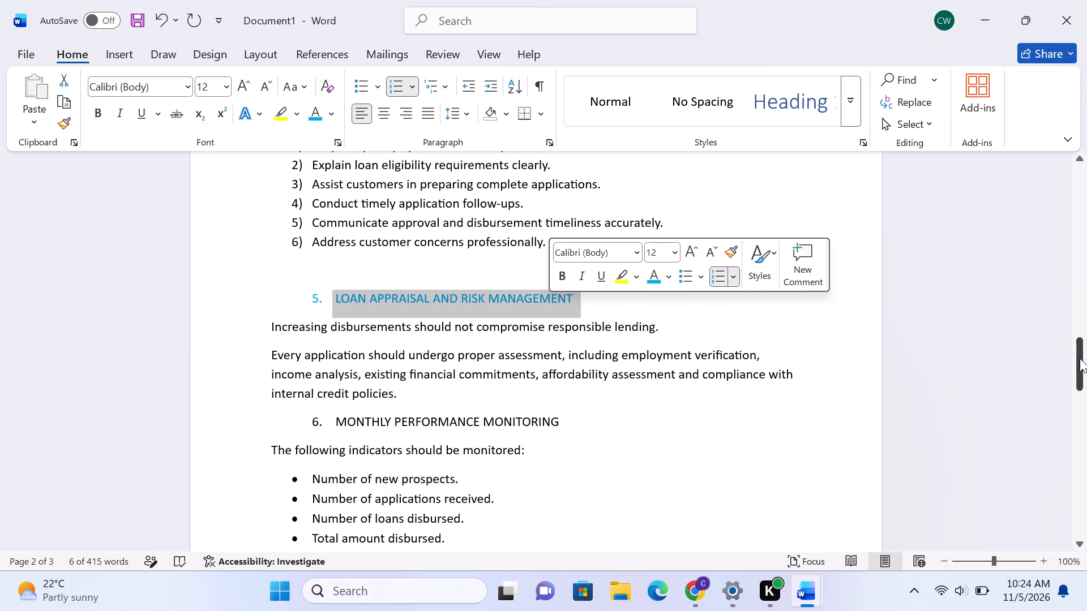
Colour the "MONTHLY PERFORMANCE MONITORING" heading of section 6 in the same light blue.
left_click_drag(1081, 360, 1075, 391)
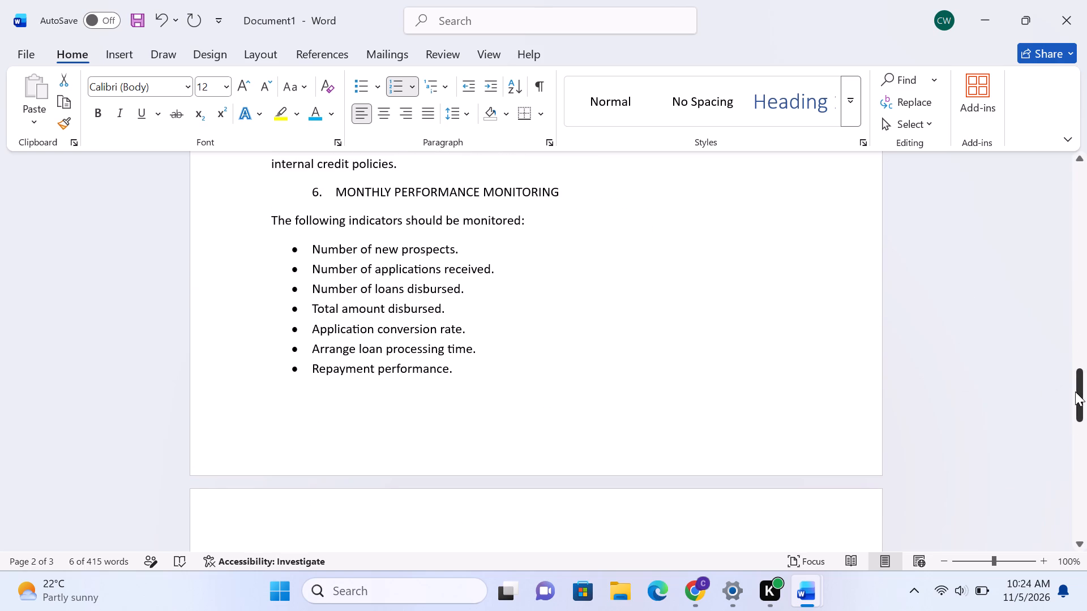
left_click_drag(330, 191, 481, 203)
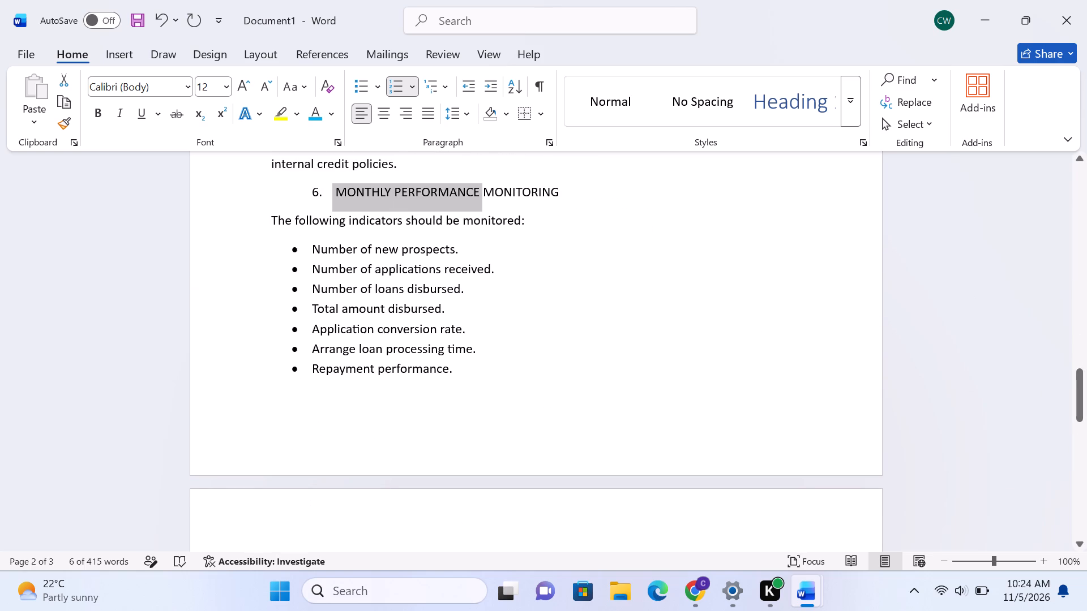
left_click_drag(481, 203, 543, 202)
left_click(647, 176)
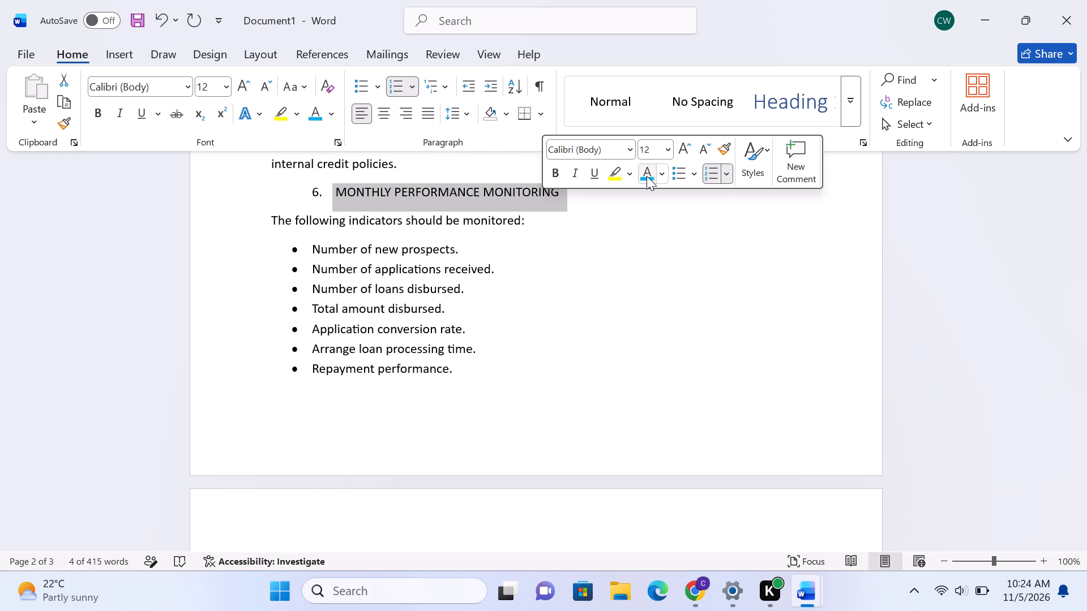
left_click(647, 176)
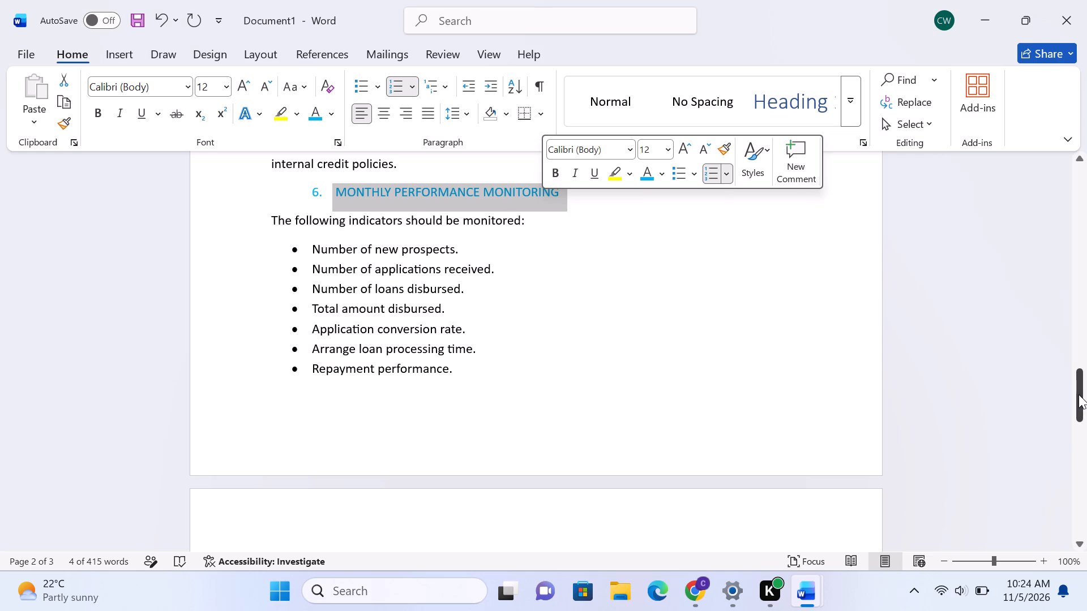
Apply the same light blue font colour to the "ACTION PLAN" and "EXPECTED OUTCOMES" headings of sections 7 and 8.
left_click_drag(1079, 394, 1079, 420)
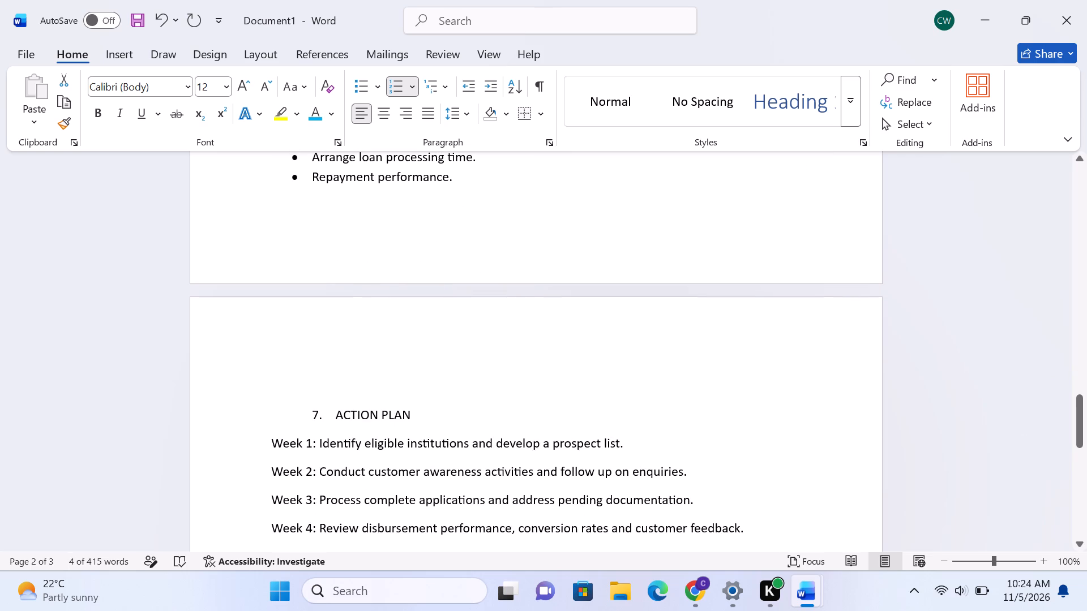
left_click_drag(333, 407, 418, 408)
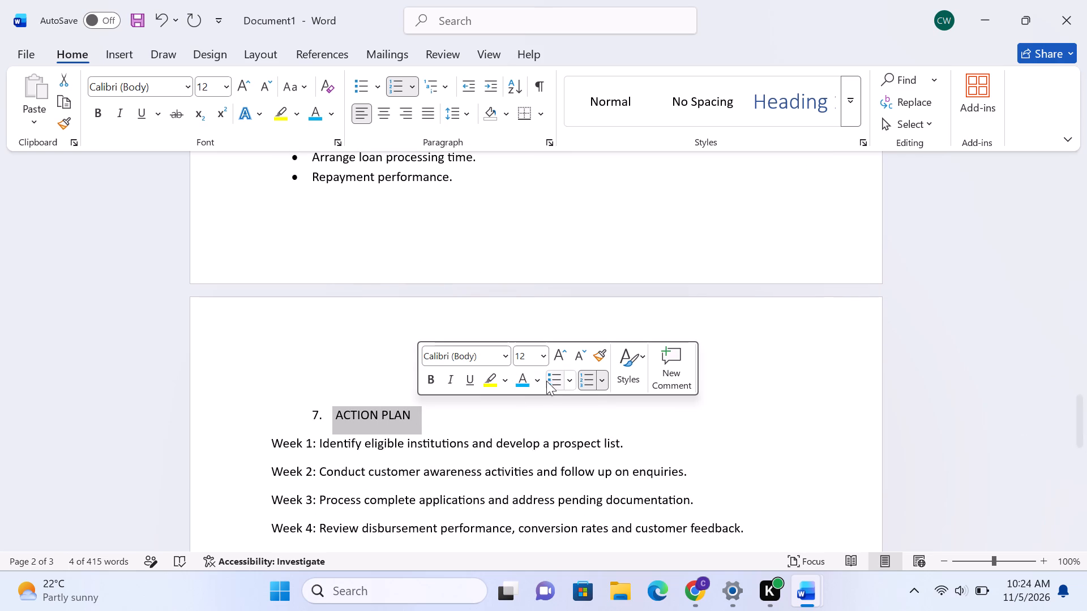
left_click(521, 383)
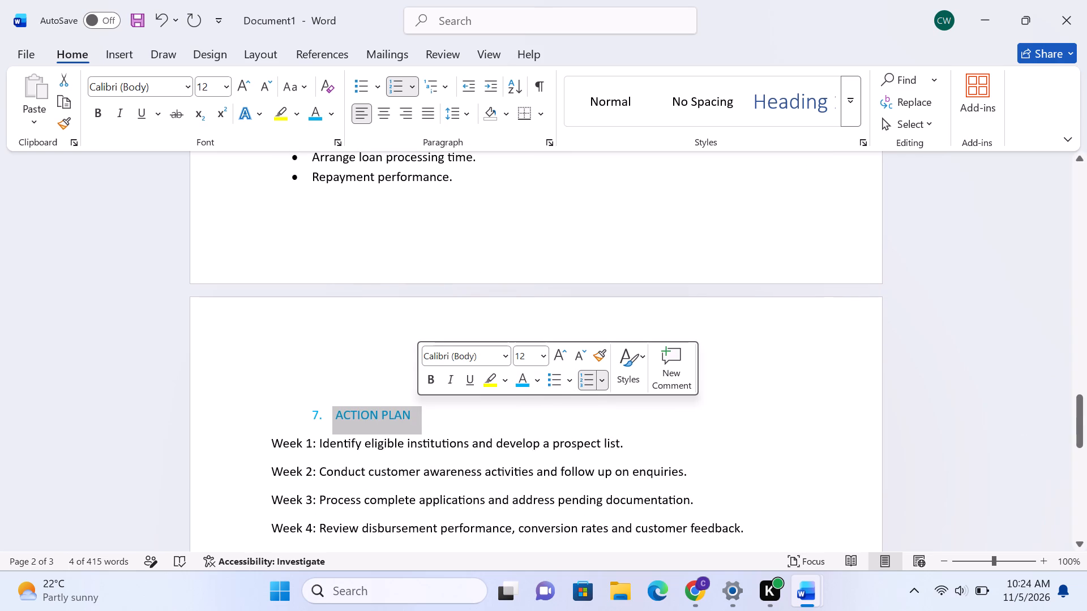
left_click_drag(1077, 408, 1083, 440)
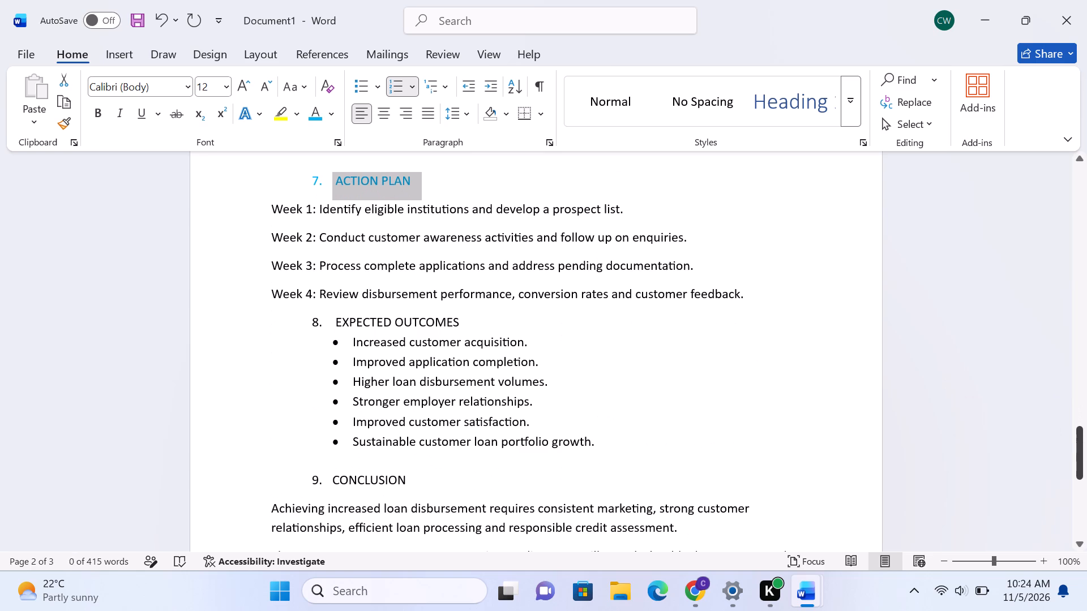
left_click_drag(336, 321, 455, 322)
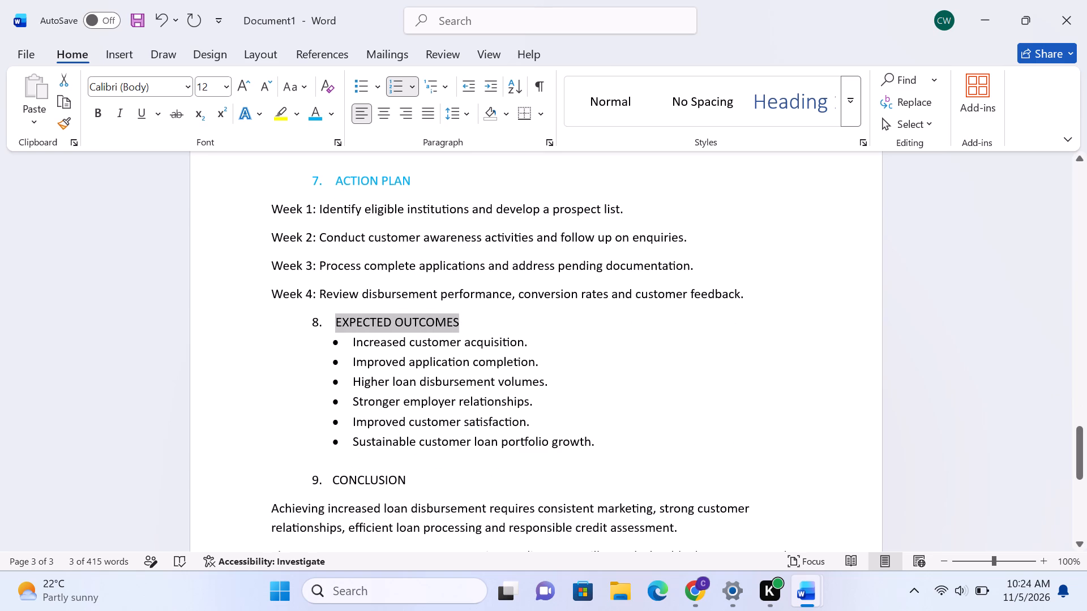
left_click_drag(455, 322, 457, 322)
left_click(557, 300)
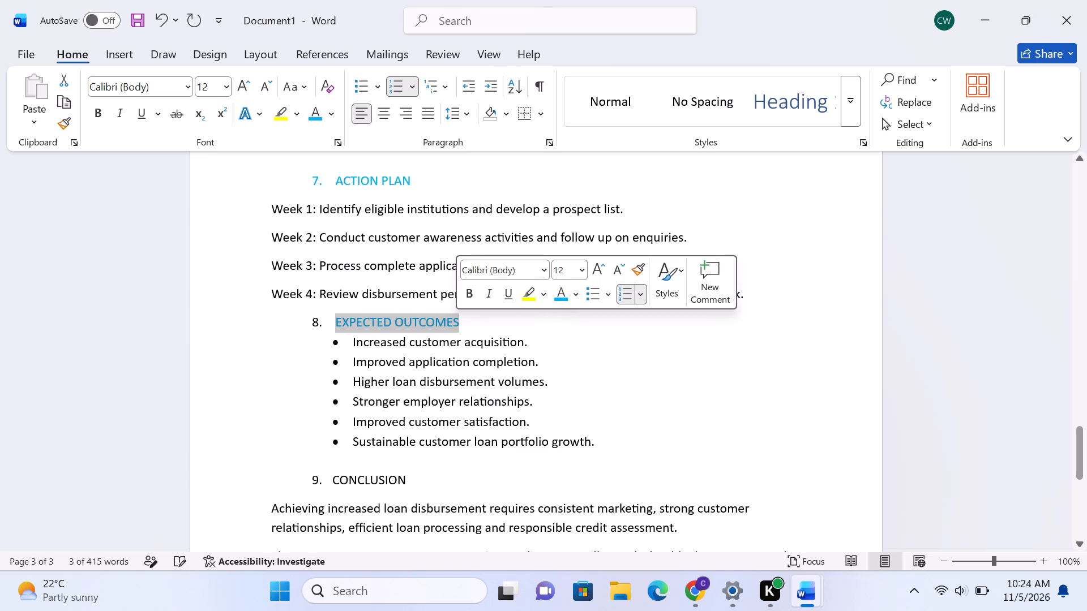
Colour the "CONCLUSION" heading of section 9 in the same light blue.
left_click_drag(1082, 456, 1081, 467)
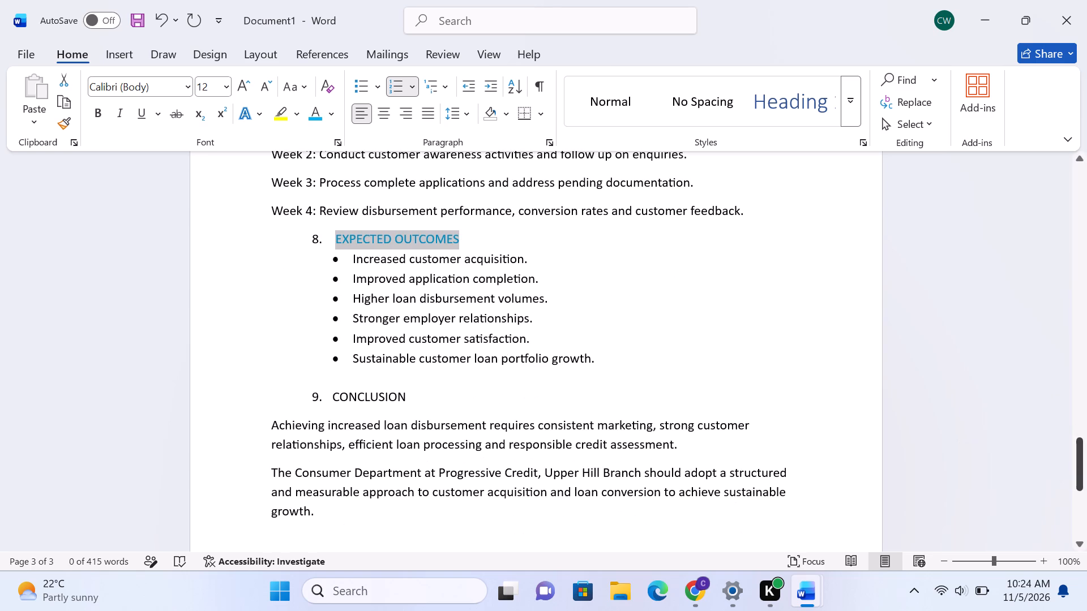
left_click_drag(333, 392, 431, 402)
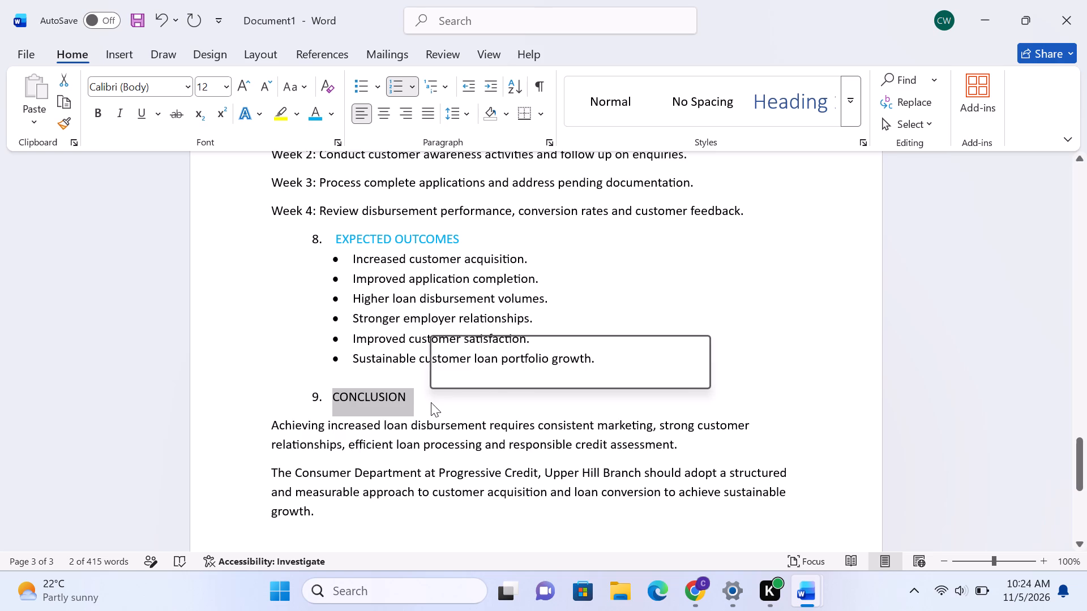
left_click(541, 378)
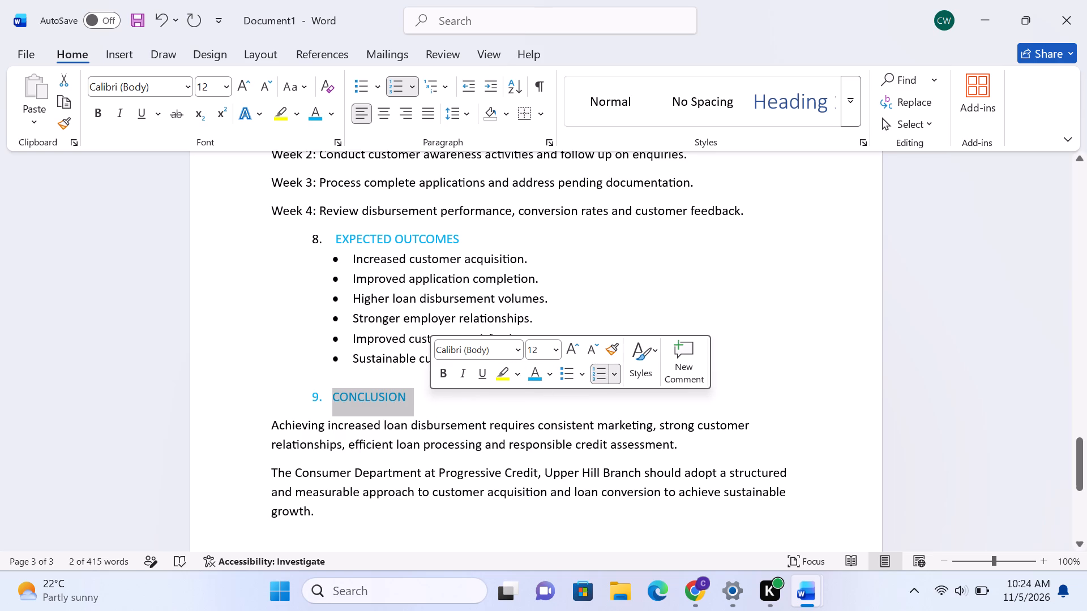
Reapply light blue to the whole "EXPECTED OUTCOMES" heading line so that its list number 8 is coloured too.
left_click_drag(306, 232, 404, 242)
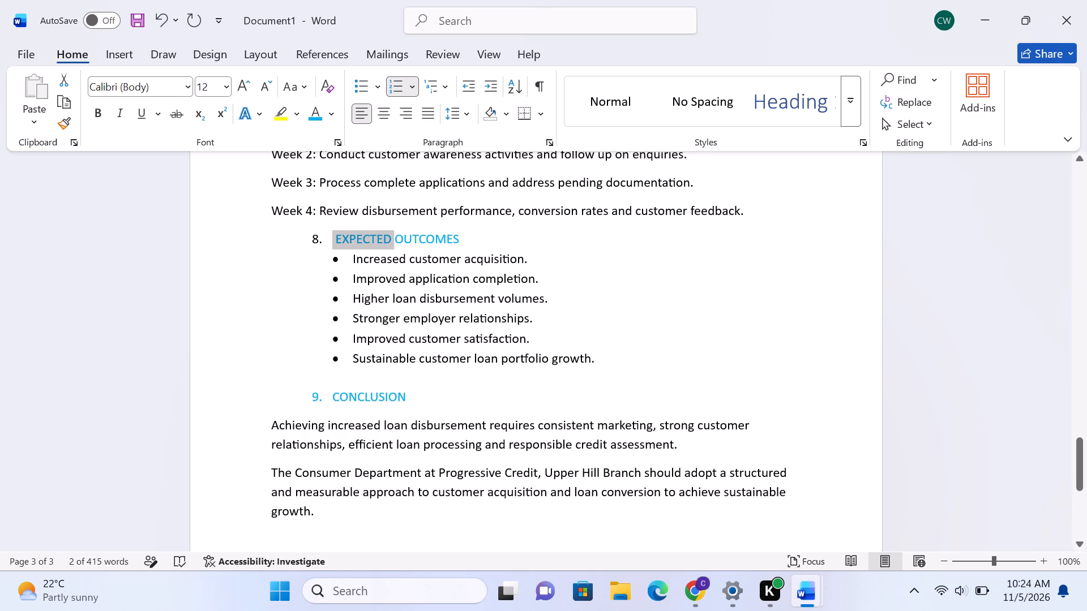
left_click_drag(404, 242, 429, 242)
left_click(533, 213)
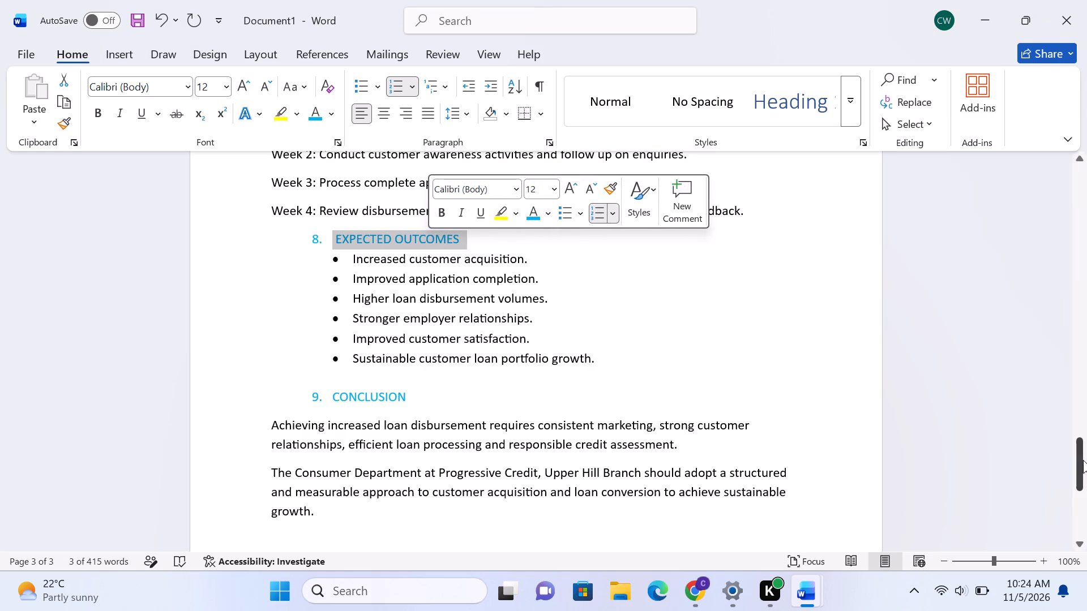
left_click(779, 432)
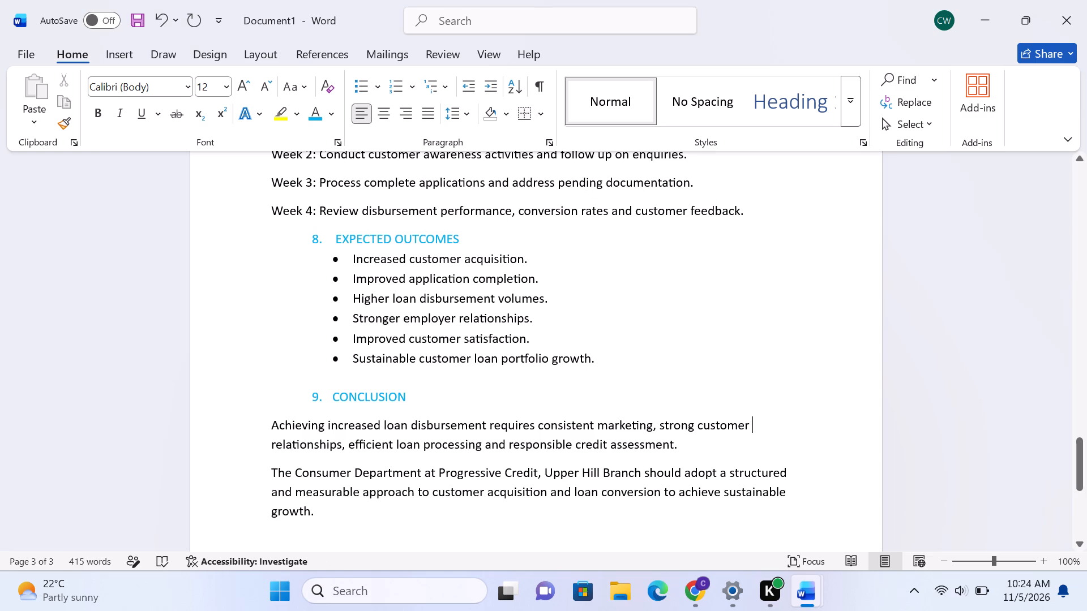
Apply the large blue Heading style to the "NAIROBI - UPPER HILL BRANCH" line on the first page.
left_click_drag(1080, 476, 1079, 447)
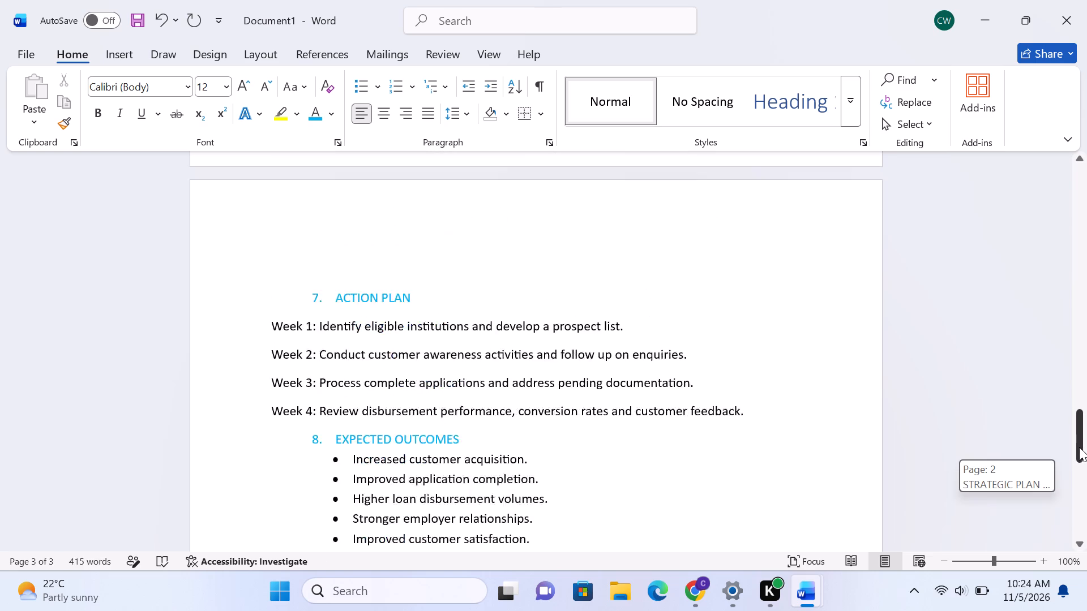
left_click_drag(1079, 447, 1073, 197)
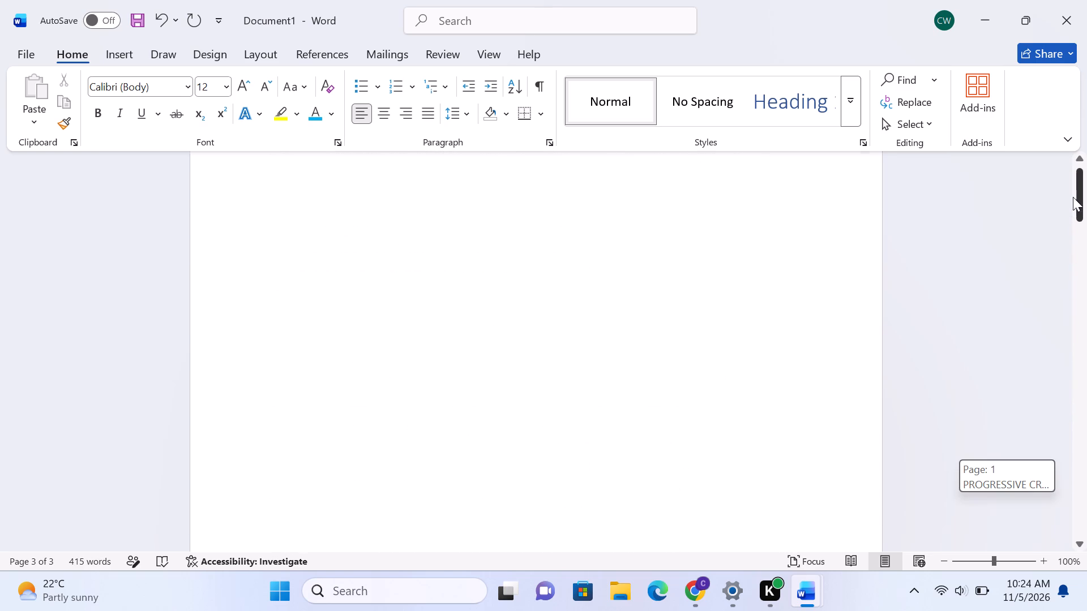
left_click_drag(1073, 197, 1073, 135)
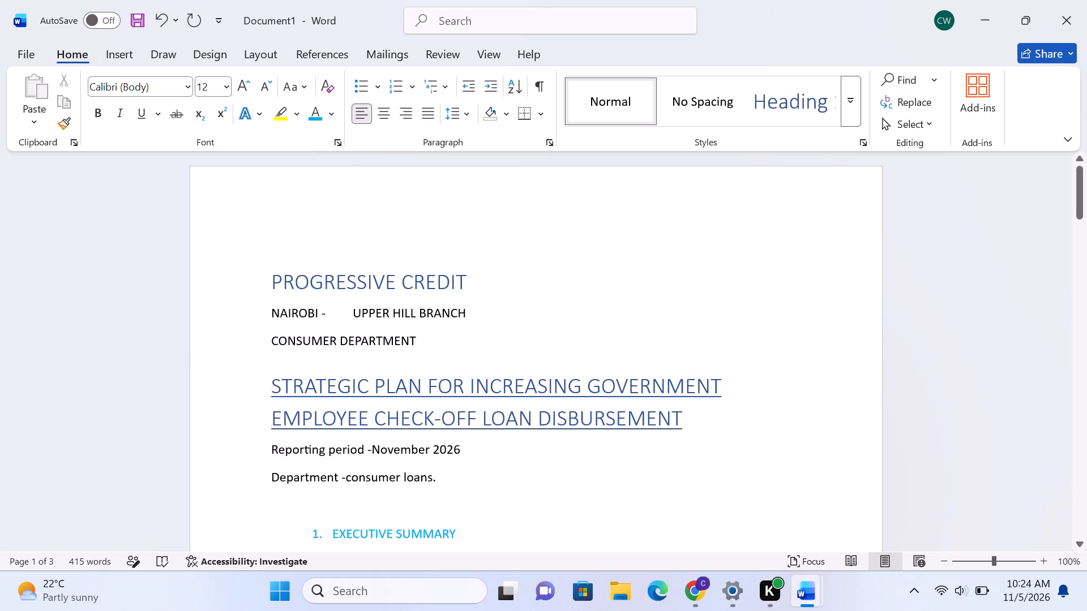
left_click_drag(267, 308, 462, 315)
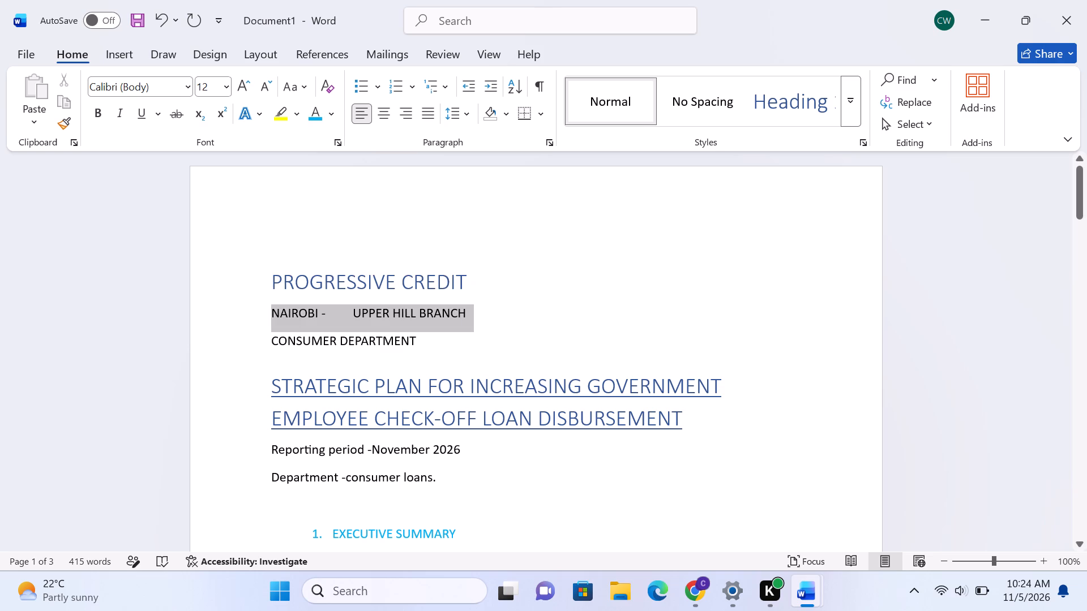
left_click(582, 287)
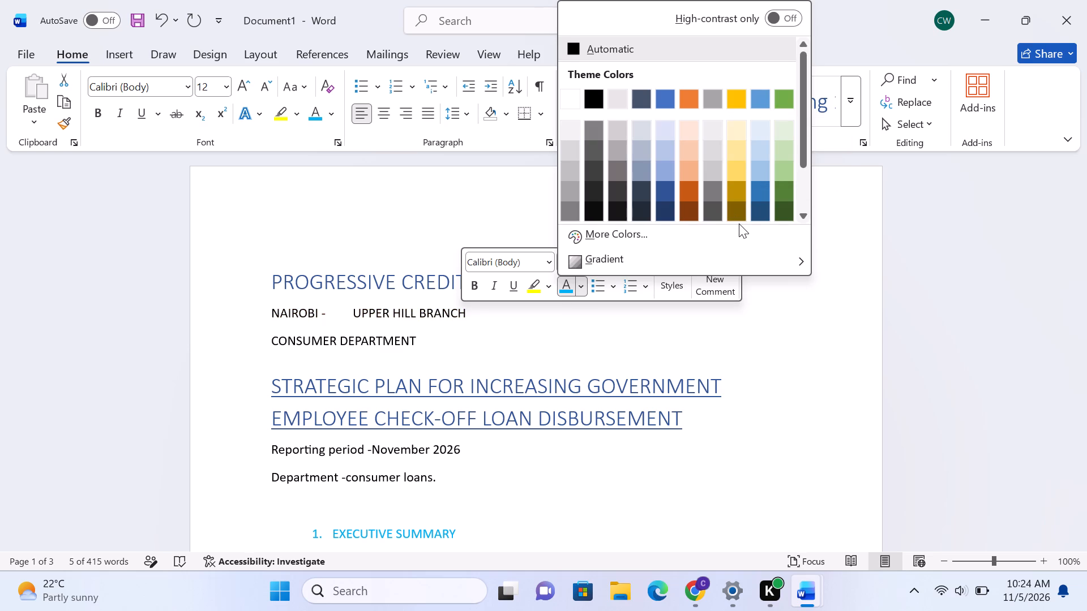
left_click(568, 321)
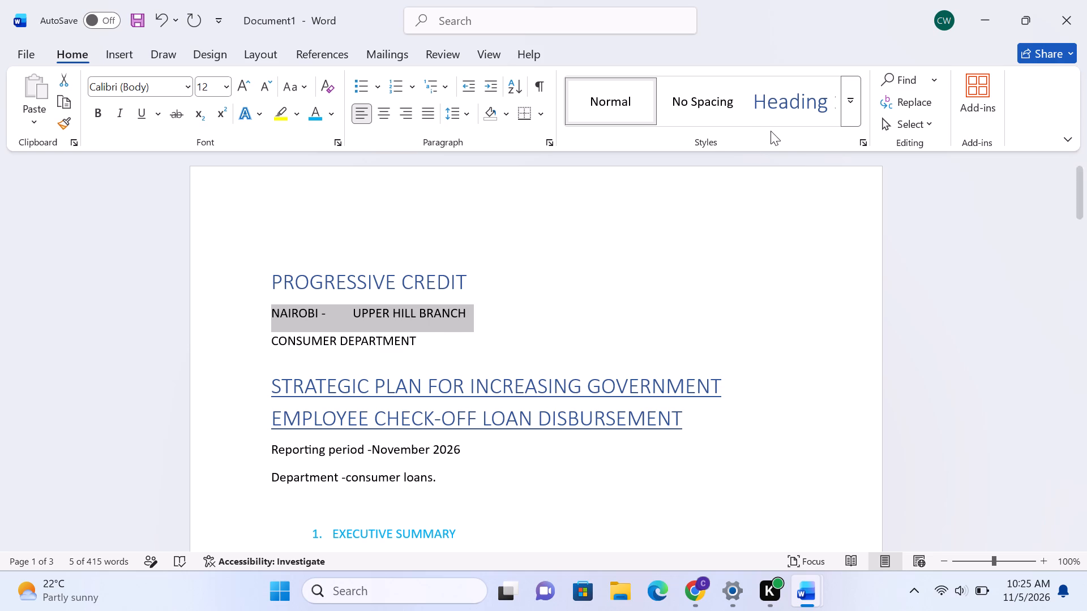
left_click(780, 109)
left_click(653, 269)
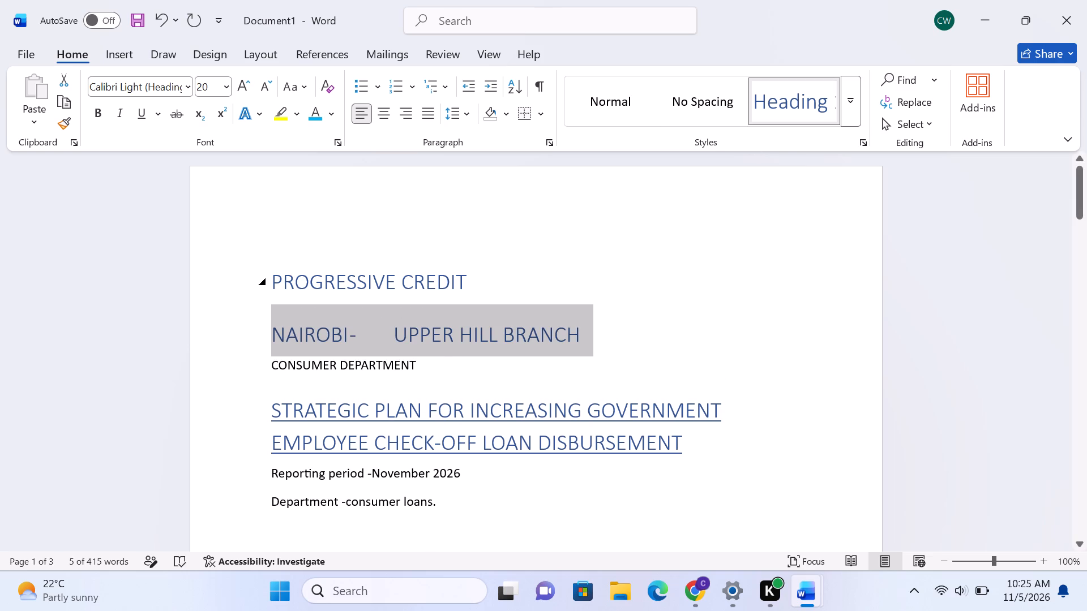
Apply the same Heading style to the "CONSUMER DEPARTMENT" line below the branch name.
left_click_drag(272, 360, 277, 360)
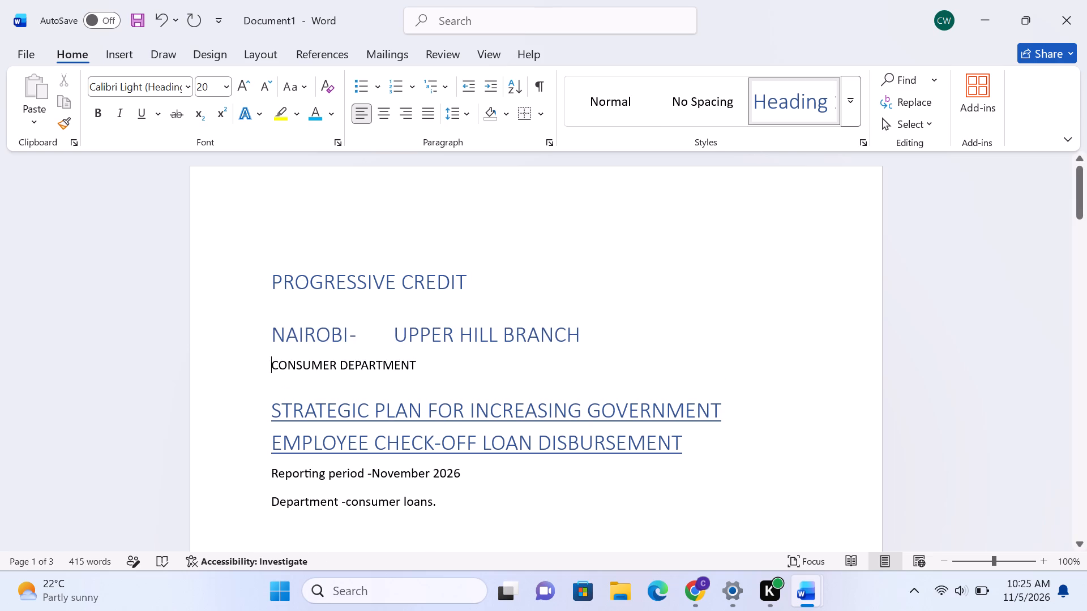
left_click_drag(277, 360, 425, 363)
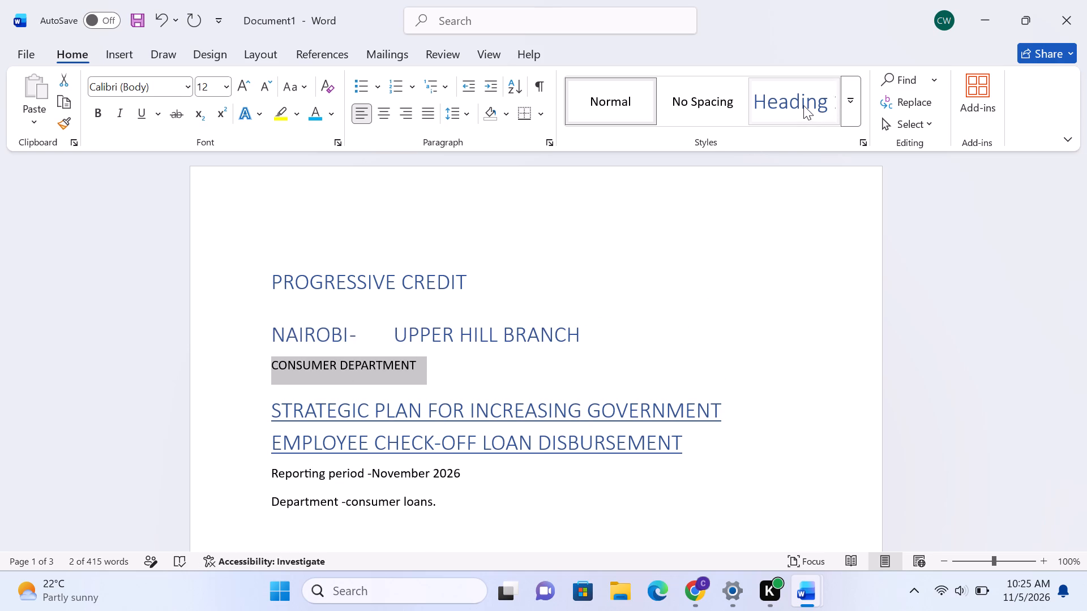
left_click(803, 105)
left_click(798, 285)
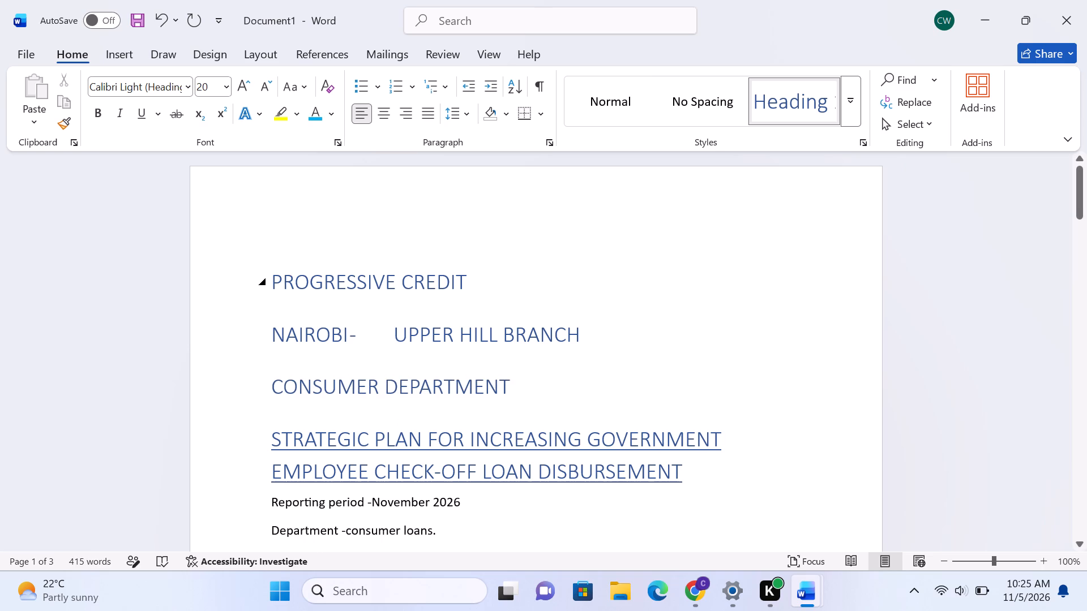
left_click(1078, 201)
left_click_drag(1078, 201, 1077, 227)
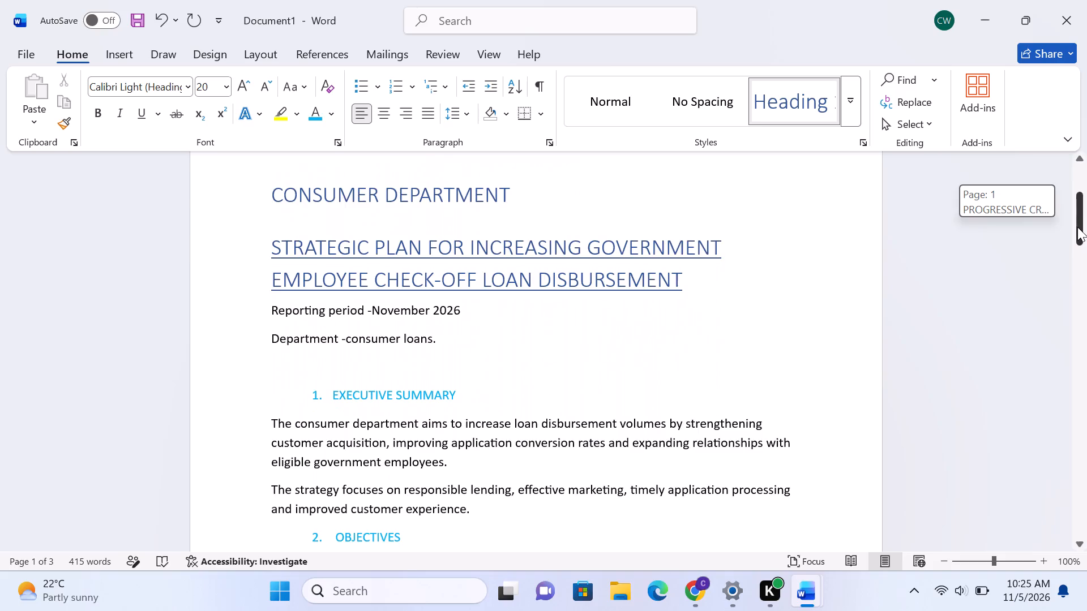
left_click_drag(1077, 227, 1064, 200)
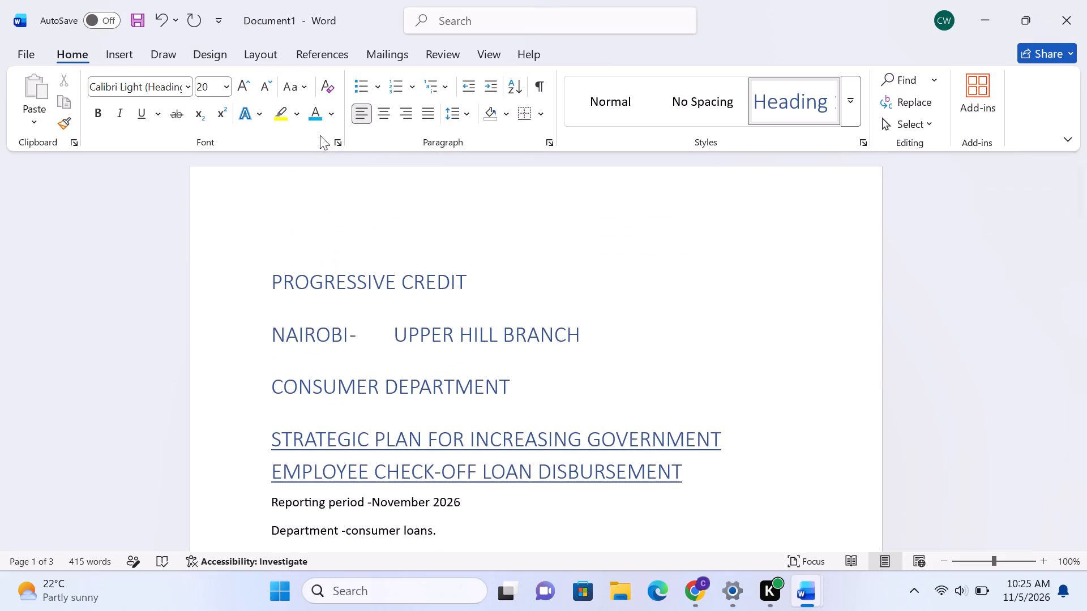
Save the document in the Documents folder as a Word document named "PROGRESSIVE CREDIT STRATEGIES NOV 2026".
left_click(26, 54)
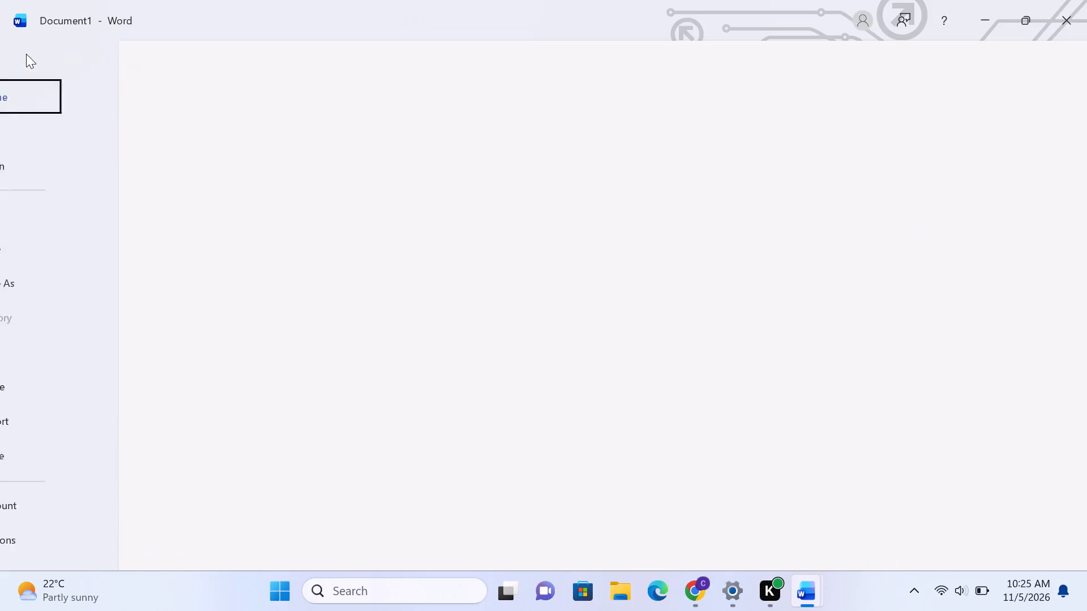
left_click(51, 279)
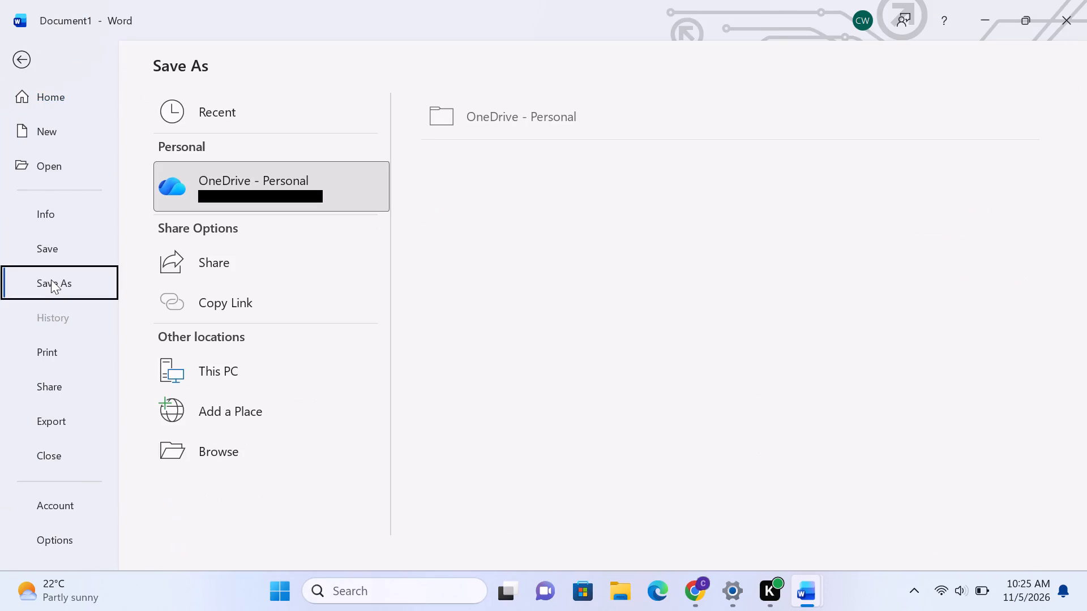
double_click(261, 196)
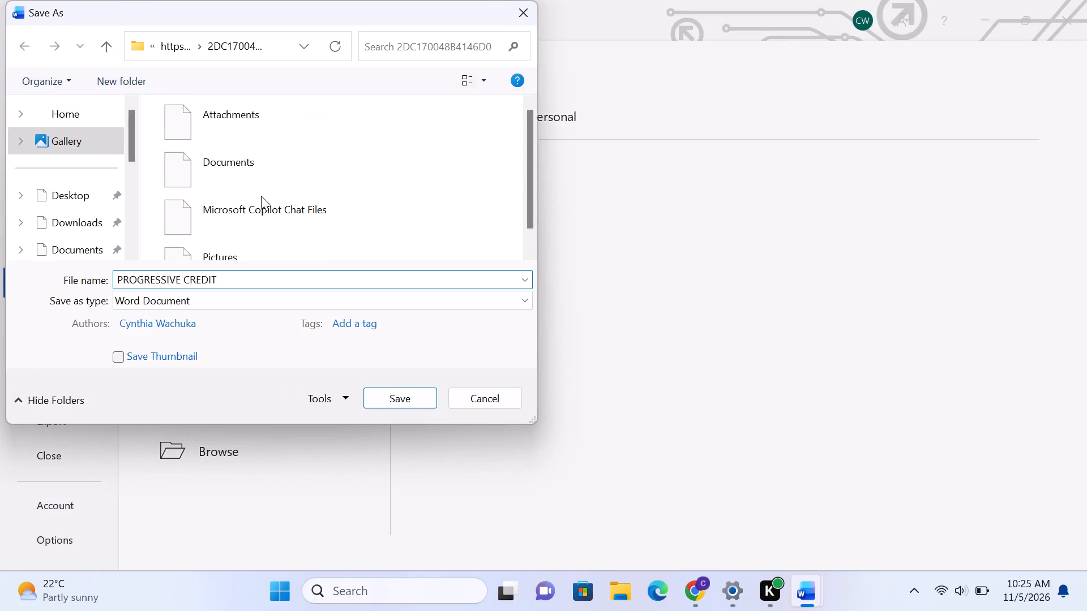
left_click(238, 268)
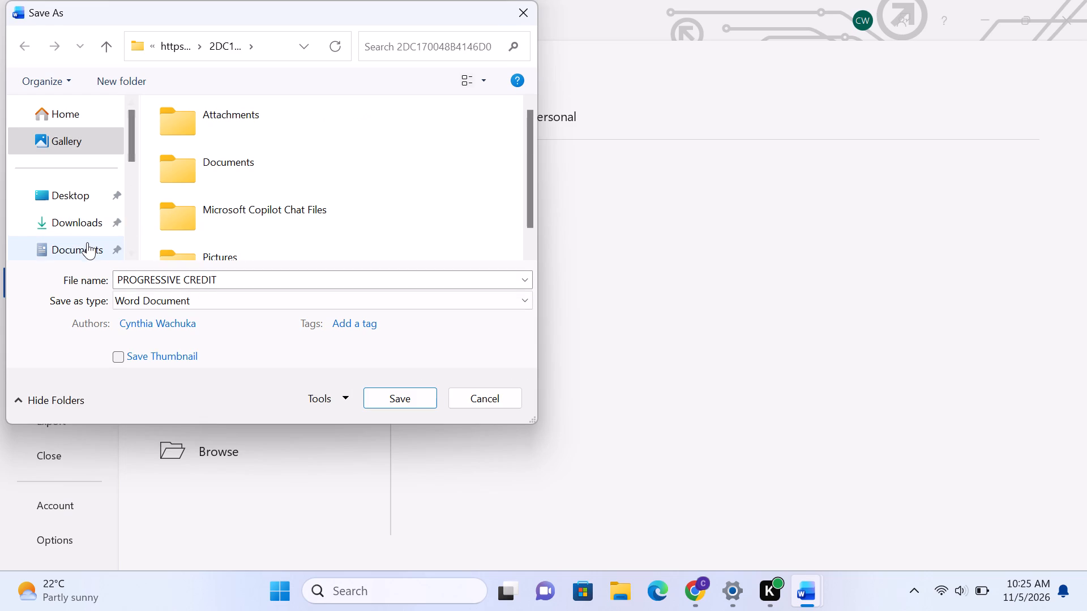
left_click(87, 242)
left_click(222, 284)
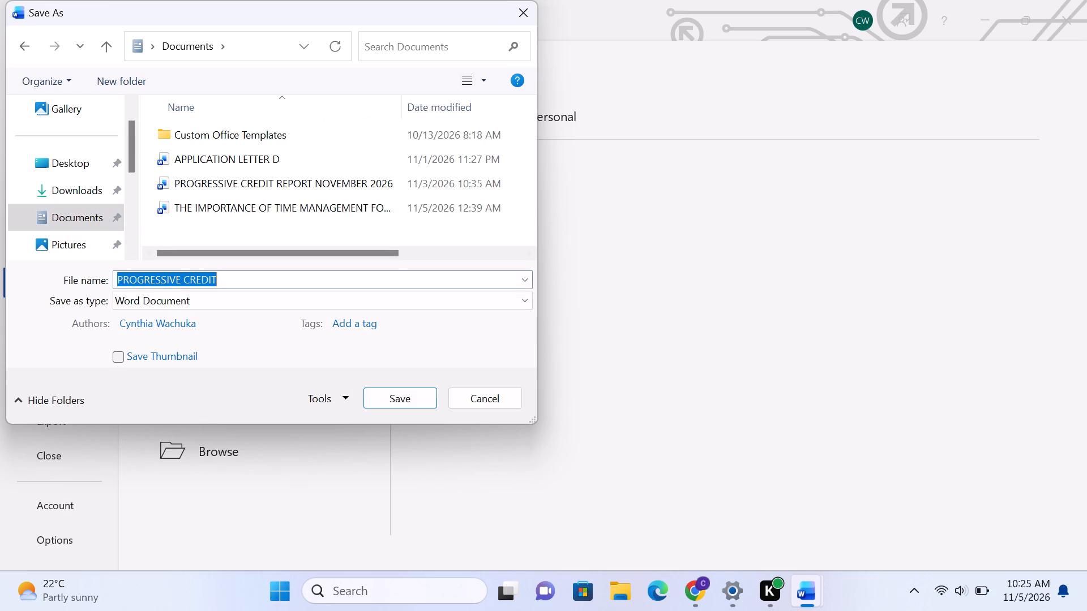
left_click(222, 284)
key("space")
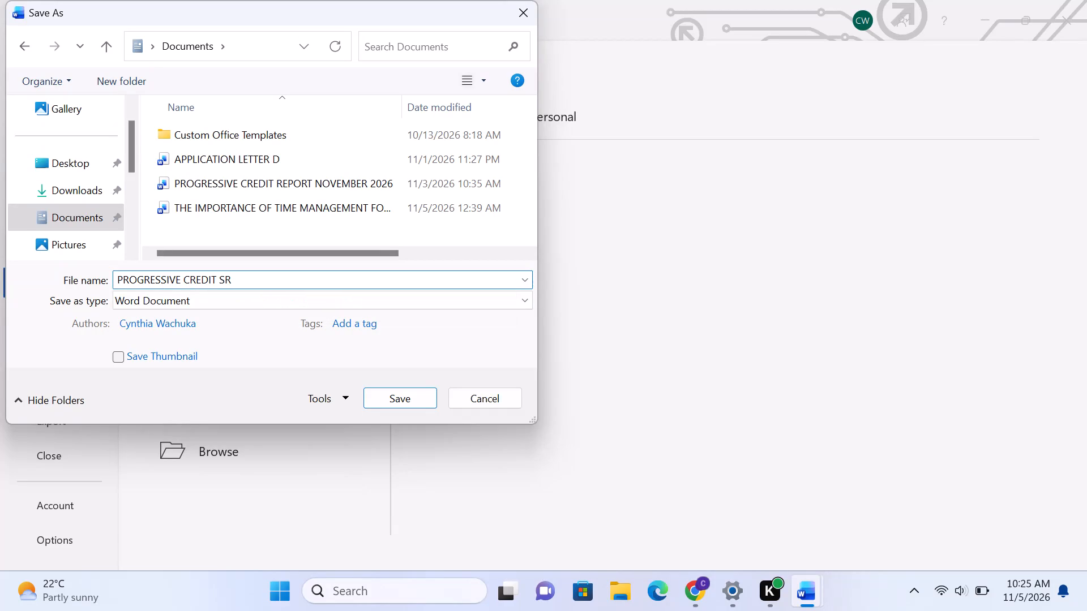
key("BackSpace")
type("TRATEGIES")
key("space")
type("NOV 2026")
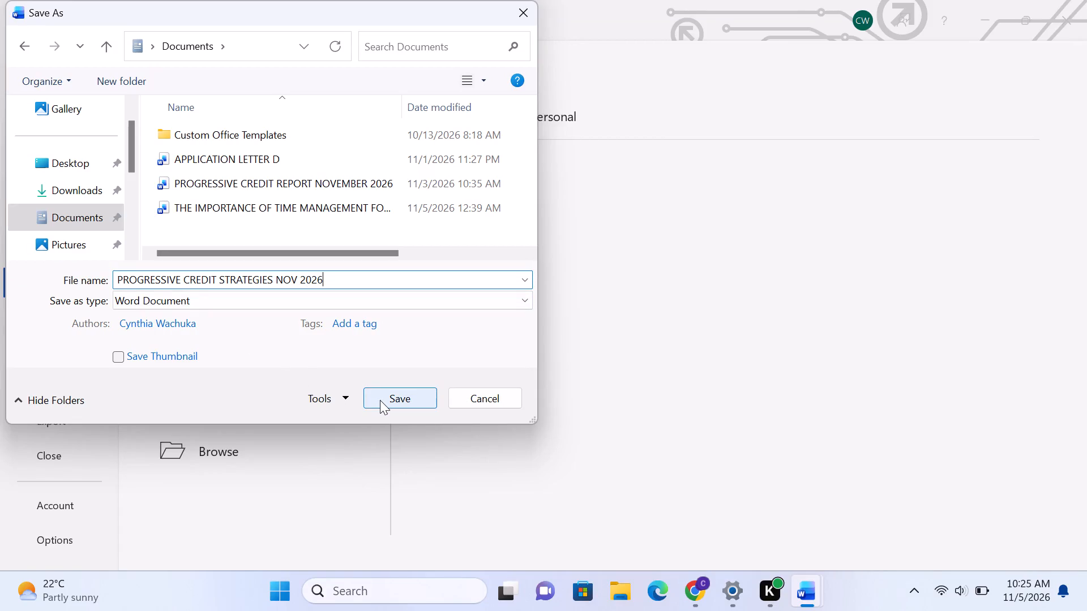
Complete the save of the report in the Documents folder as the Word document "PROGRESSIVE CREDIT STRATEGIES NOV 2026".
left_click(399, 398)
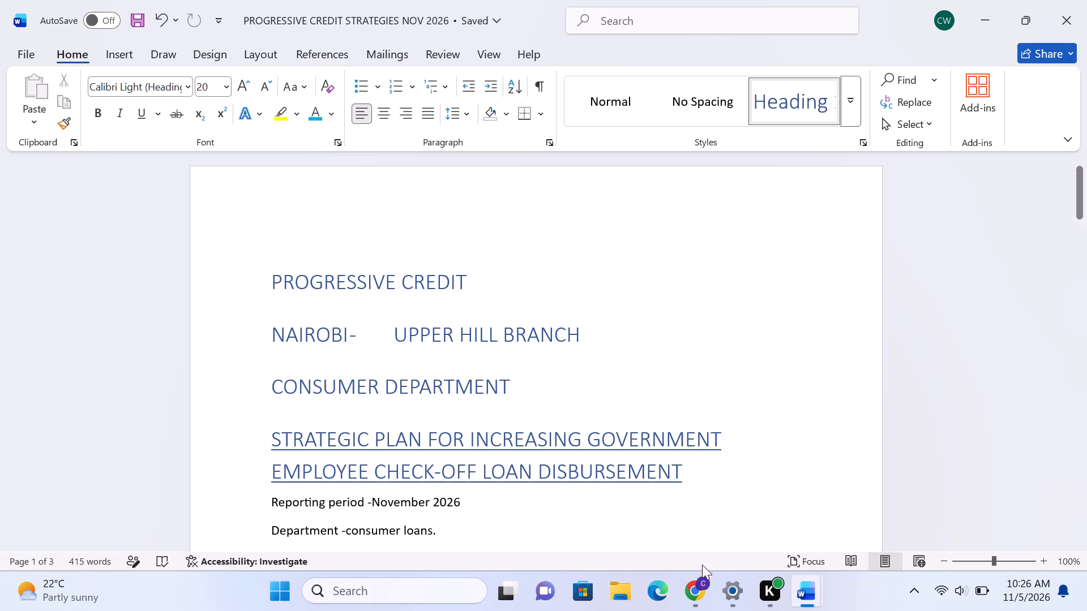
Switch to the Chrome browser.
left_click(703, 591)
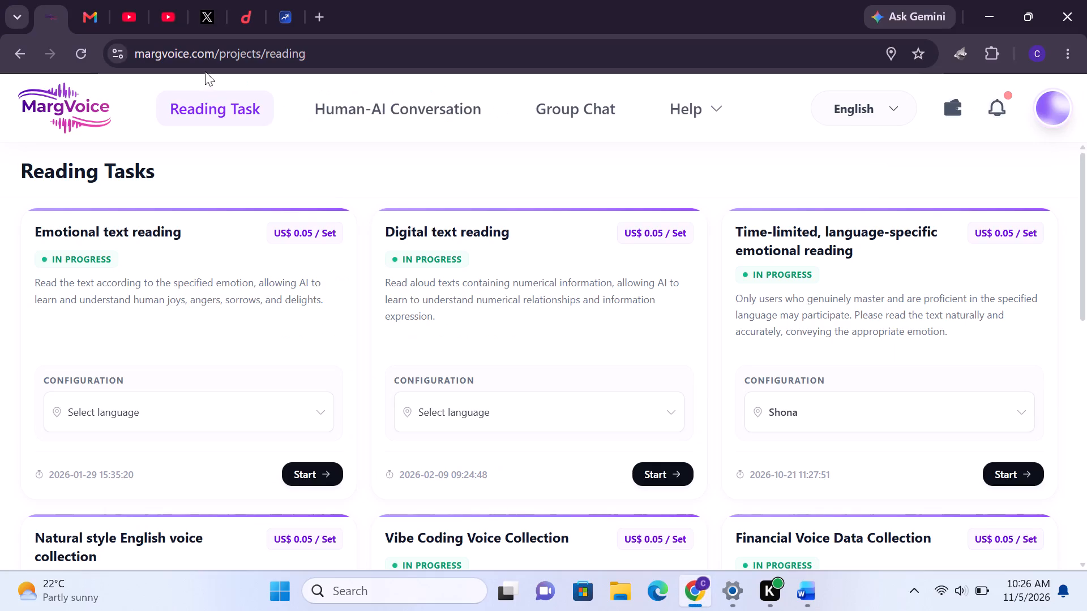
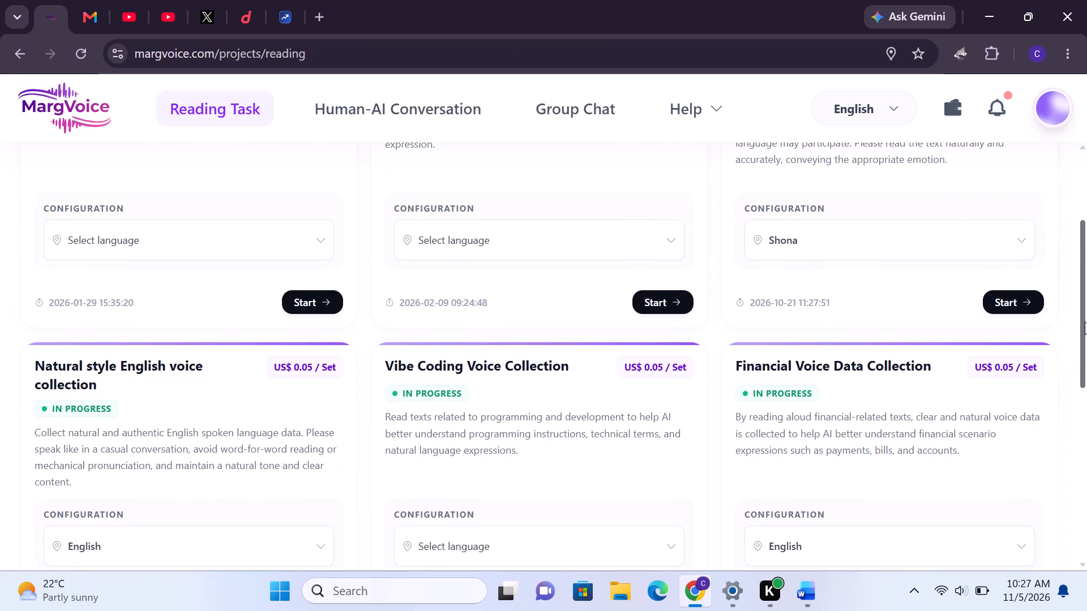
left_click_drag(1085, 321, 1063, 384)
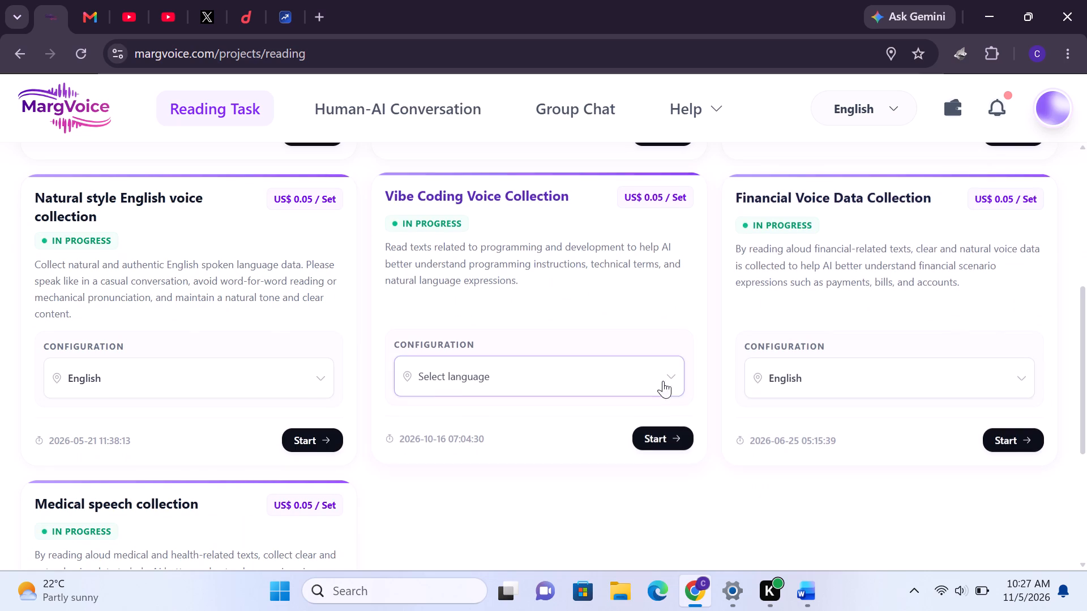
Choose English as the Vibe Coding Voice Collection language, try to start that task, and dismiss any resulting notice.
left_click(674, 369)
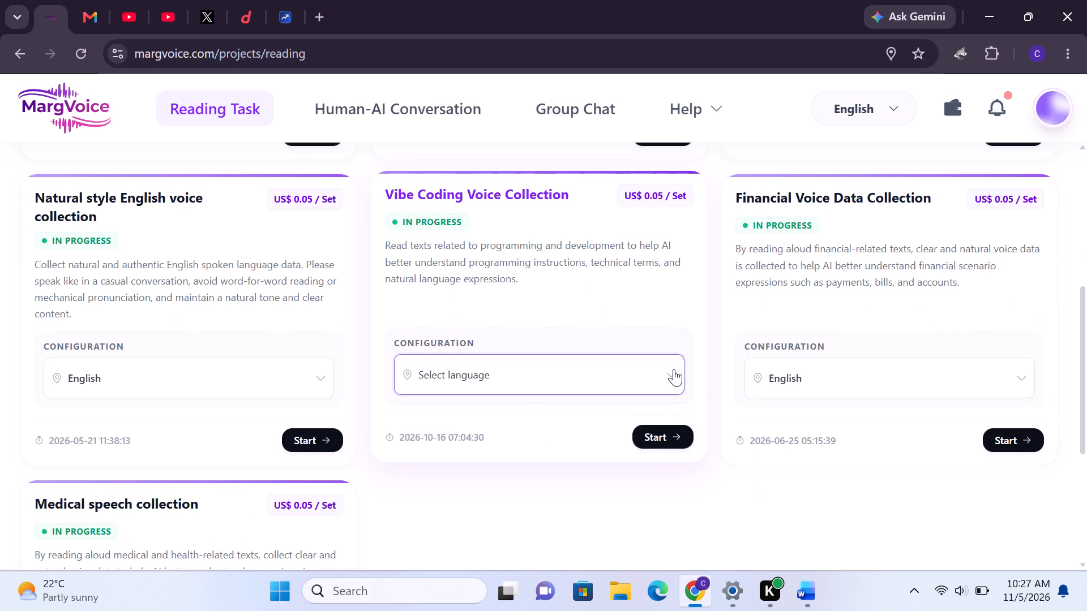
left_click(635, 410)
left_click(658, 431)
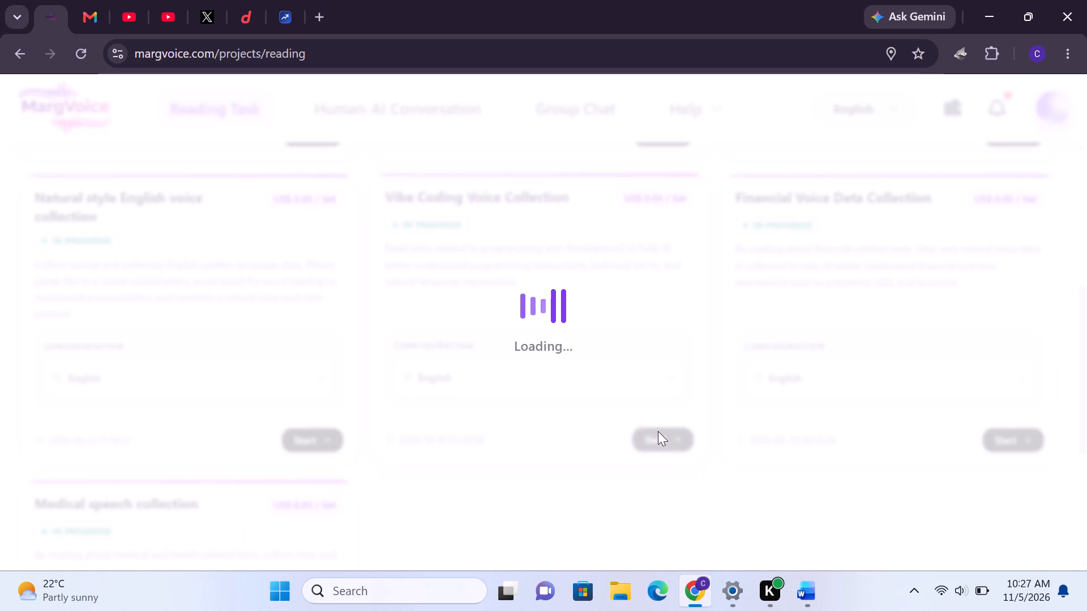
left_click(622, 416)
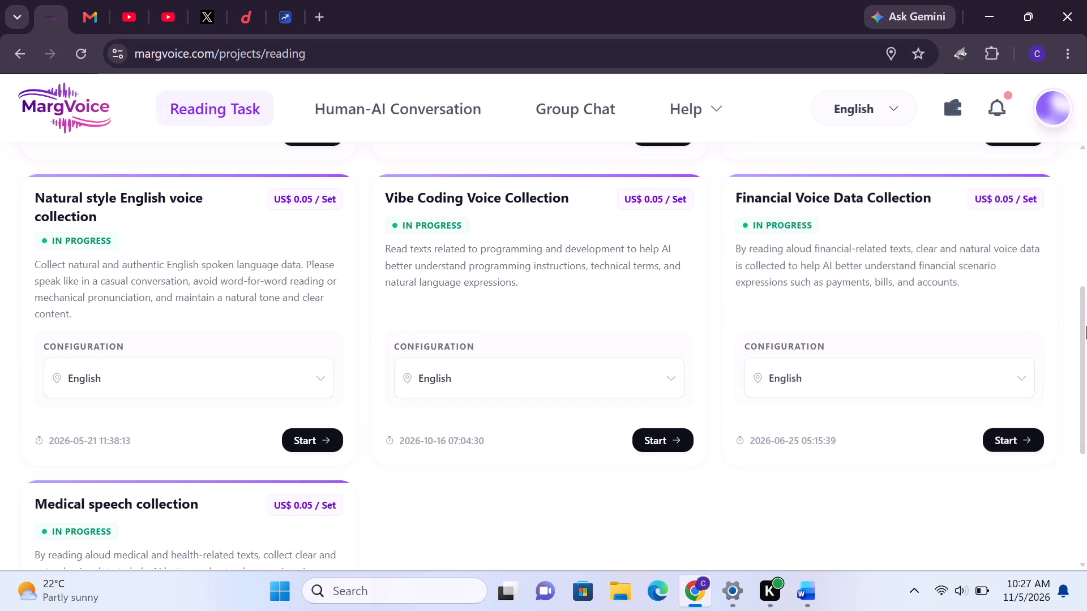
Try to start the Medical speech collection reading task in English, and dismiss any resulting notice.
left_click_drag(1081, 339, 1081, 408)
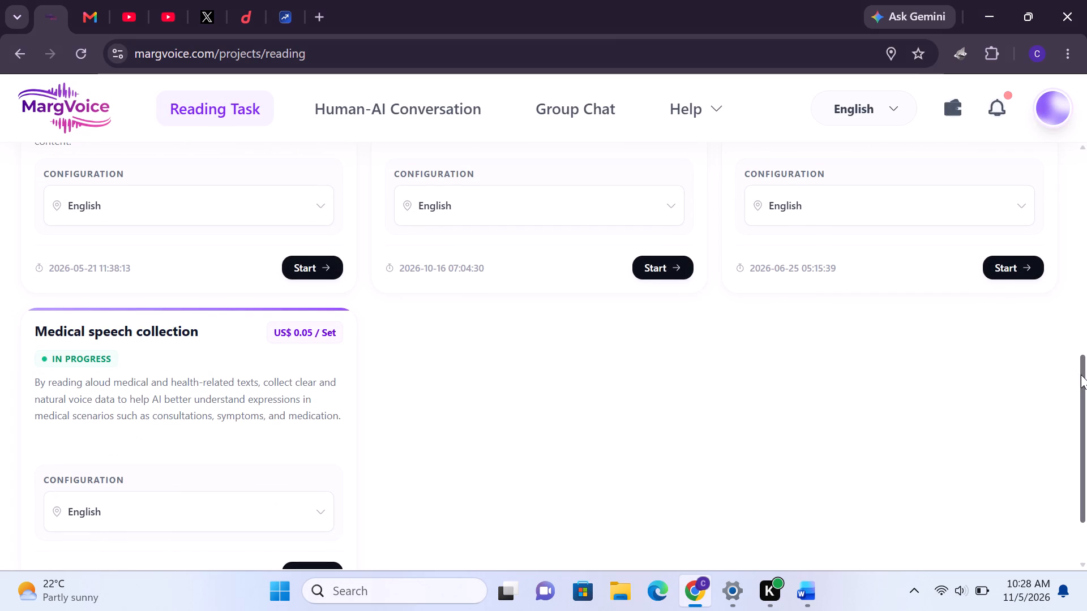
left_click_drag(1081, 375, 1080, 411)
left_click(311, 481)
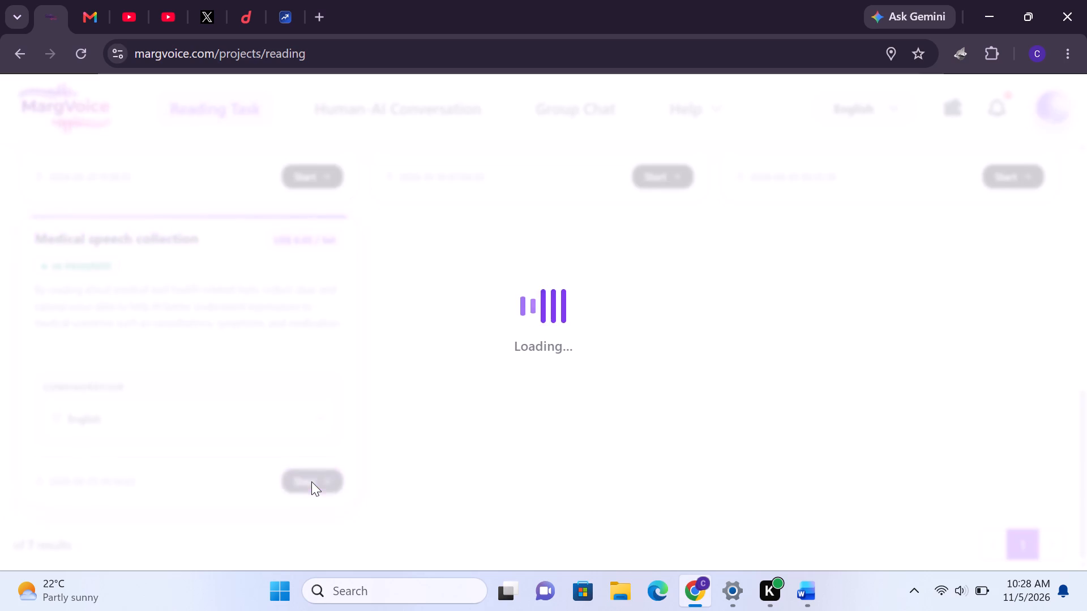
left_click(510, 394)
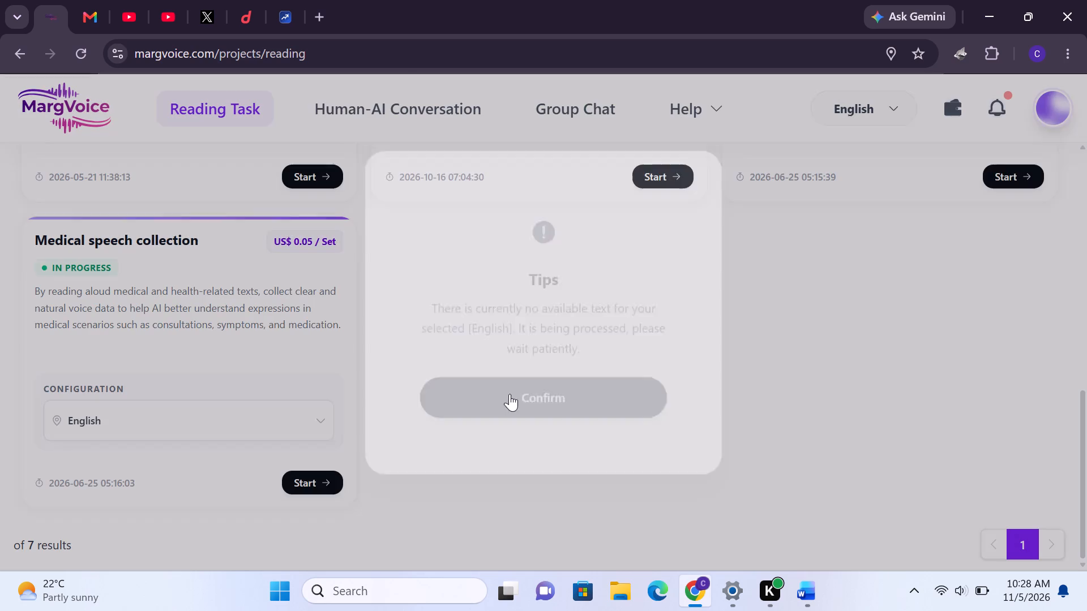